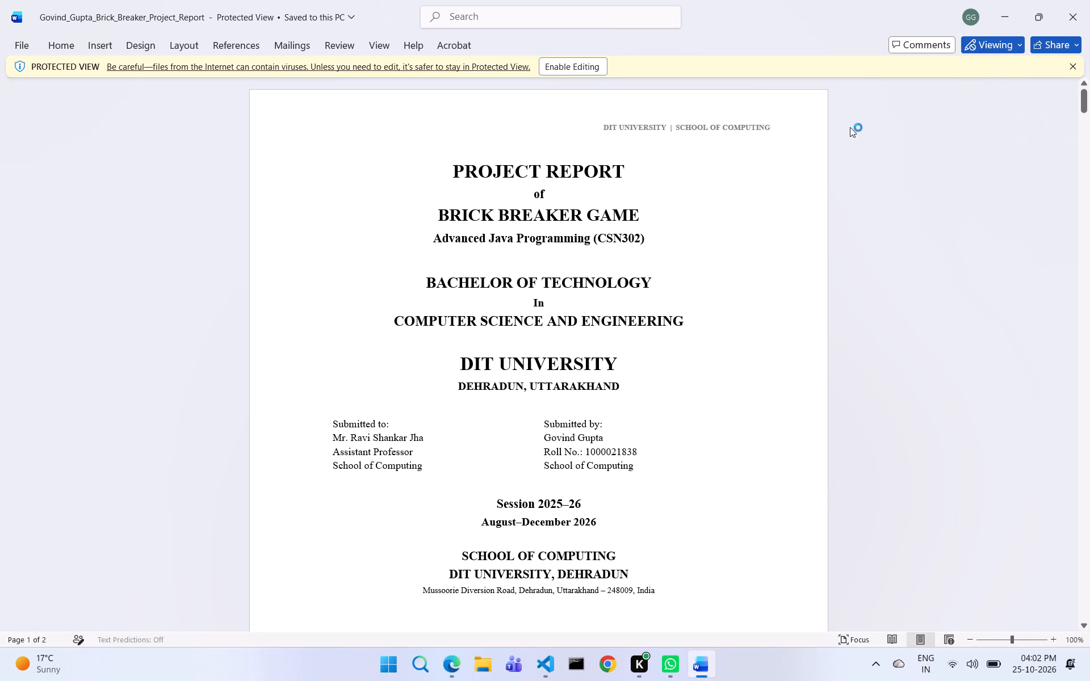
{"action": "scroll", "coordinate": [691, 241], "scroll_direction": "down", "scroll_amount": 1}
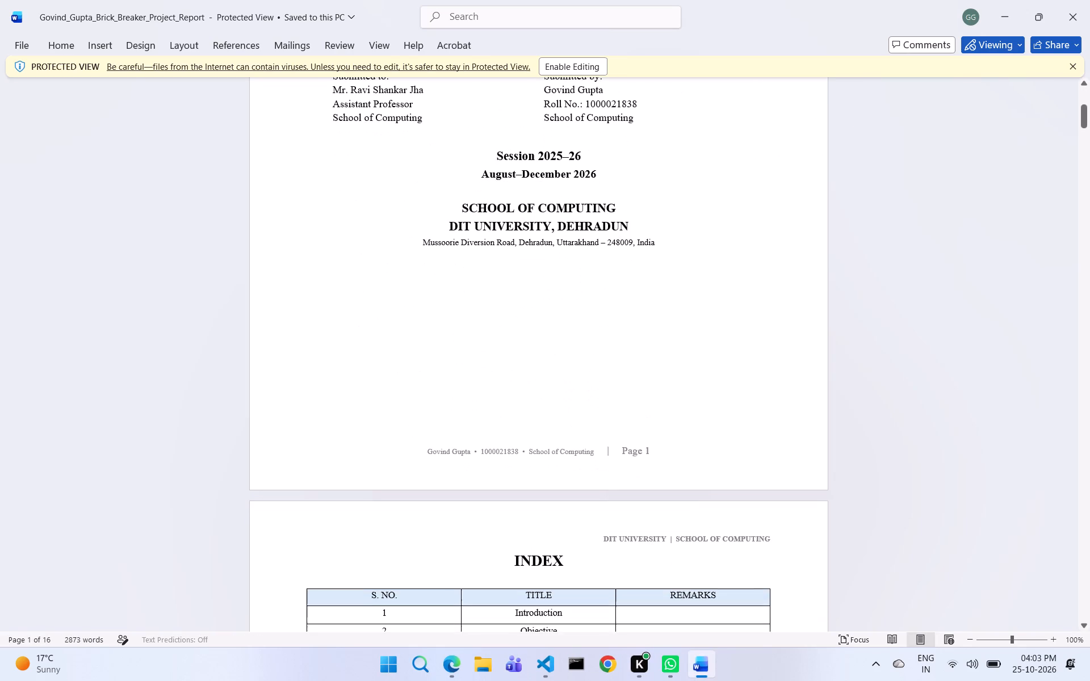
{"action": "scroll", "coordinate": [691, 241], "scroll_direction": "down", "scroll_amount": 2}
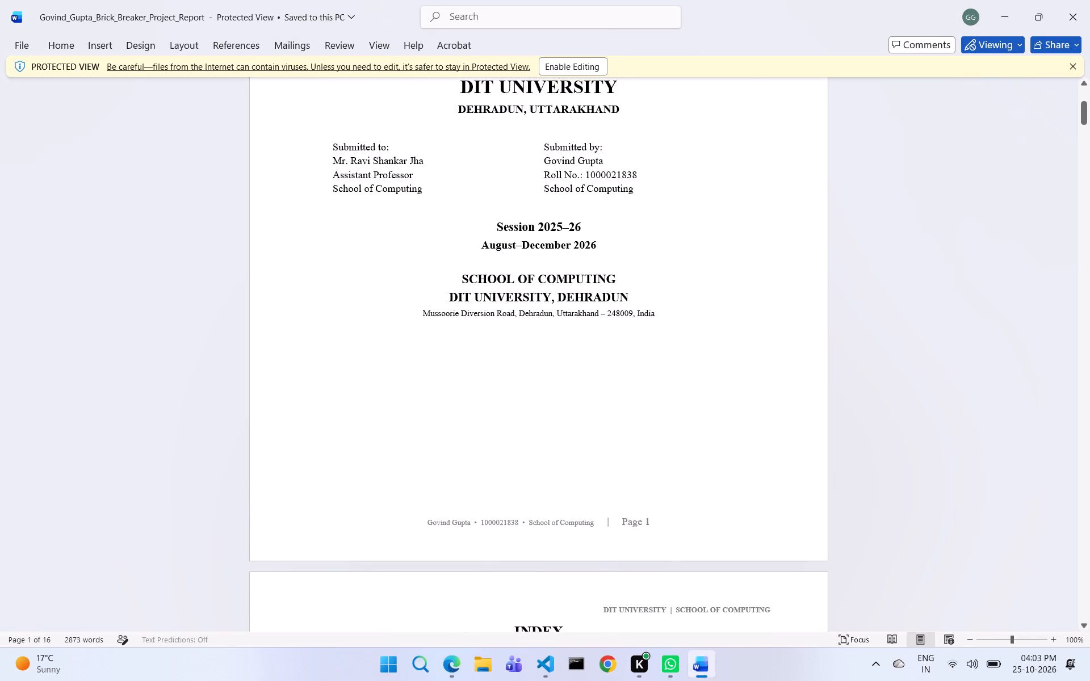
{"action": "left_click", "coordinate": [564, 69]}
Make all text in the Index table bold and set its font size to 18.
{"action": "scroll", "coordinate": [574, 239], "scroll_direction": "down", "scroll_amount": 2}
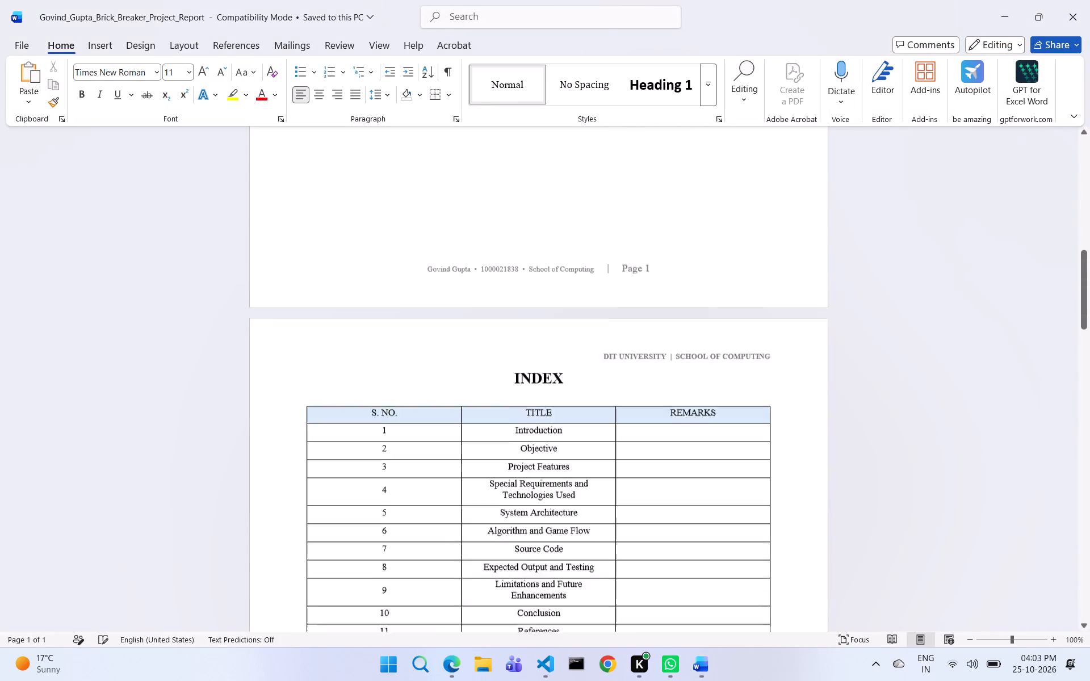
{"action": "scroll", "coordinate": [574, 239], "scroll_direction": "down", "scroll_amount": 1}
{"action": "scroll", "coordinate": [574, 239], "scroll_direction": "up", "scroll_amount": 1}
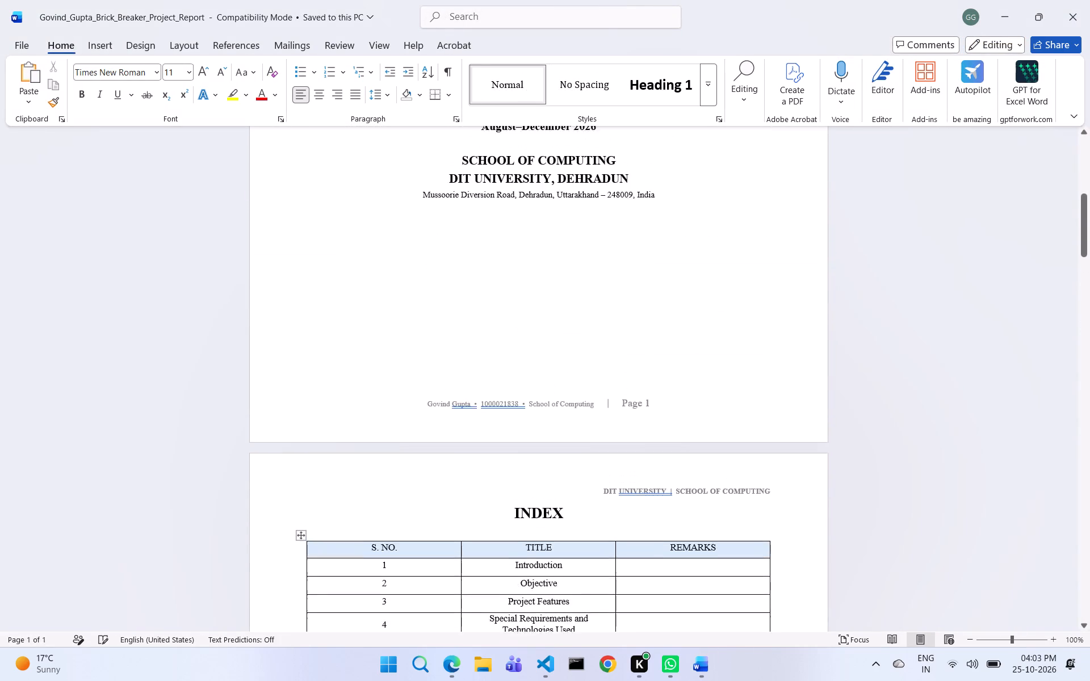
{"action": "scroll", "coordinate": [574, 239], "scroll_direction": "down", "scroll_amount": 1}
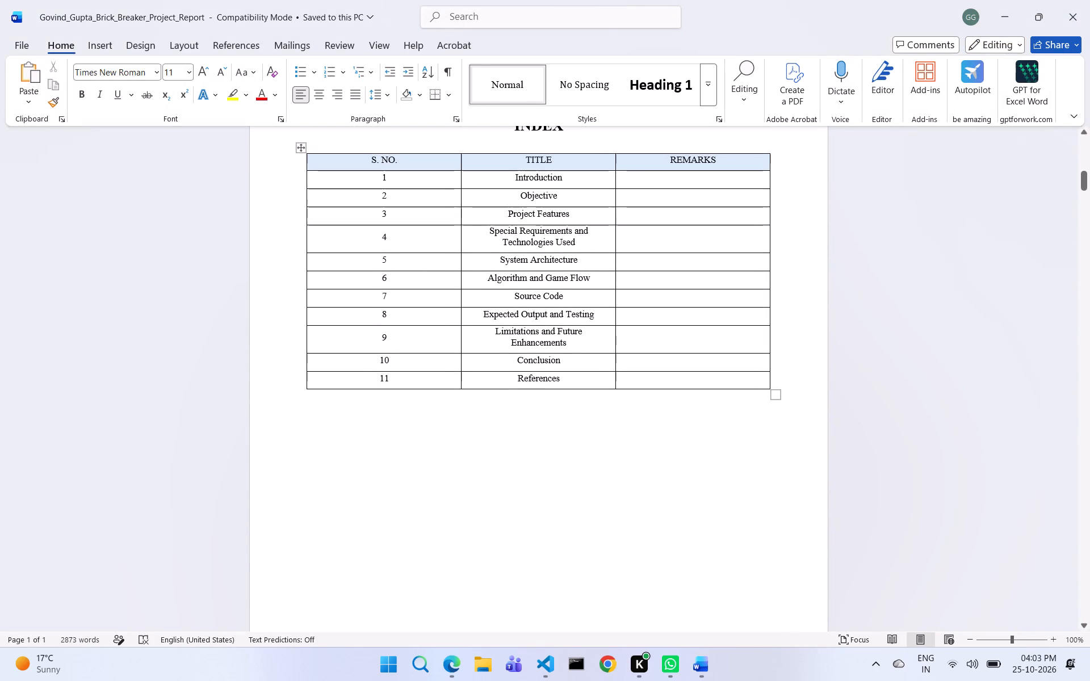
{"action": "left_click_drag", "start_coordinate": [313, 161], "coordinate": [721, 380]}
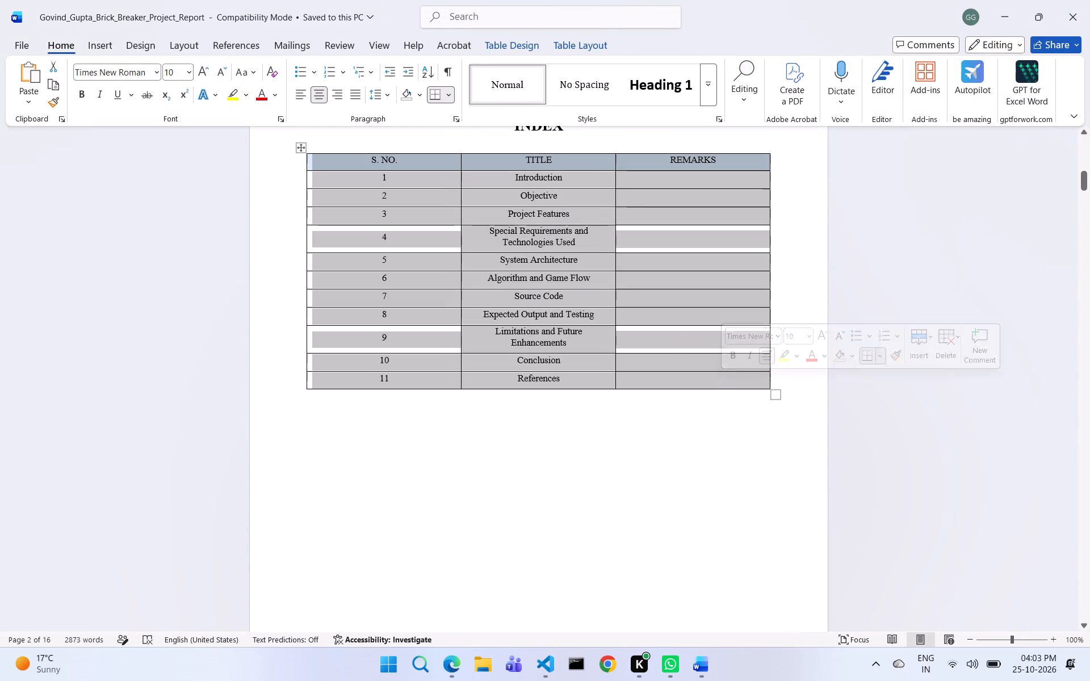
{"action": "left_click", "coordinate": [78, 94]}
{"action": "left_click", "coordinate": [190, 71]}
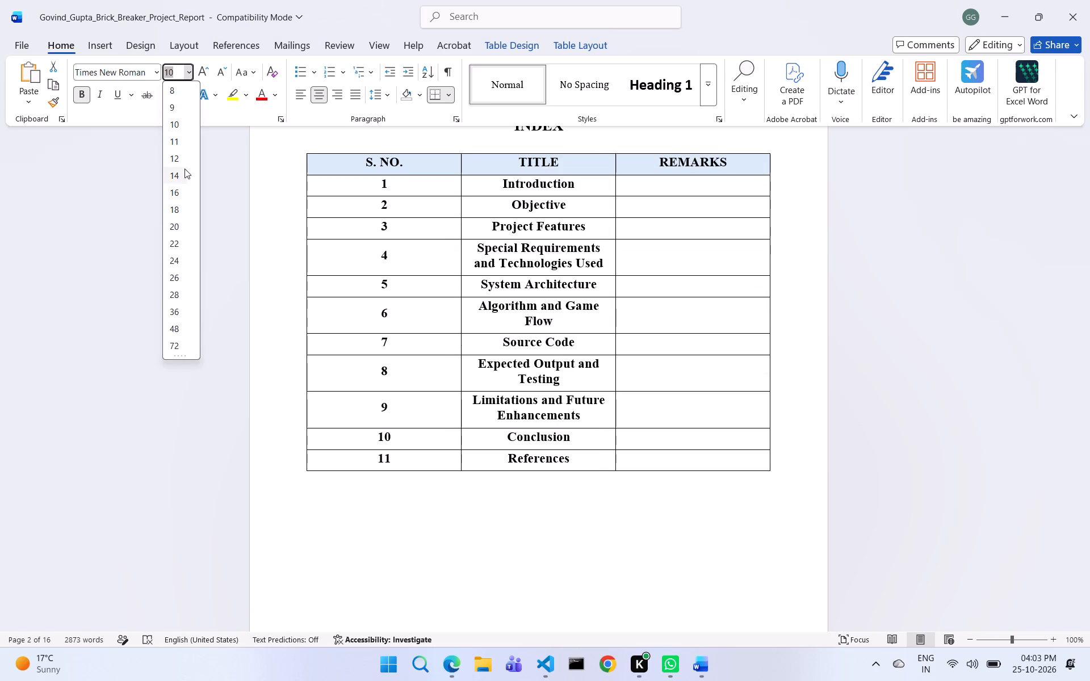
{"action": "left_click", "coordinate": [181, 215]}
{"action": "scroll", "coordinate": [429, 285], "scroll_direction": "right", "scroll_amount": 1}
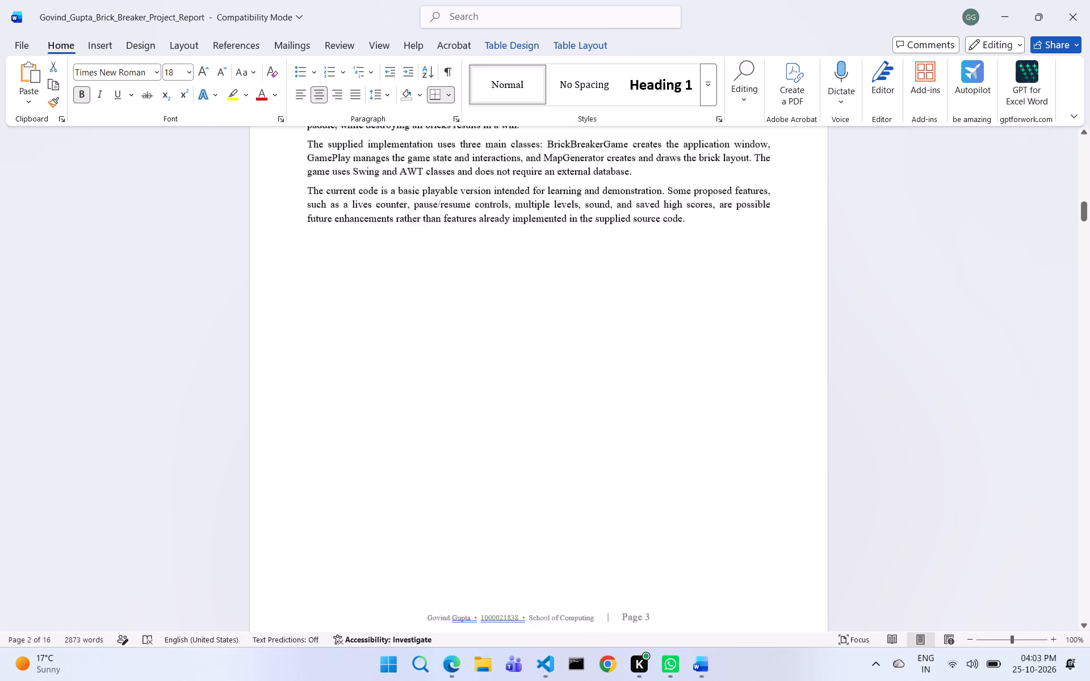
{"action": "scroll", "coordinate": [429, 285], "scroll_direction": "right", "scroll_amount": 1}
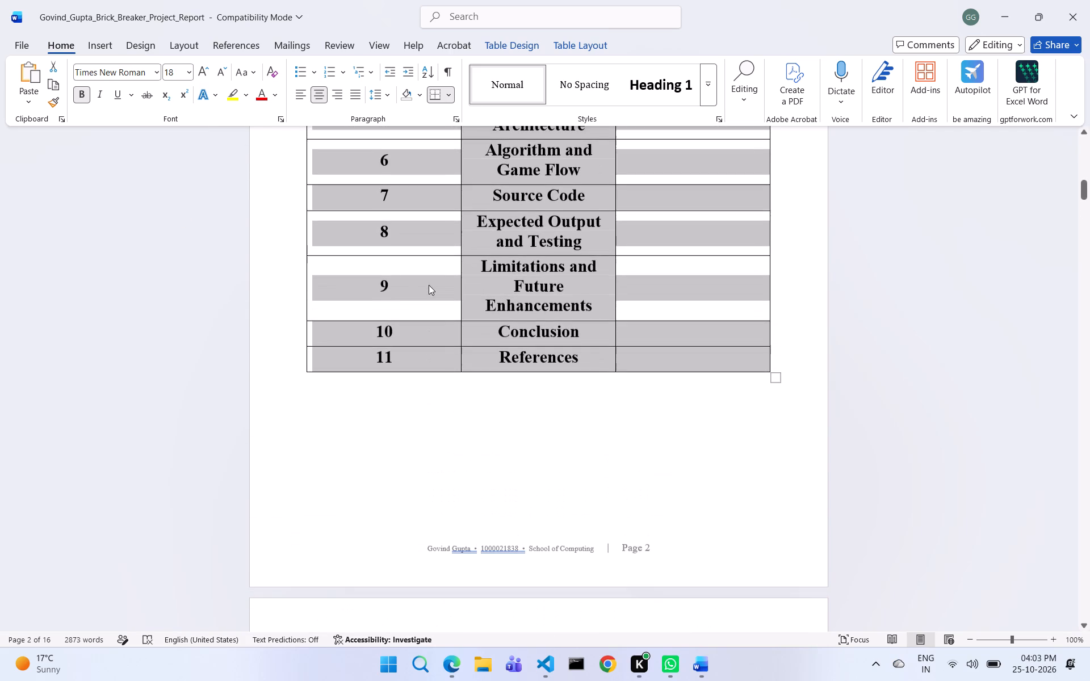
Remove the bold from all Index table text and check how the table fits on its page.
{"action": "left_click", "coordinate": [81, 91]}
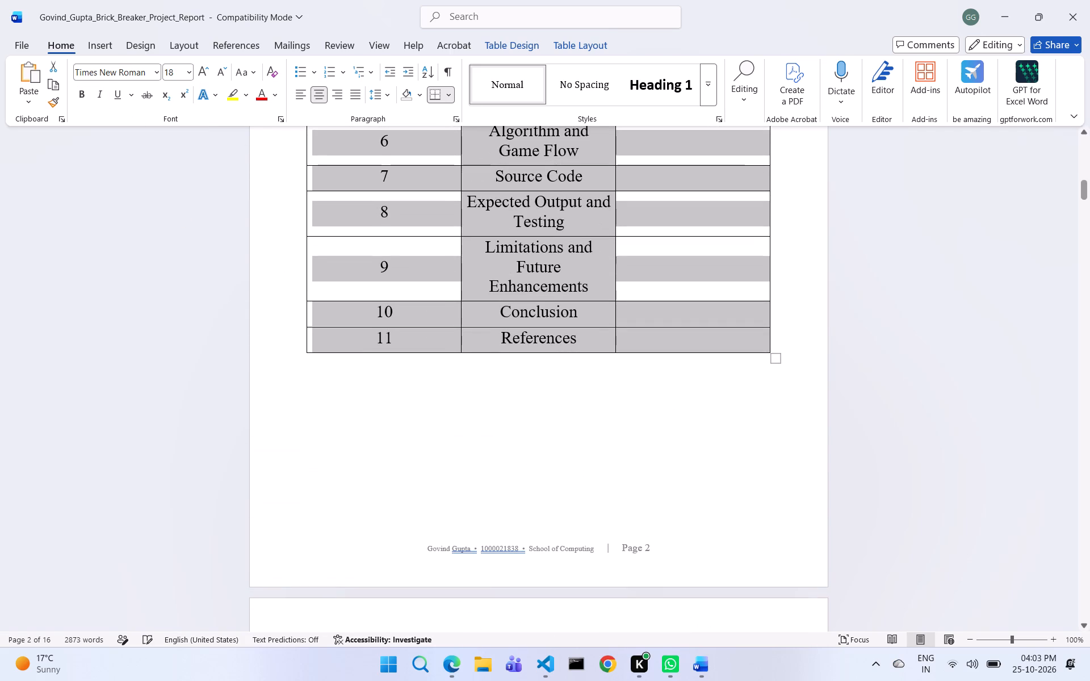
{"action": "left_click", "coordinate": [418, 395]}
{"action": "scroll", "coordinate": [418, 395], "scroll_direction": "right", "scroll_amount": 1}
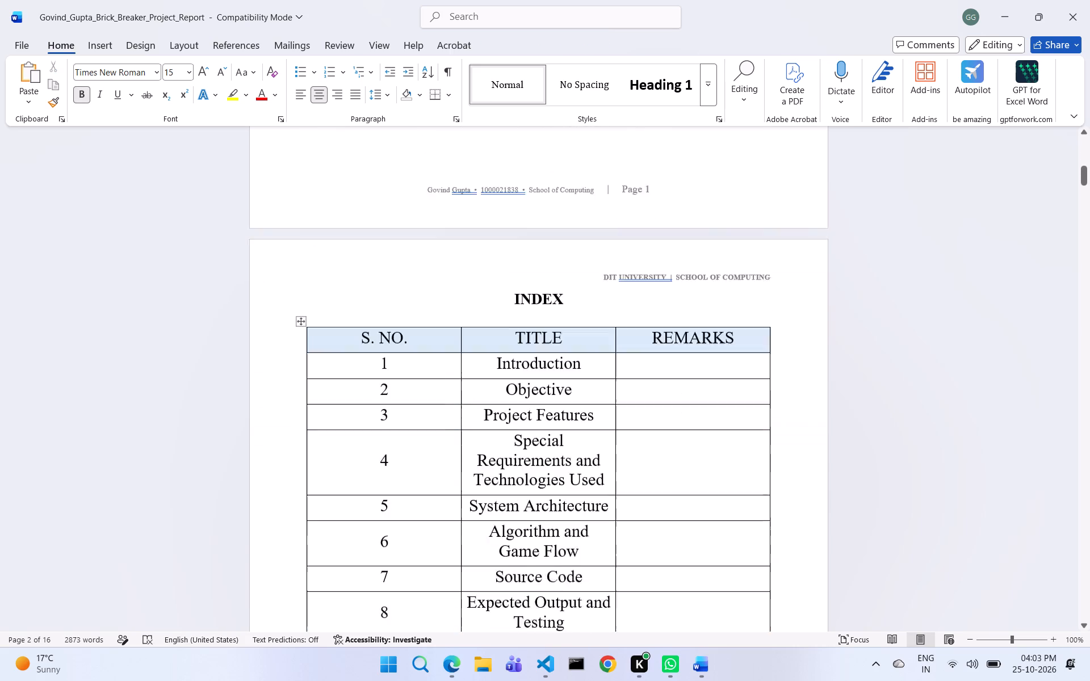
{"action": "scroll", "coordinate": [418, 395], "scroll_direction": "right", "scroll_amount": 1}
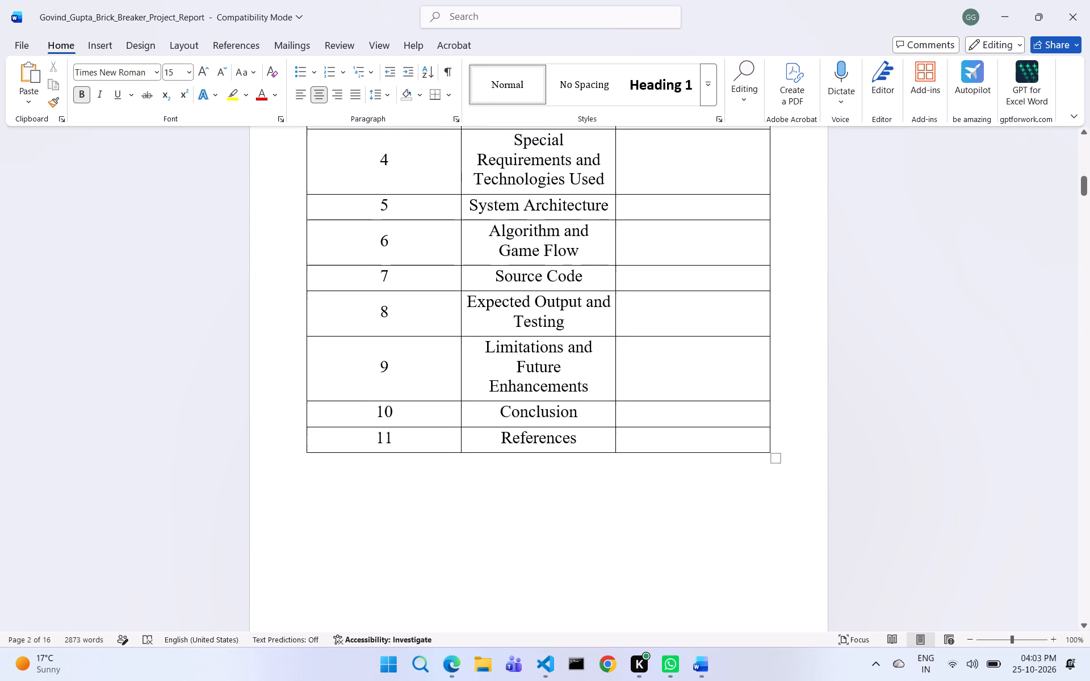
{"action": "scroll", "coordinate": [418, 395], "scroll_direction": "right", "scroll_amount": 1}
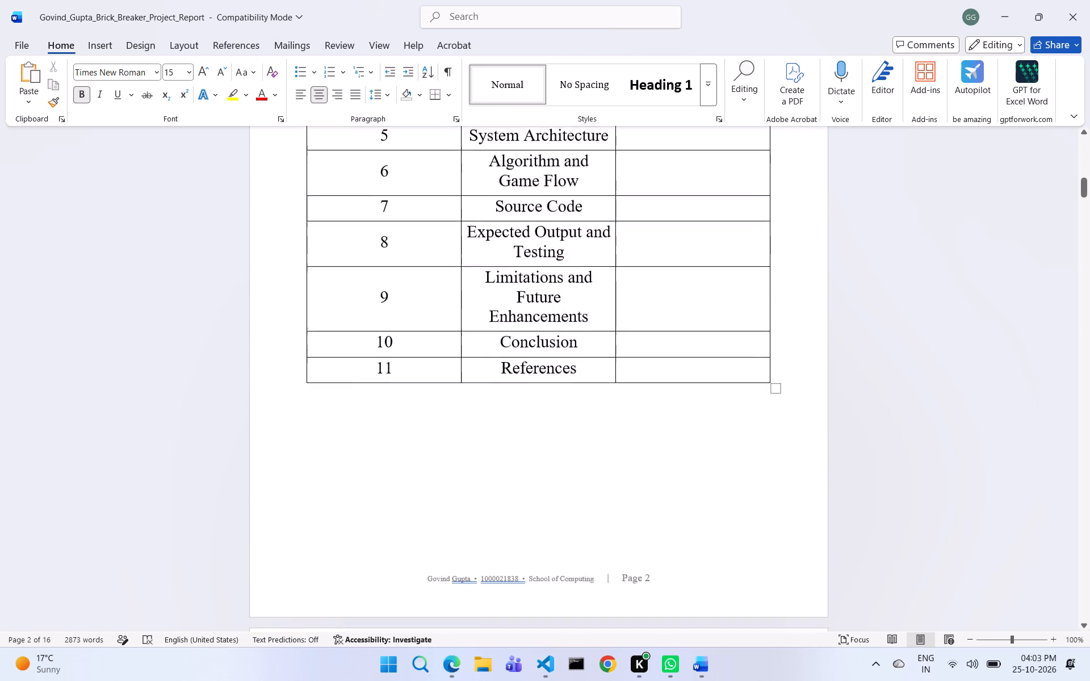
{"action": "scroll", "coordinate": [418, 395], "scroll_direction": "right", "scroll_amount": 2}
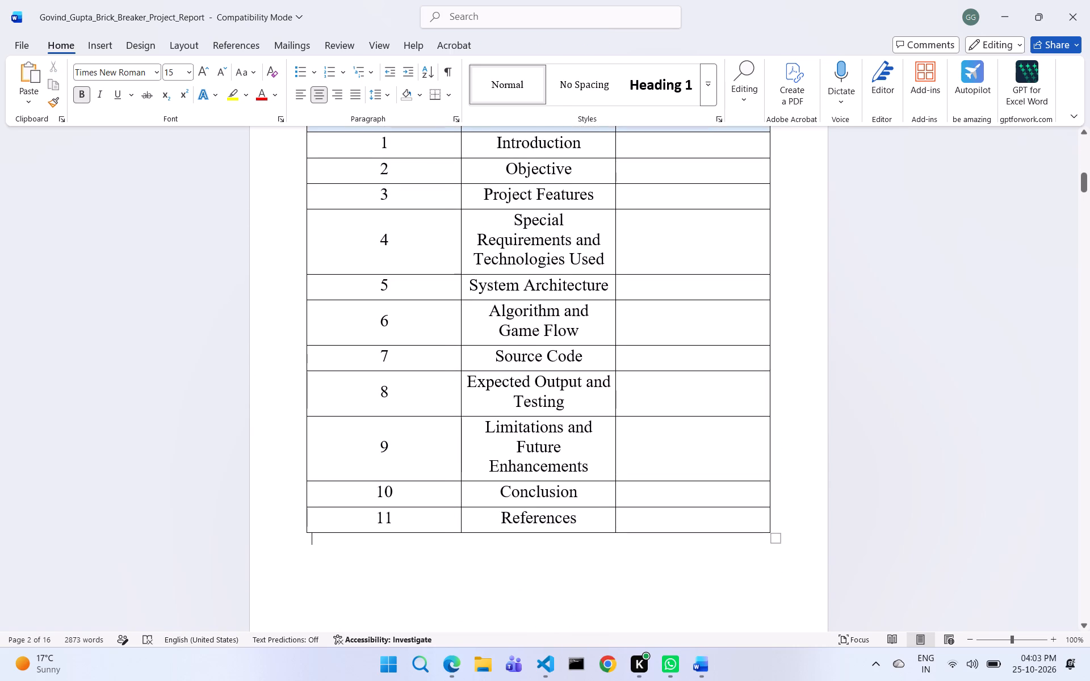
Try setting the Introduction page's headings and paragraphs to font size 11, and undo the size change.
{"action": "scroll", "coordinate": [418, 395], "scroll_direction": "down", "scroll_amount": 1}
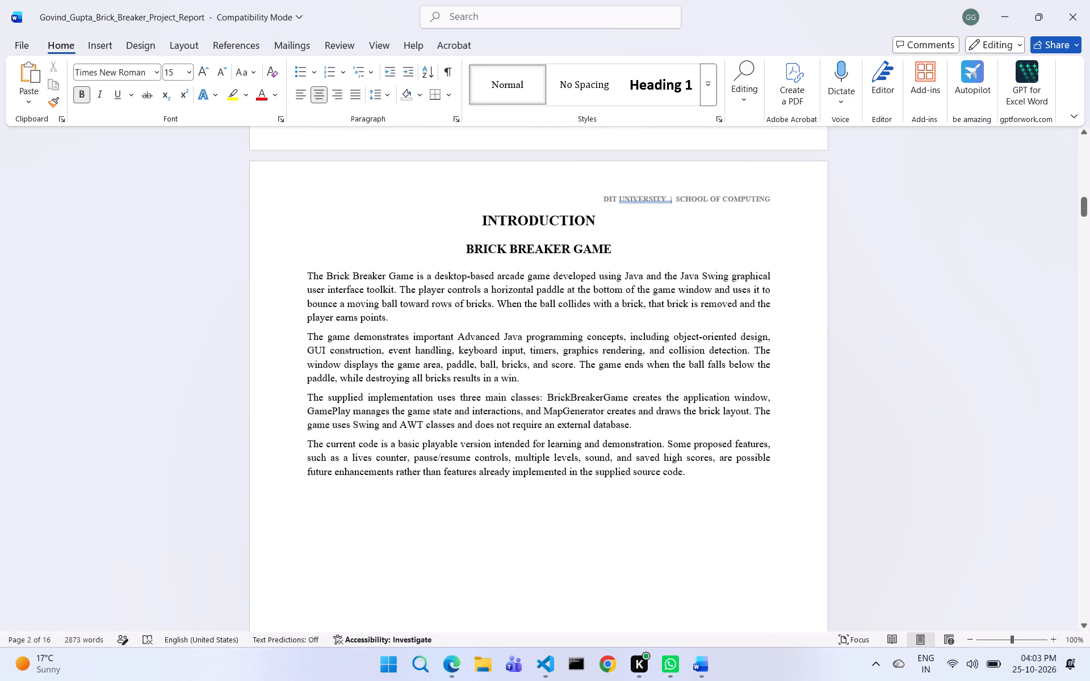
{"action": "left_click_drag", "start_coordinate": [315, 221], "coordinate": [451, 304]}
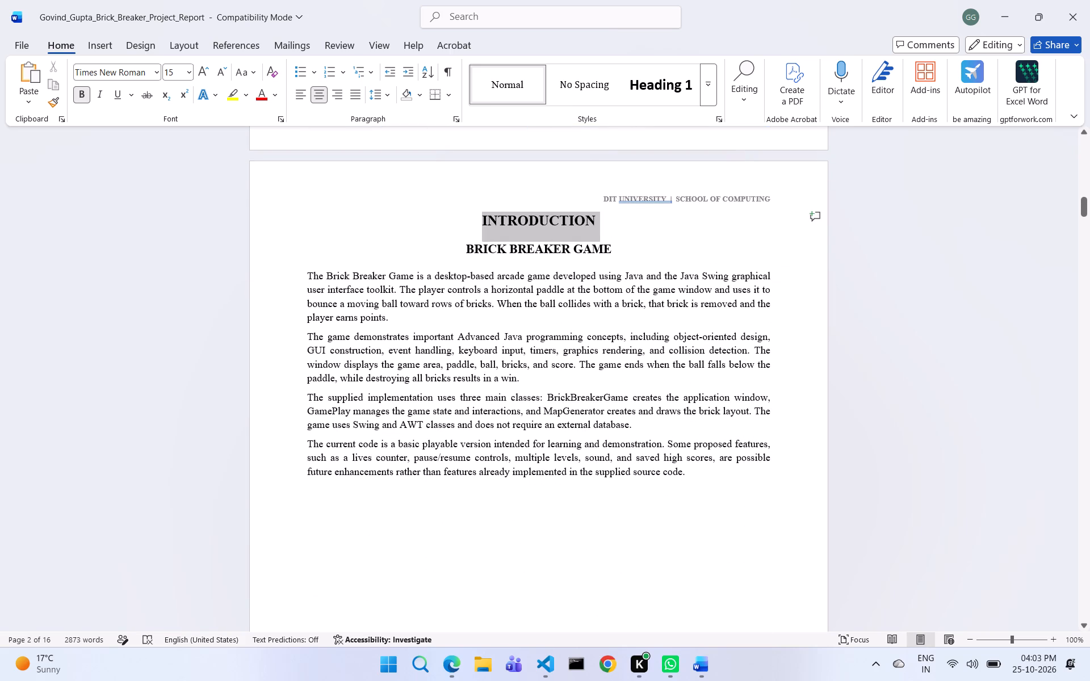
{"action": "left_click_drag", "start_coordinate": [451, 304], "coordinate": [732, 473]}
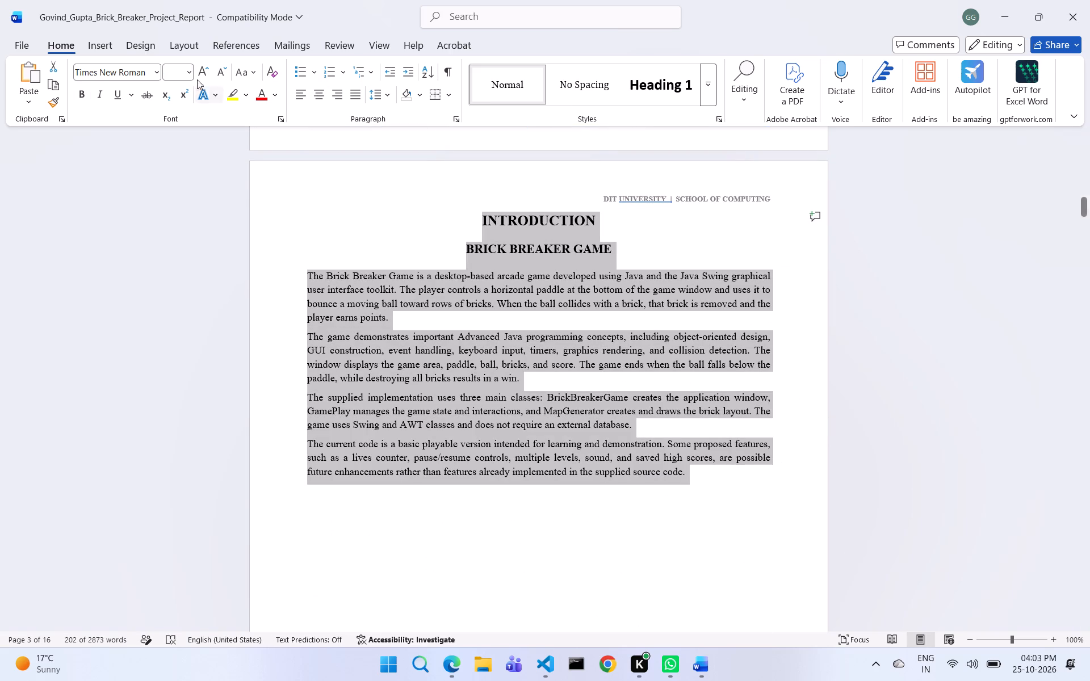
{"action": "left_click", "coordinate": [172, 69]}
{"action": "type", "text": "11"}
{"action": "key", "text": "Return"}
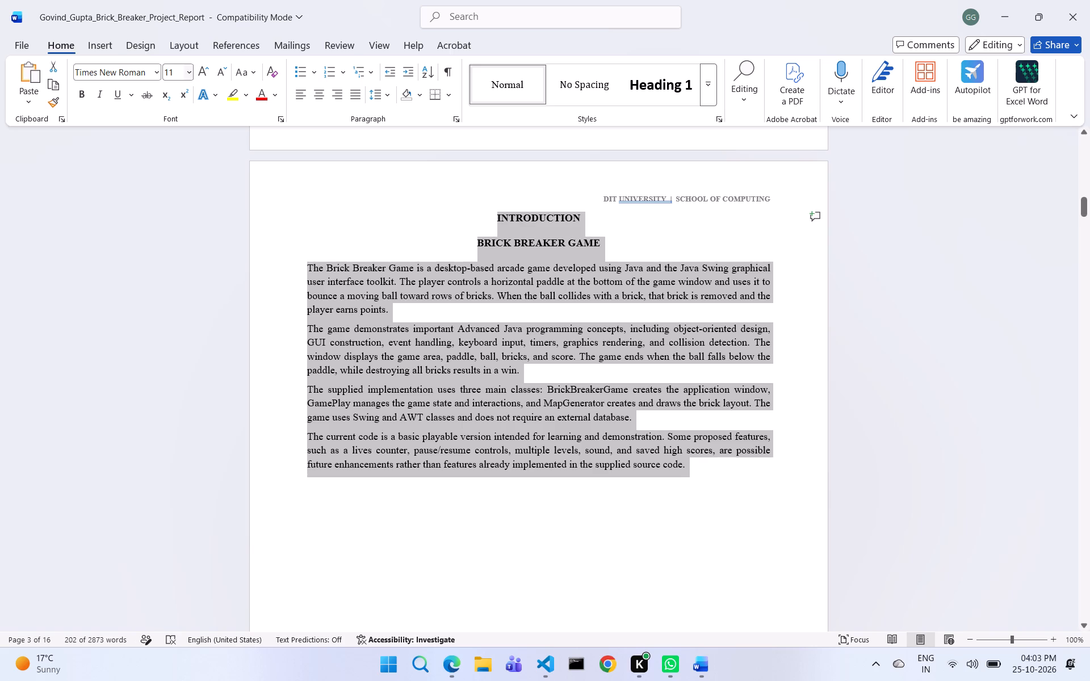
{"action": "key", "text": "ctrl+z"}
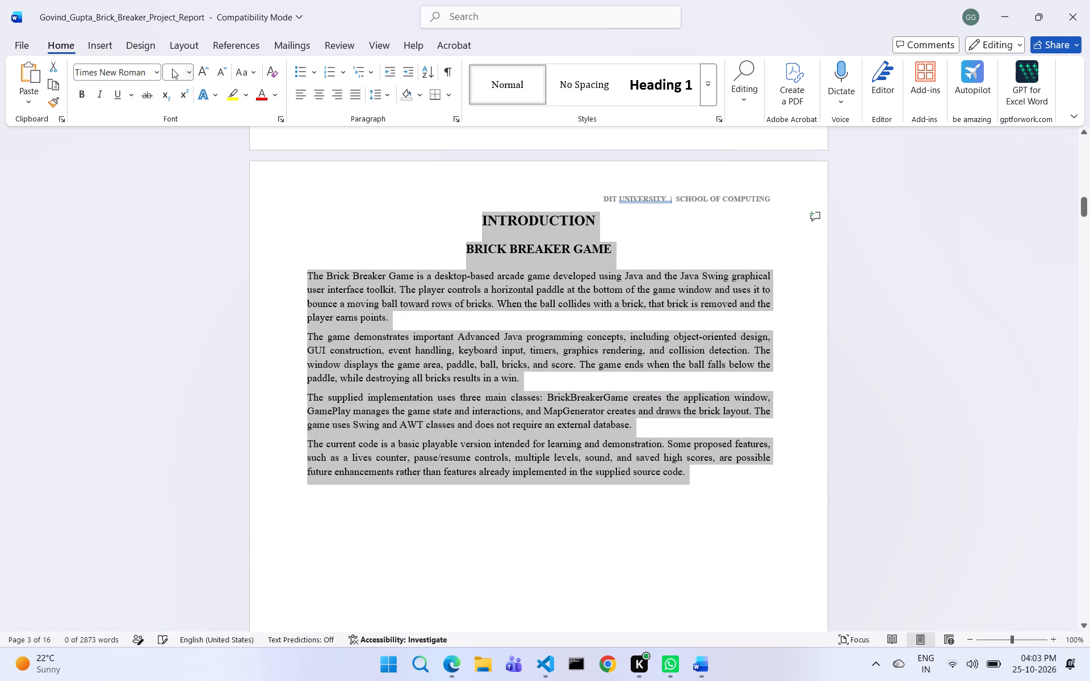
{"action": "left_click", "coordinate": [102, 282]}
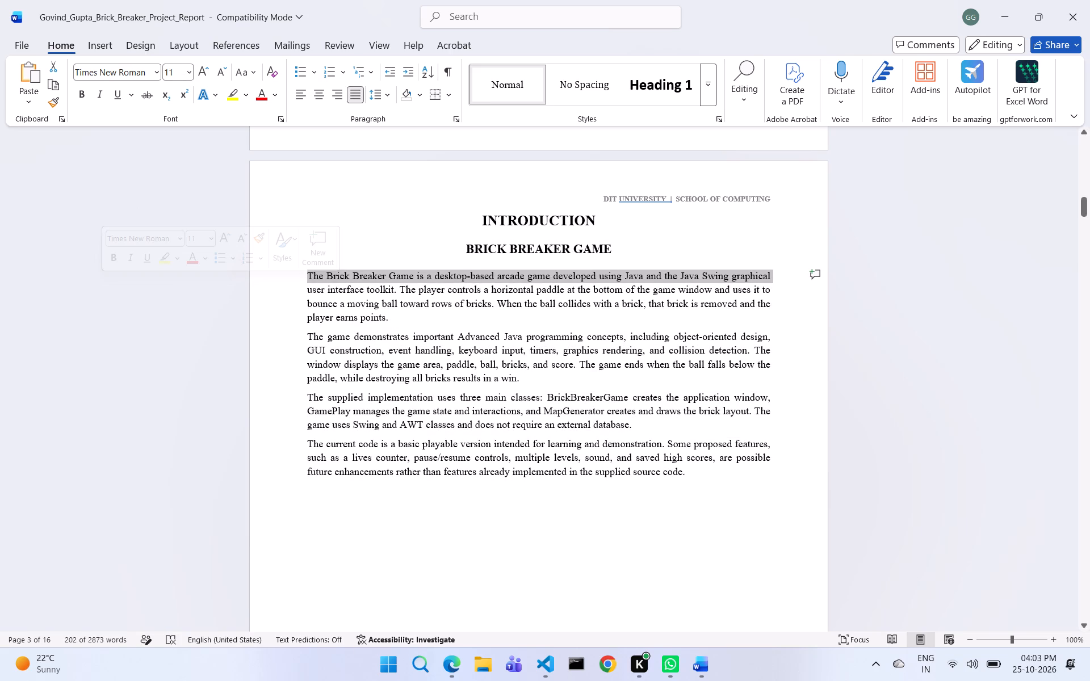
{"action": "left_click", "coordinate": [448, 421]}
Set all text in the Special Requirements and Technologies Used table to font size 11.
{"action": "scroll", "coordinate": [448, 421], "scroll_direction": "down", "scroll_amount": 1}
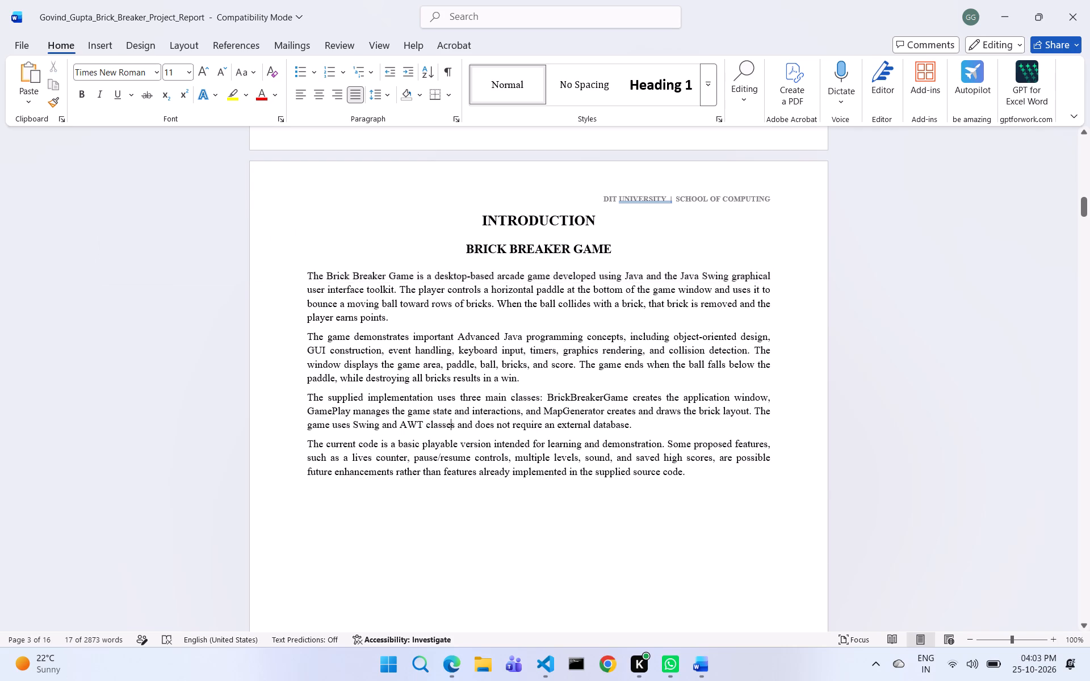
{"action": "scroll", "coordinate": [448, 421], "scroll_direction": "down", "scroll_amount": 1}
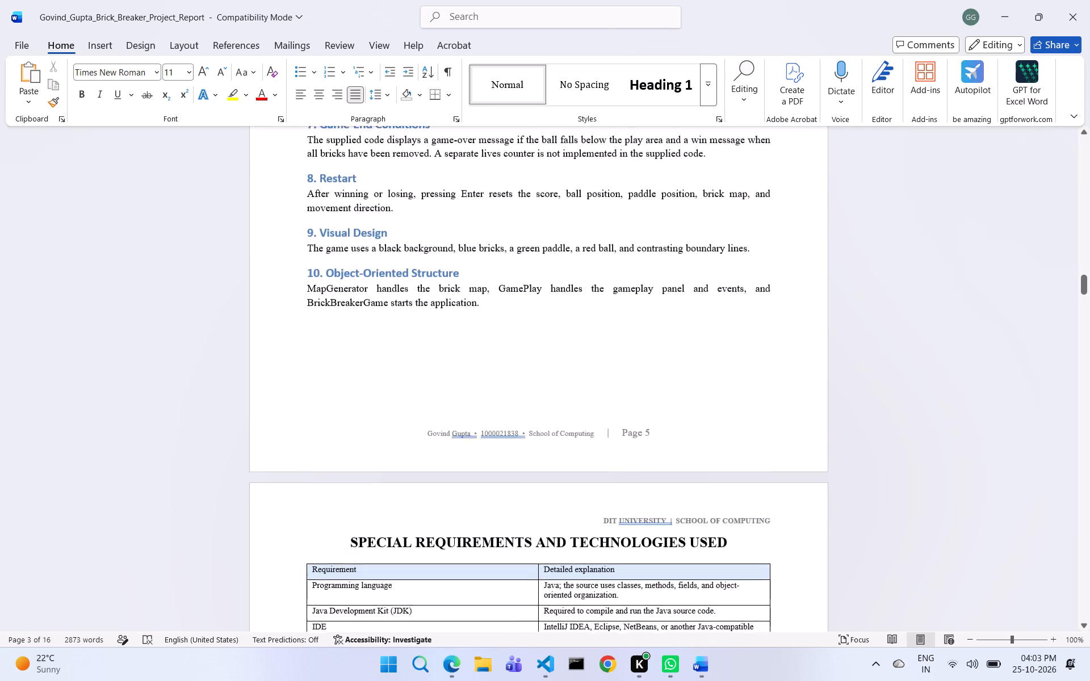
{"action": "scroll", "coordinate": [448, 421], "scroll_direction": "down", "scroll_amount": 2}
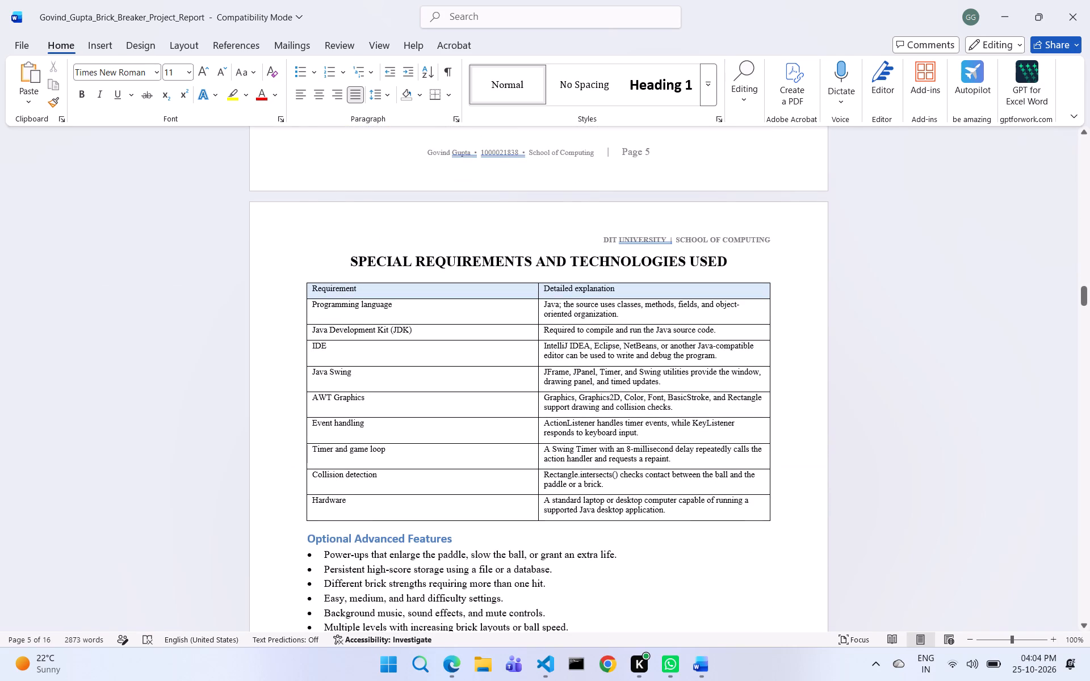
{"action": "left_click_drag", "start_coordinate": [302, 283], "coordinate": [720, 510]}
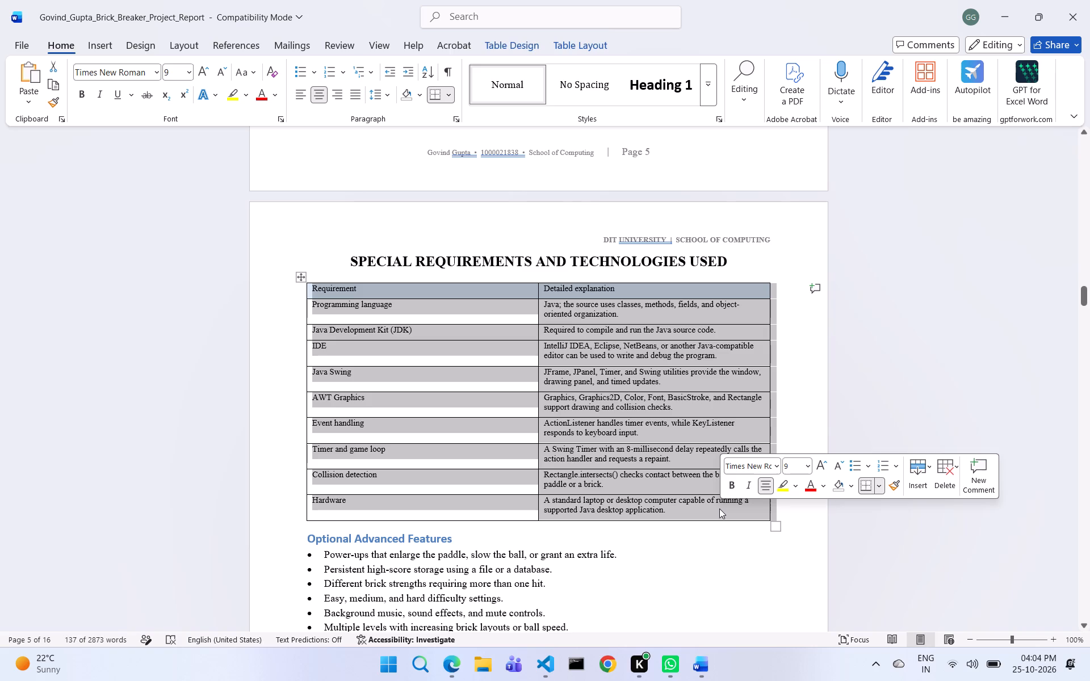
{"action": "left_click", "coordinate": [171, 75]}
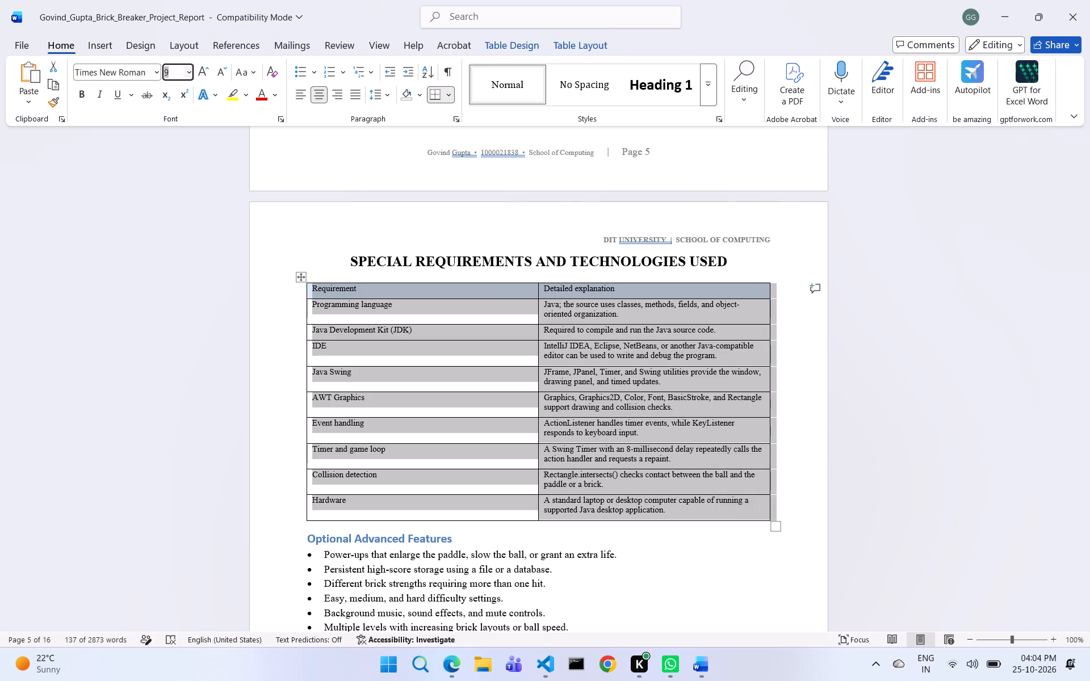
{"action": "type", "text": "11"}
{"action": "key", "text": "Return"}
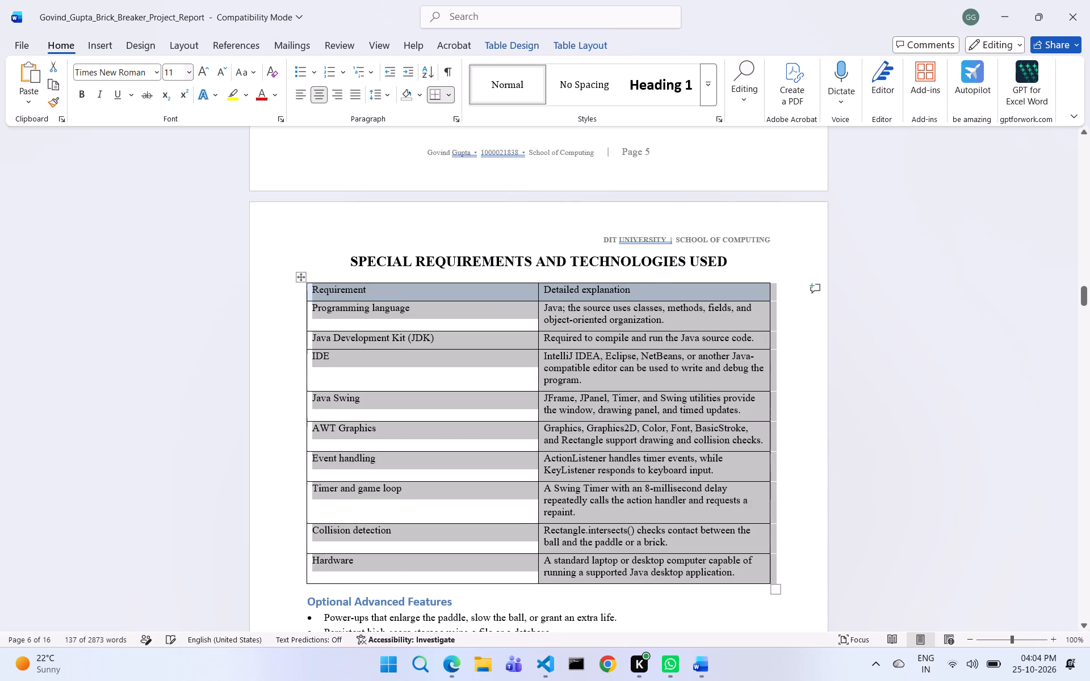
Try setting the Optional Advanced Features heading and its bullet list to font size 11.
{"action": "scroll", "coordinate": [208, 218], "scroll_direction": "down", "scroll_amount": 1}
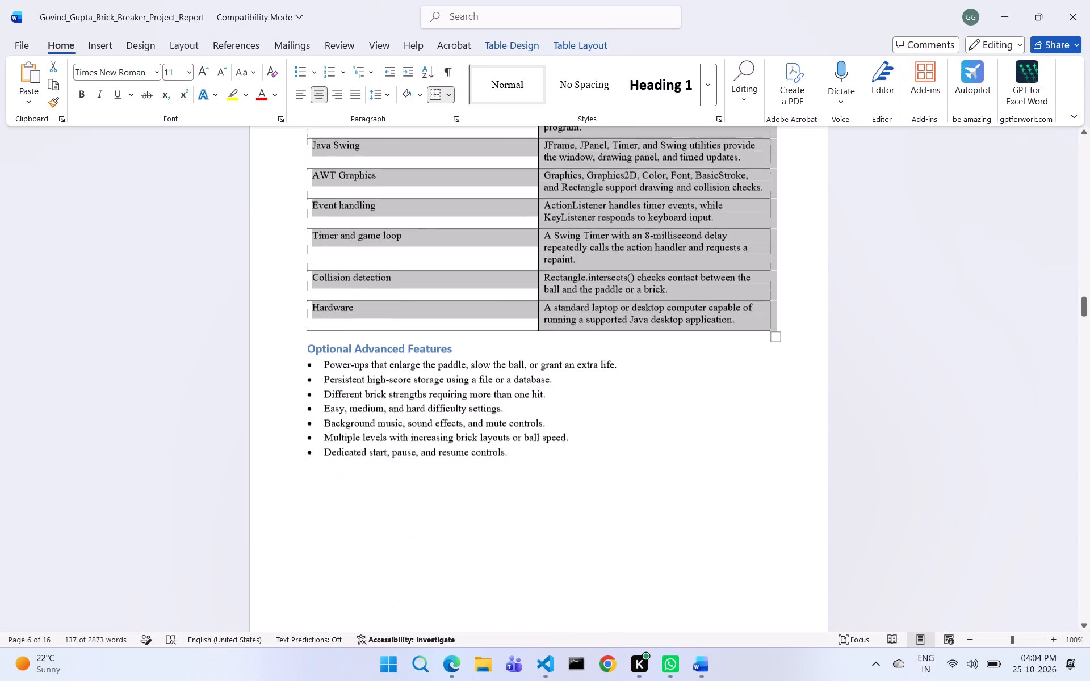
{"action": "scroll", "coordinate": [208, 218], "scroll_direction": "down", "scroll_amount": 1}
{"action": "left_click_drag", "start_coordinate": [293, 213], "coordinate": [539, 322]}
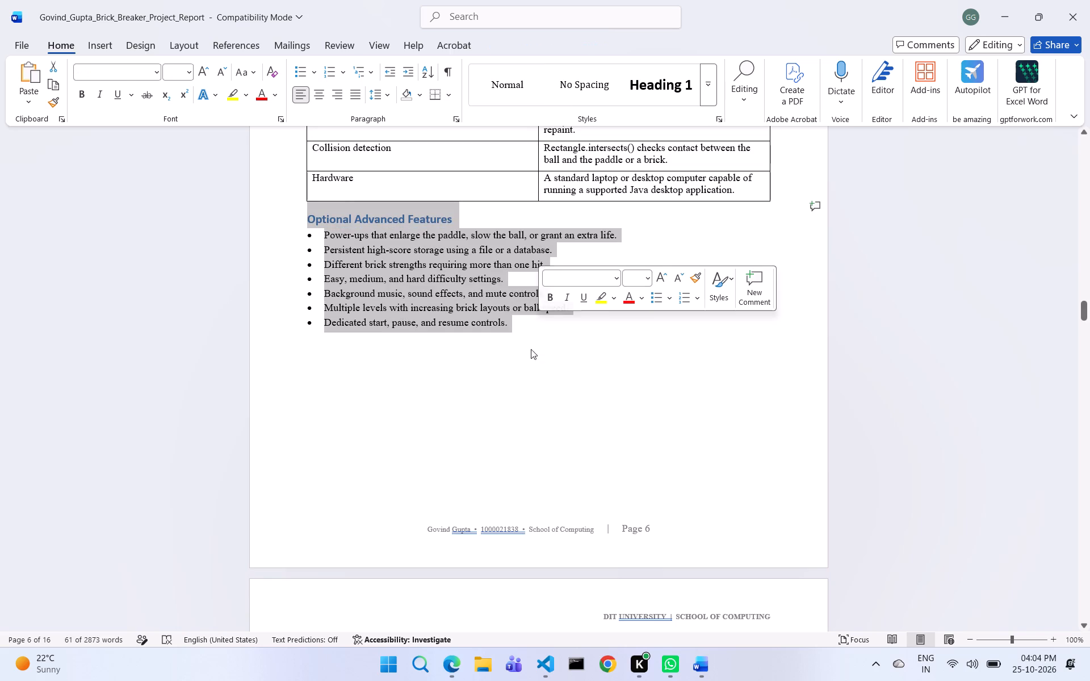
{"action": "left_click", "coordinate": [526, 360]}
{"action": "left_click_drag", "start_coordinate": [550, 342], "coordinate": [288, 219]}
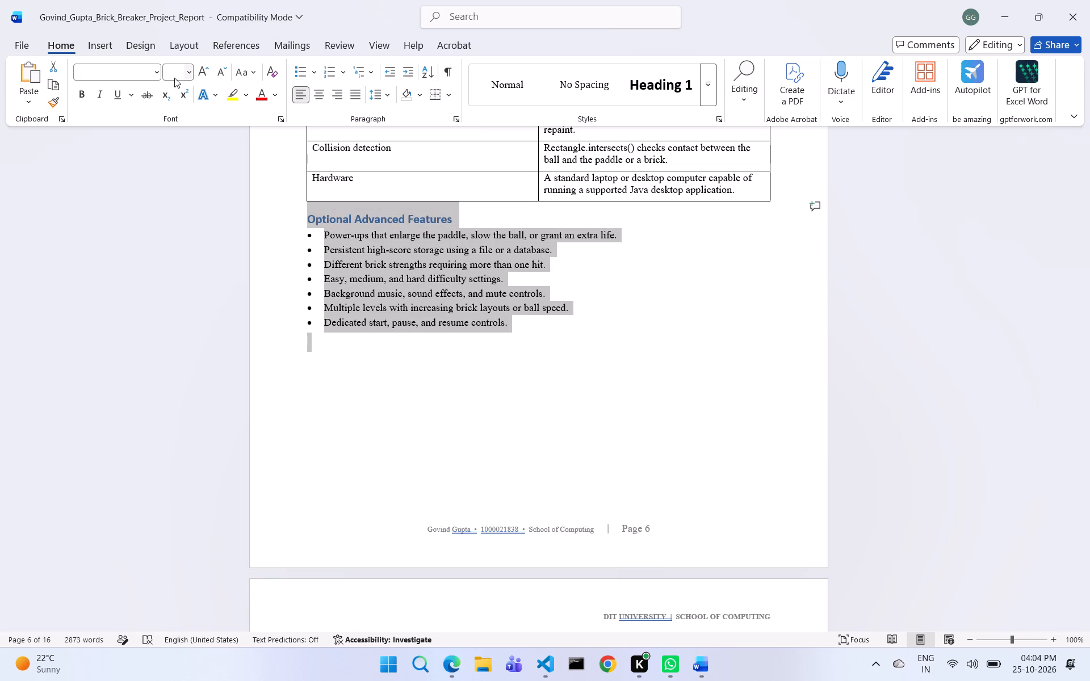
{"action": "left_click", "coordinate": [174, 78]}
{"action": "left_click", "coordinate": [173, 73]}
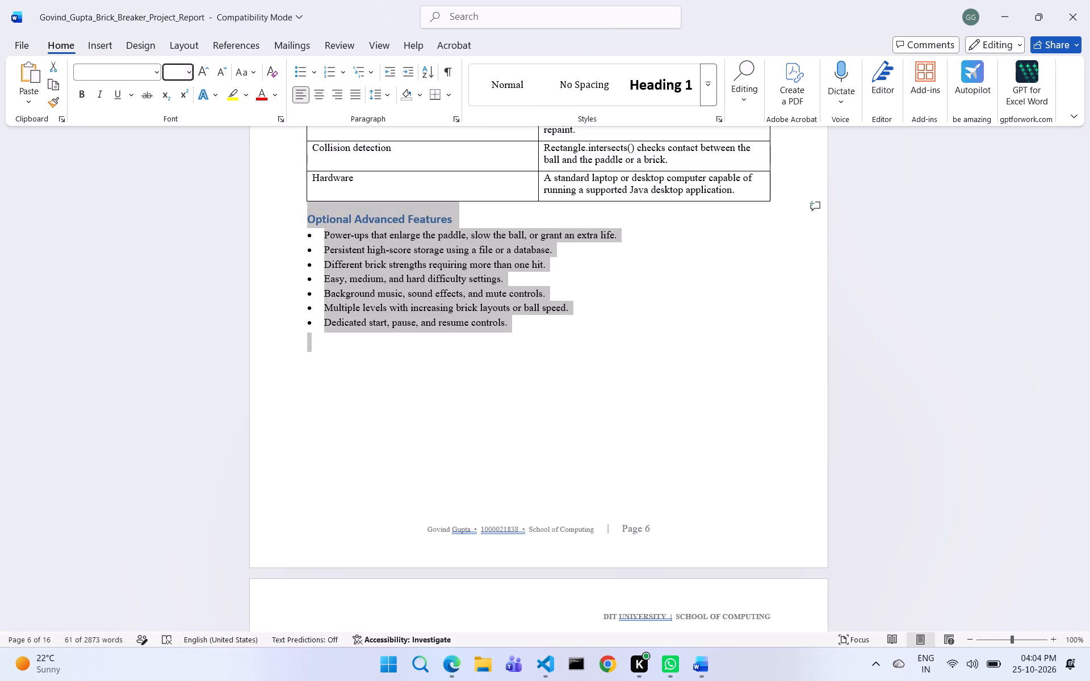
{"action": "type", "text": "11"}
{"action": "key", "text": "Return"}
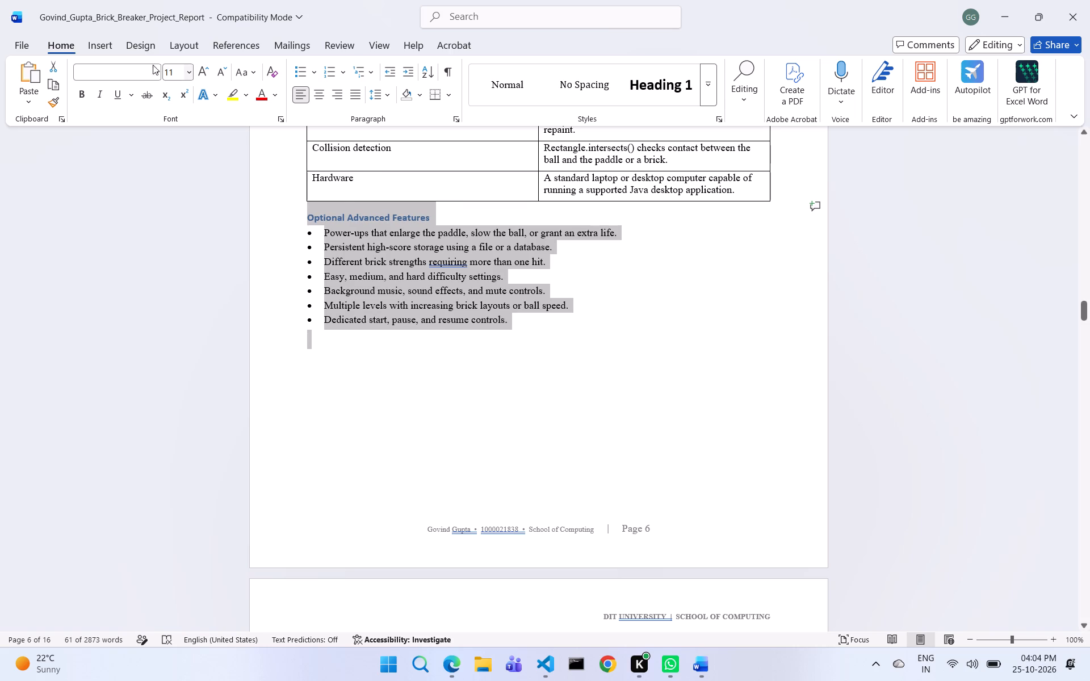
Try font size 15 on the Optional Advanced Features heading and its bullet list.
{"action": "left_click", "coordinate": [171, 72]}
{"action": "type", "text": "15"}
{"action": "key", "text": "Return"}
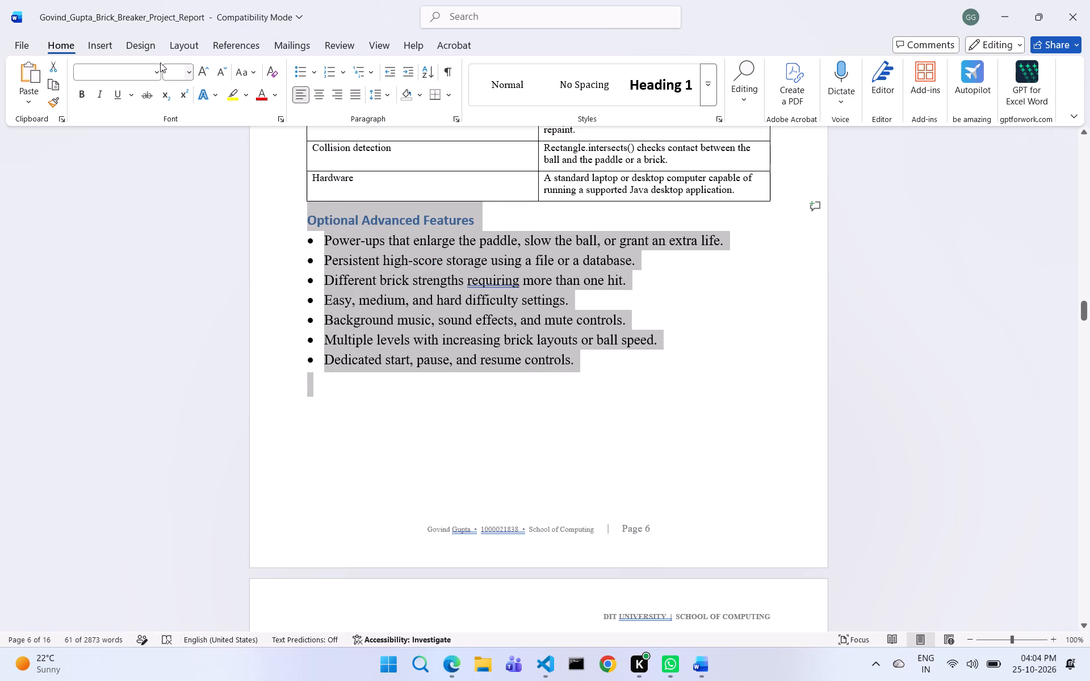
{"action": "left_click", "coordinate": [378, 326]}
Set all ten headings and their paragraphs under the Project Features title to font size 12.
{"action": "scroll", "coordinate": [492, 516], "scroll_direction": "up", "scroll_amount": 1}
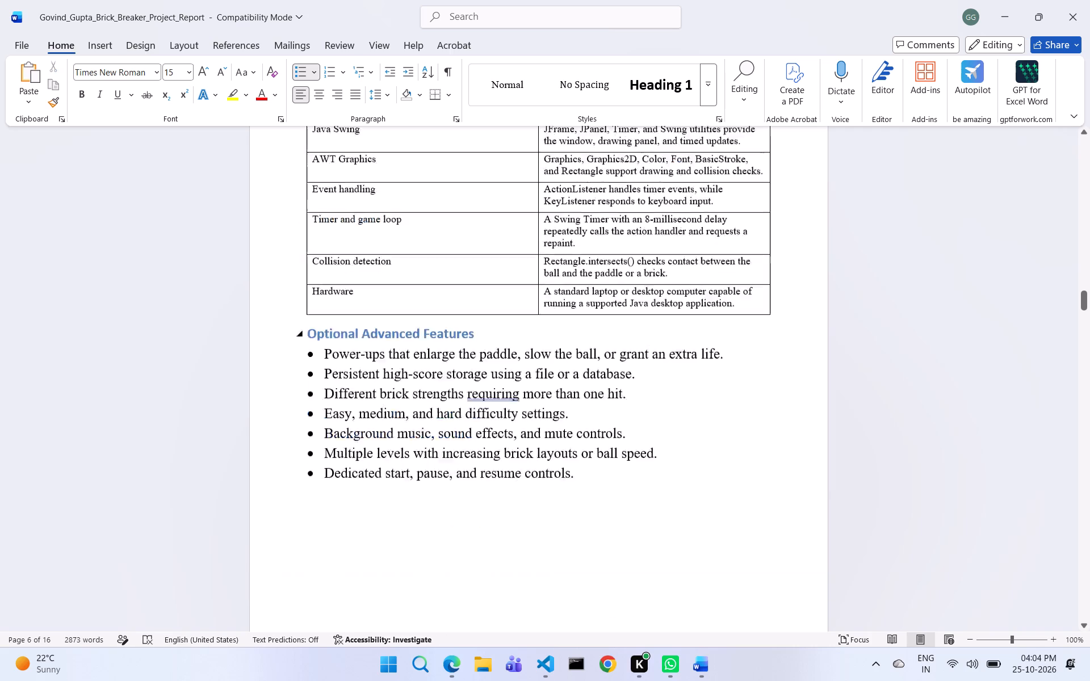
{"action": "scroll", "coordinate": [492, 516], "scroll_direction": "up", "scroll_amount": 1}
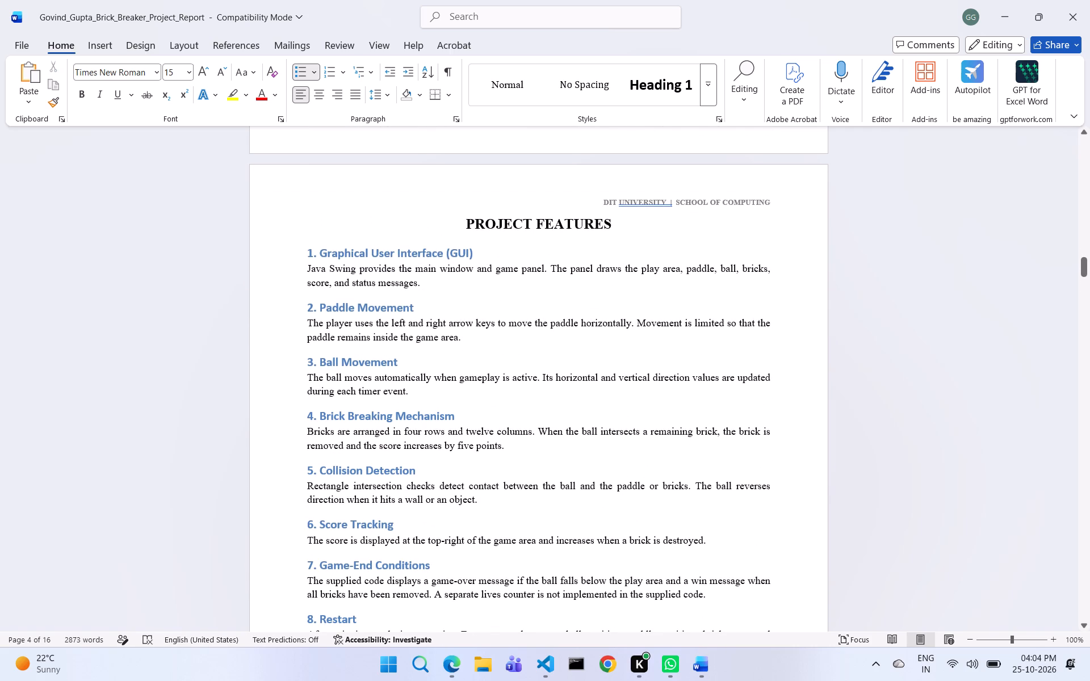
{"action": "left_click_drag", "start_coordinate": [301, 243], "coordinate": [553, 416]}
{"action": "left_click", "coordinate": [553, 416]}
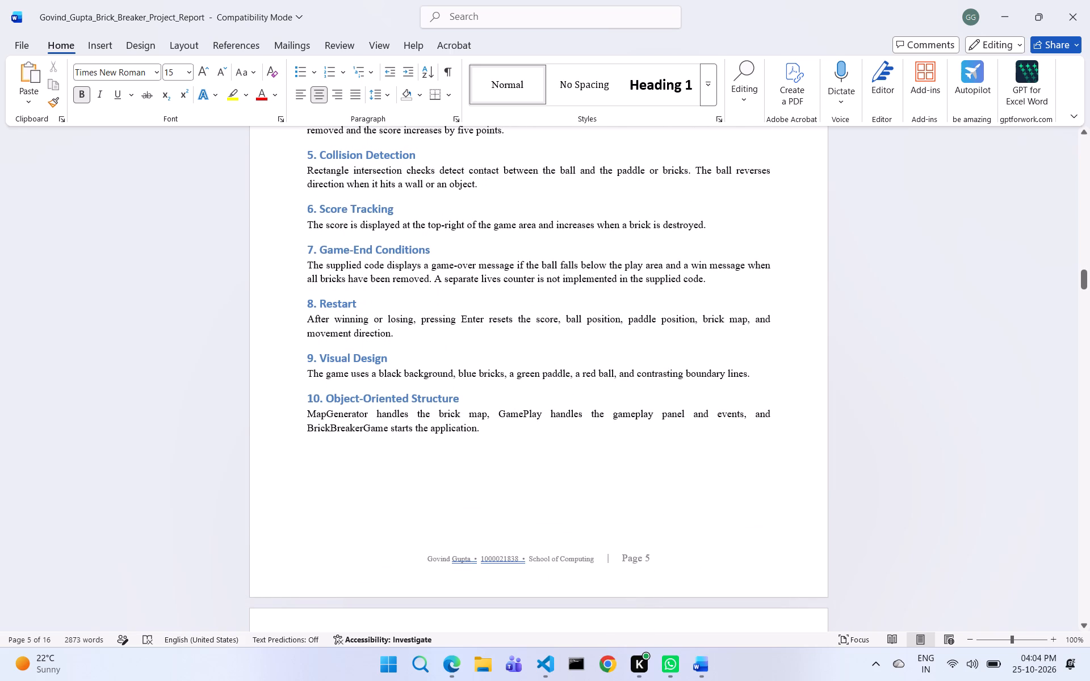
{"action": "left_click_drag", "start_coordinate": [505, 439], "coordinate": [339, 149]}
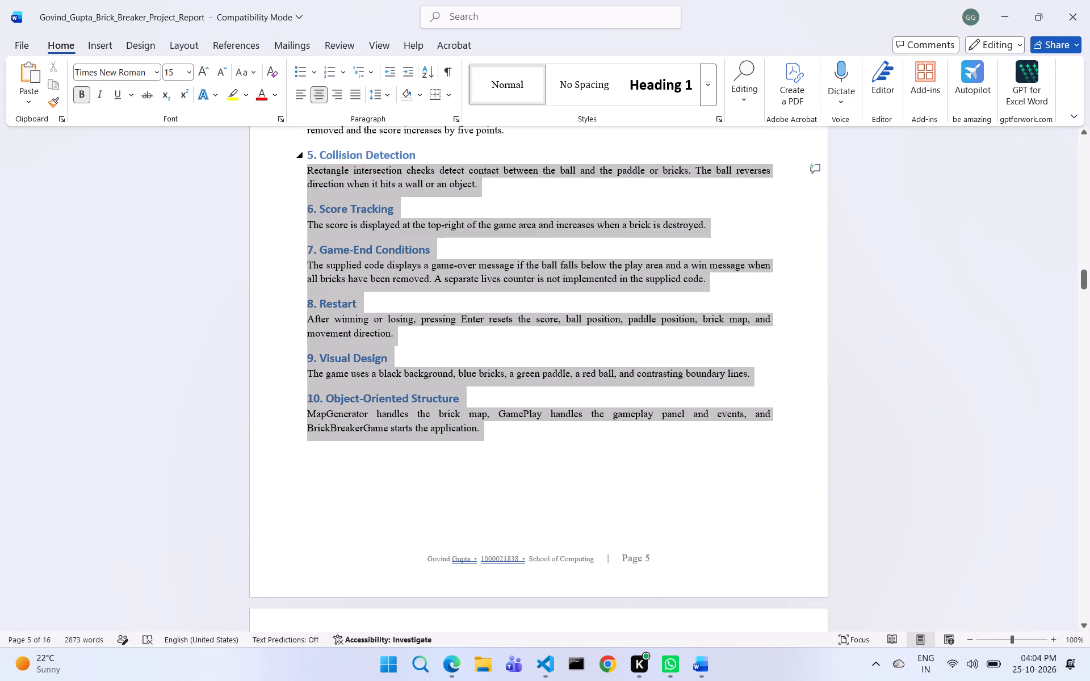
{"action": "left_click_drag", "start_coordinate": [339, 149], "coordinate": [322, 131]}
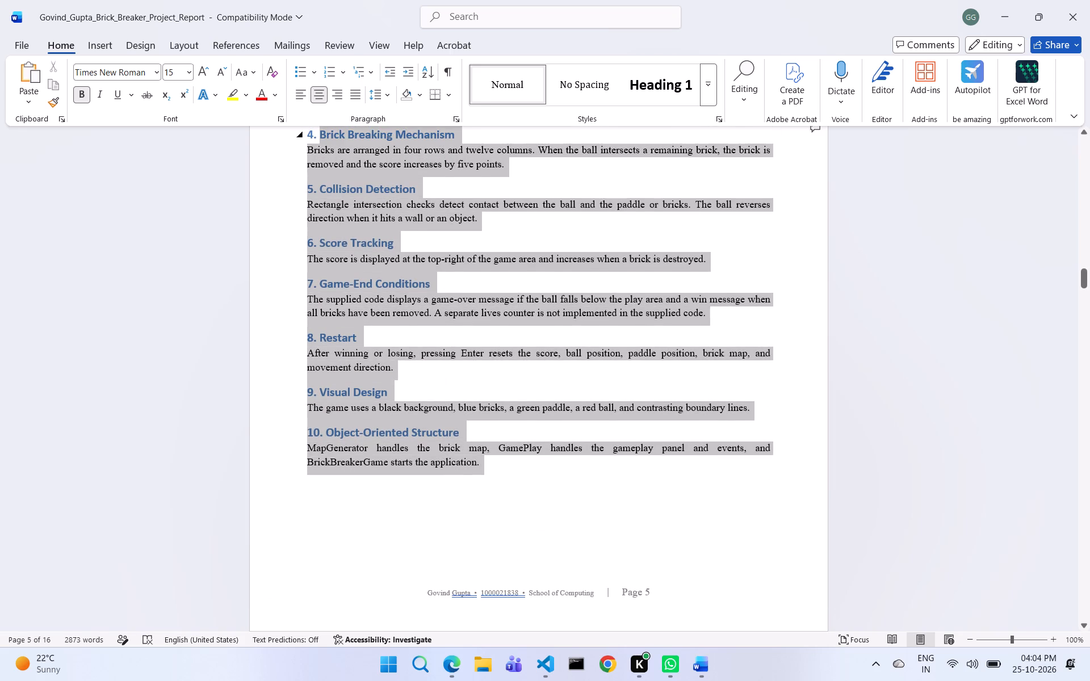
{"action": "left_click_drag", "start_coordinate": [322, 131], "coordinate": [294, 212]}
{"action": "left_click", "coordinate": [383, 170]}
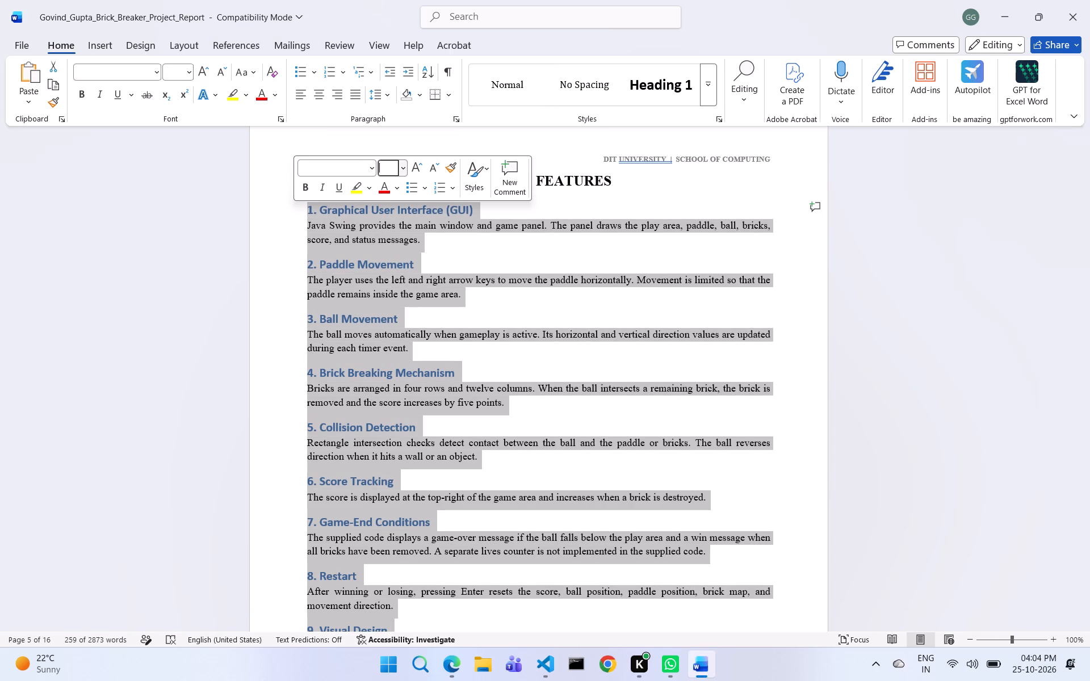
{"action": "type", "text": "12"}
{"action": "key", "text": "Return"}
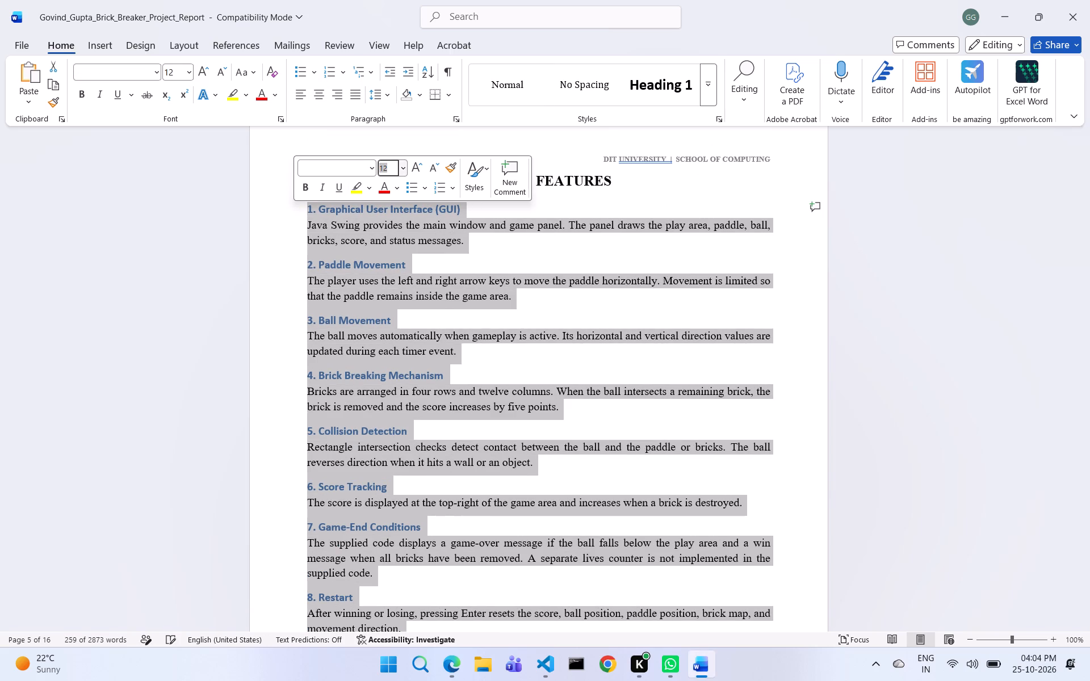
{"action": "left_click", "coordinate": [346, 367]}
Set the Optional Advanced Features heading and its bullet list to font size 12.
{"action": "scroll", "coordinate": [346, 367], "scroll_direction": "down", "scroll_amount": 1}
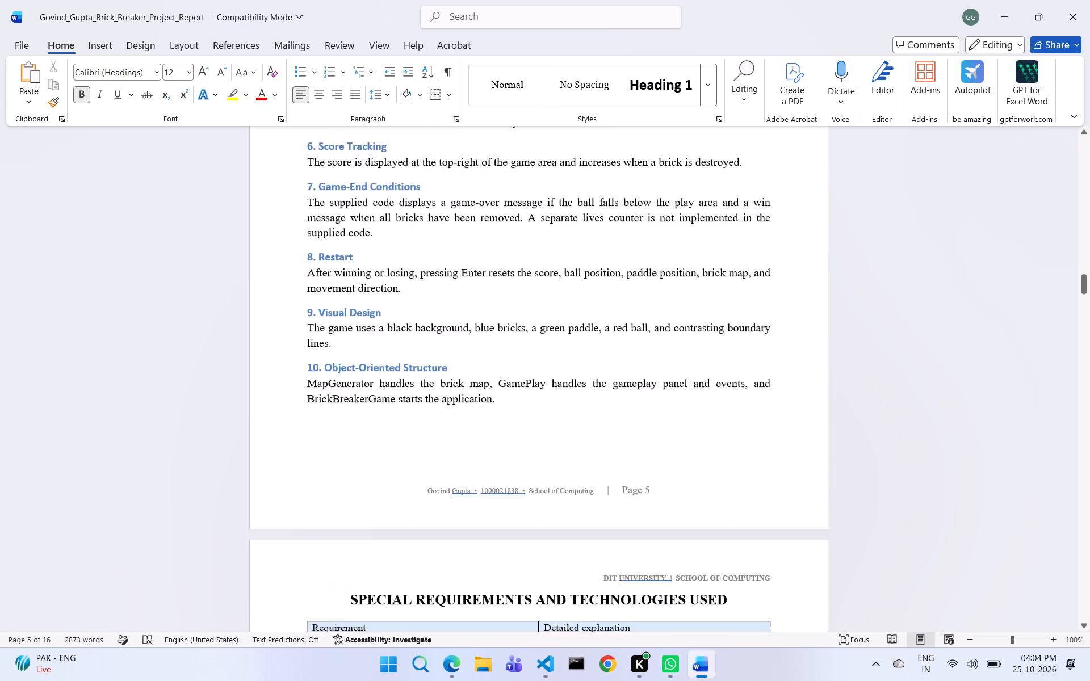
{"action": "scroll", "coordinate": [346, 367], "scroll_direction": "down", "scroll_amount": 1}
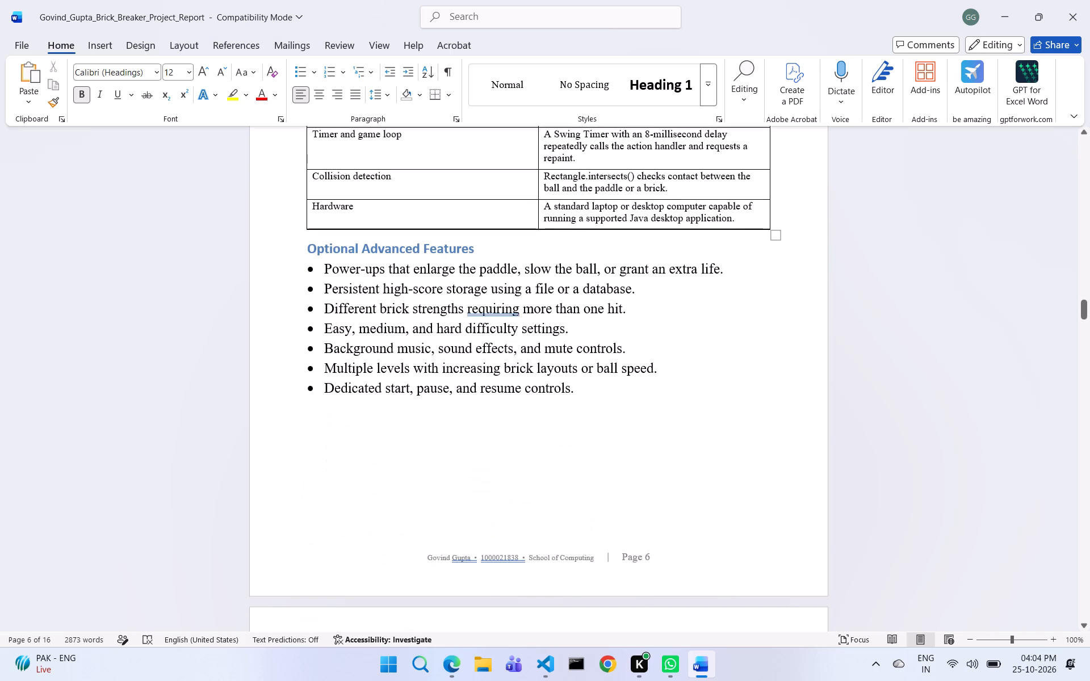
{"action": "left_click_drag", "start_coordinate": [306, 251], "coordinate": [565, 397]}
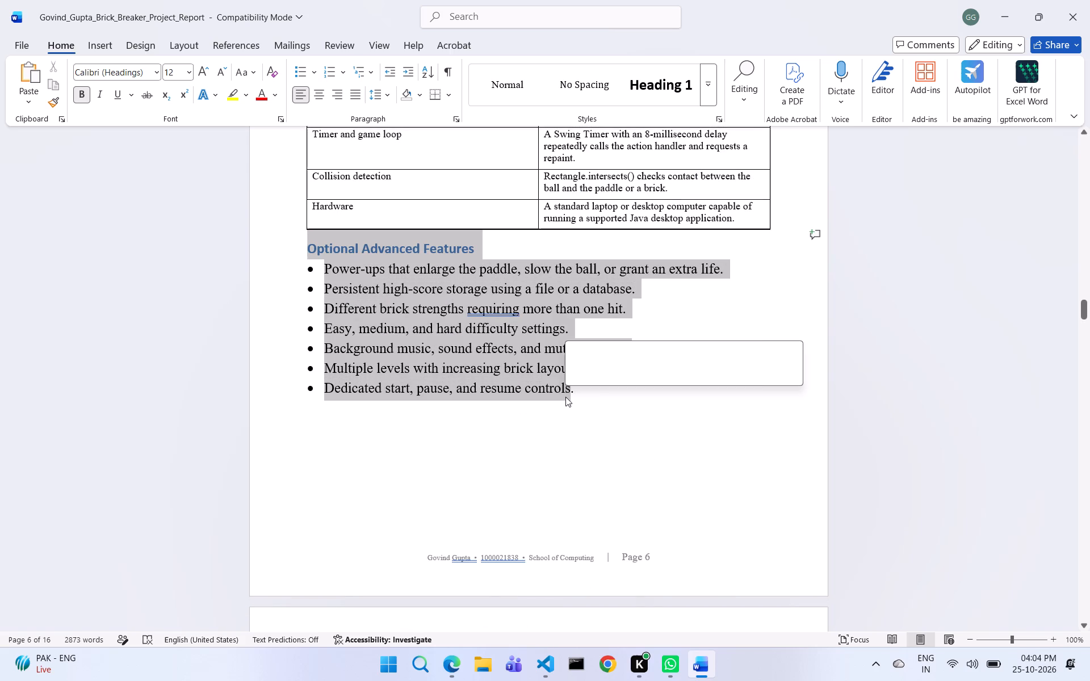
{"action": "left_click", "coordinate": [662, 352]}
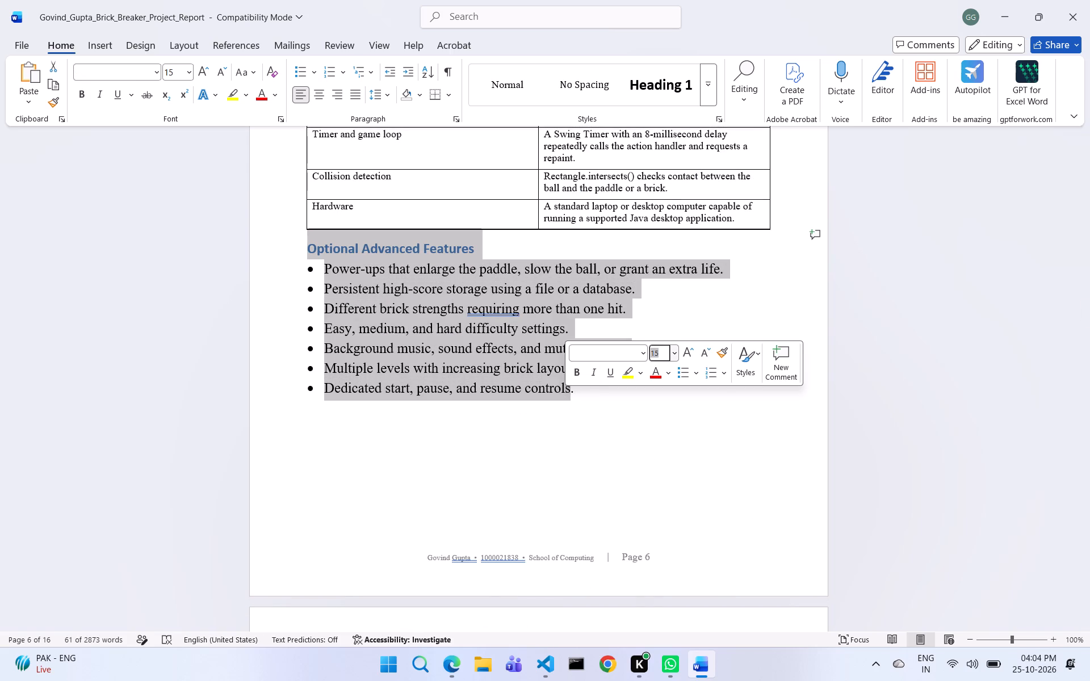
{"action": "type", "text": "12"}
{"action": "key", "text": "Return"}
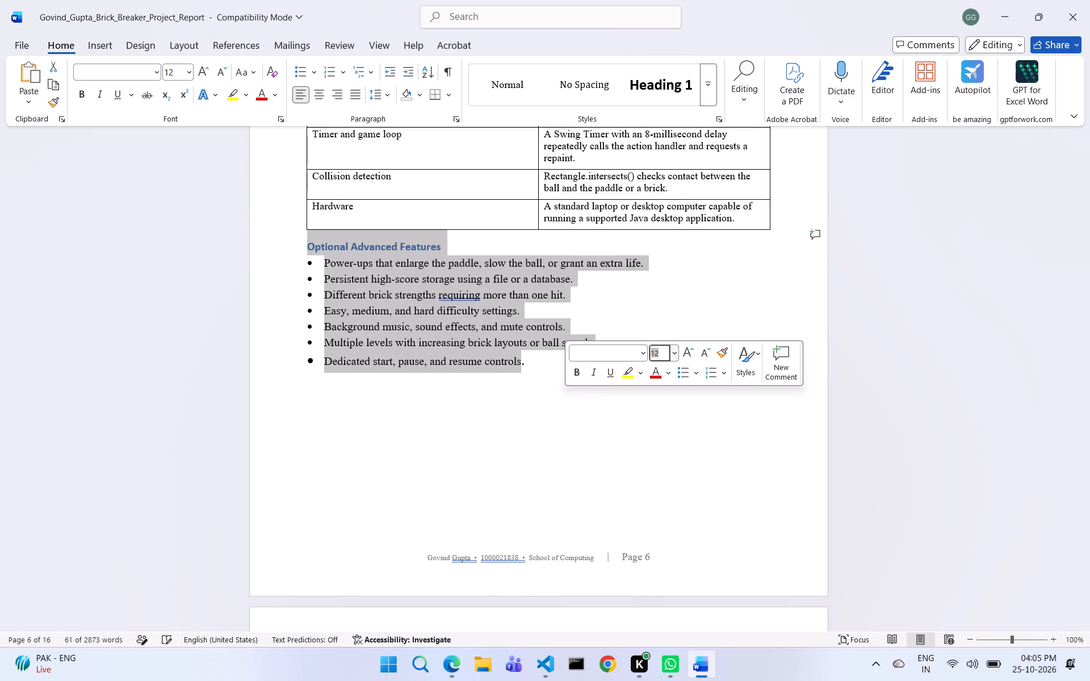
{"action": "left_click", "coordinate": [505, 451]}
Set the System Architecture headings, paragraphs and Data Flow list, through the Class Responsibilities heading, to font size 12.
{"action": "scroll", "coordinate": [505, 451], "scroll_direction": "down", "scroll_amount": 1}
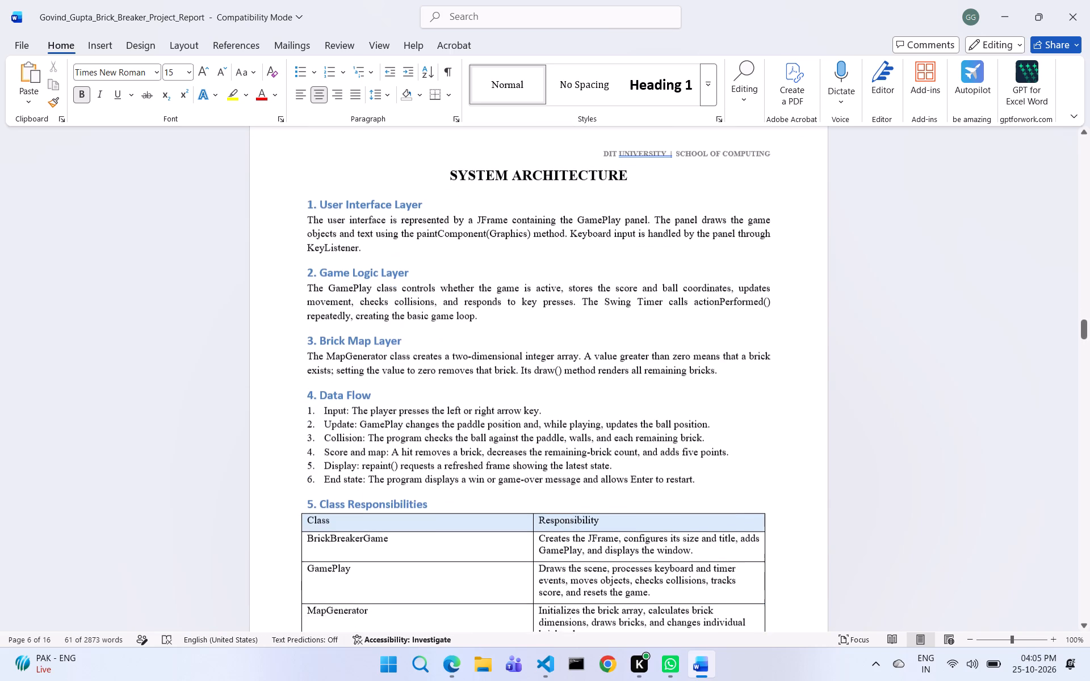
{"action": "scroll", "coordinate": [505, 451], "scroll_direction": "down", "scroll_amount": 1}
{"action": "left_click_drag", "start_coordinate": [300, 194], "coordinate": [305, 196]}
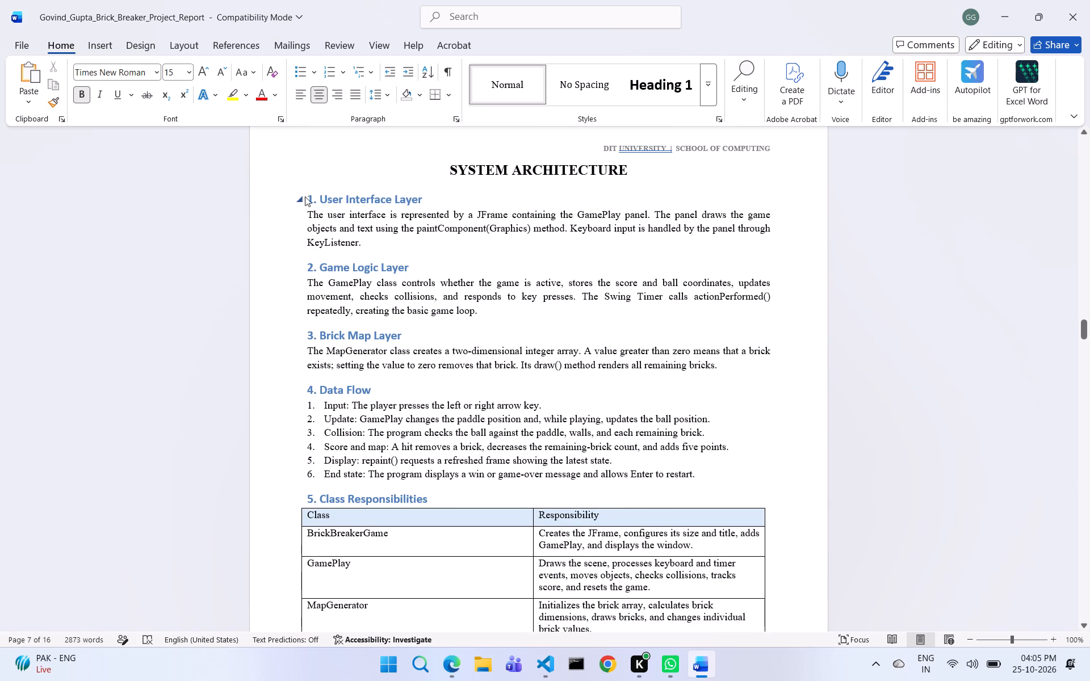
{"action": "left_click_drag", "start_coordinate": [305, 196], "coordinate": [292, 194]}
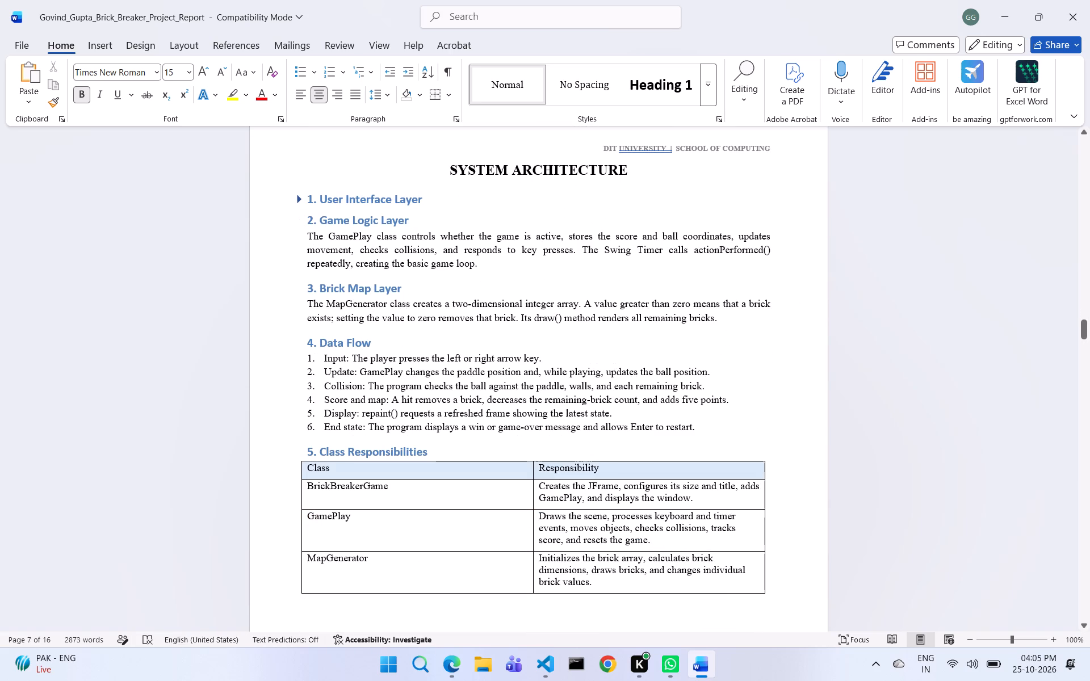
{"action": "left_click", "coordinate": [304, 197]}
{"action": "left_click_drag", "start_coordinate": [307, 199], "coordinate": [512, 371]}
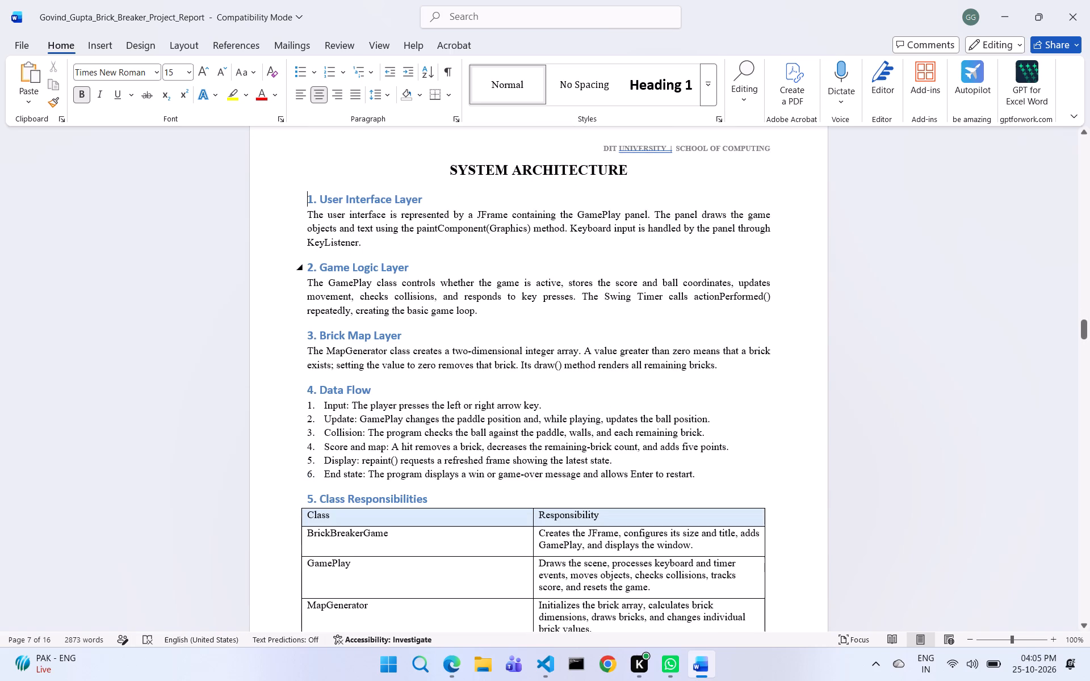
{"action": "left_click_drag", "start_coordinate": [512, 371], "coordinate": [702, 466]}
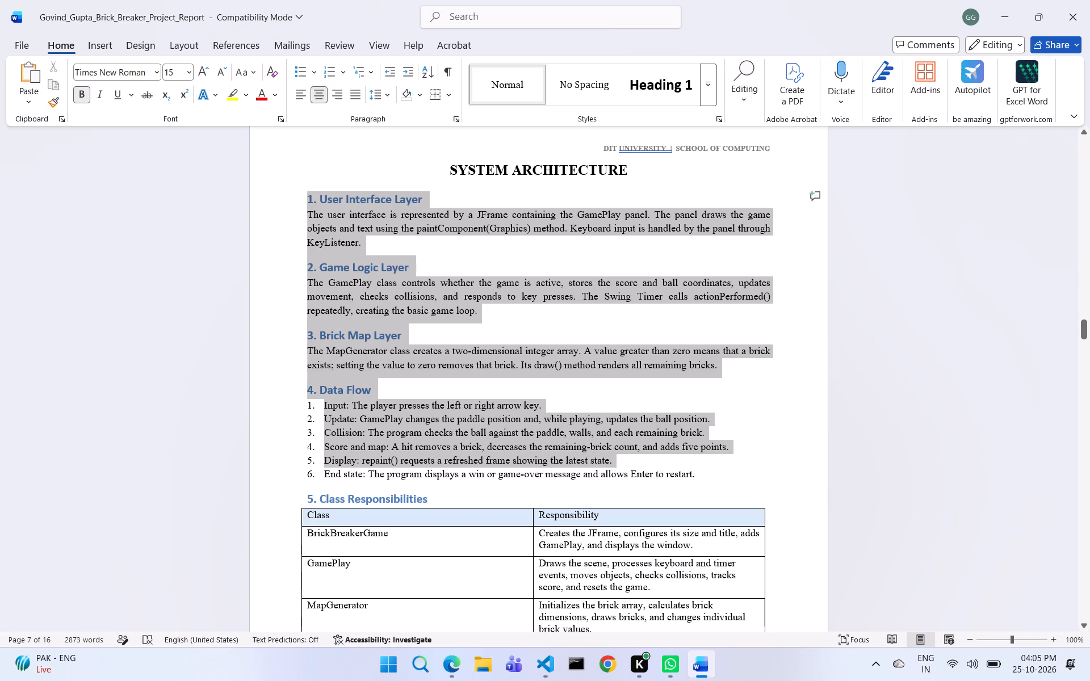
{"action": "left_click_drag", "start_coordinate": [702, 466], "coordinate": [685, 487]}
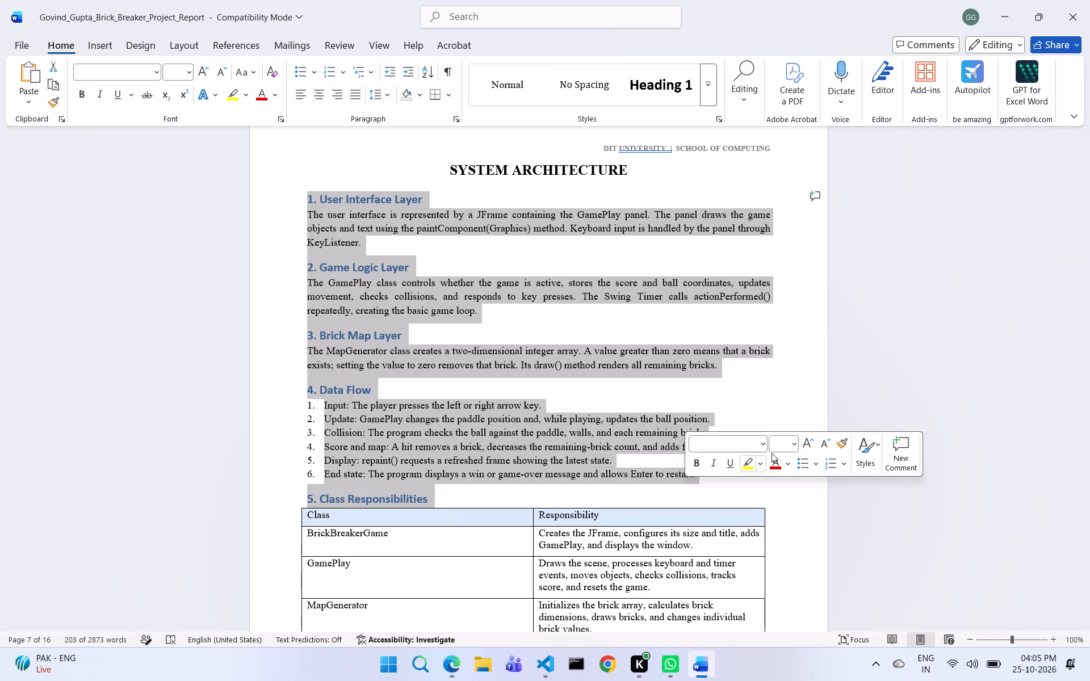
{"action": "left_click", "coordinate": [780, 446]}
{"action": "key", "text": "2"}
{"action": "key", "text": "BackSpace"}
{"action": "key", "text": "BackSpace"}
{"action": "type", "text": "12"}
{"action": "key", "text": "Return"}
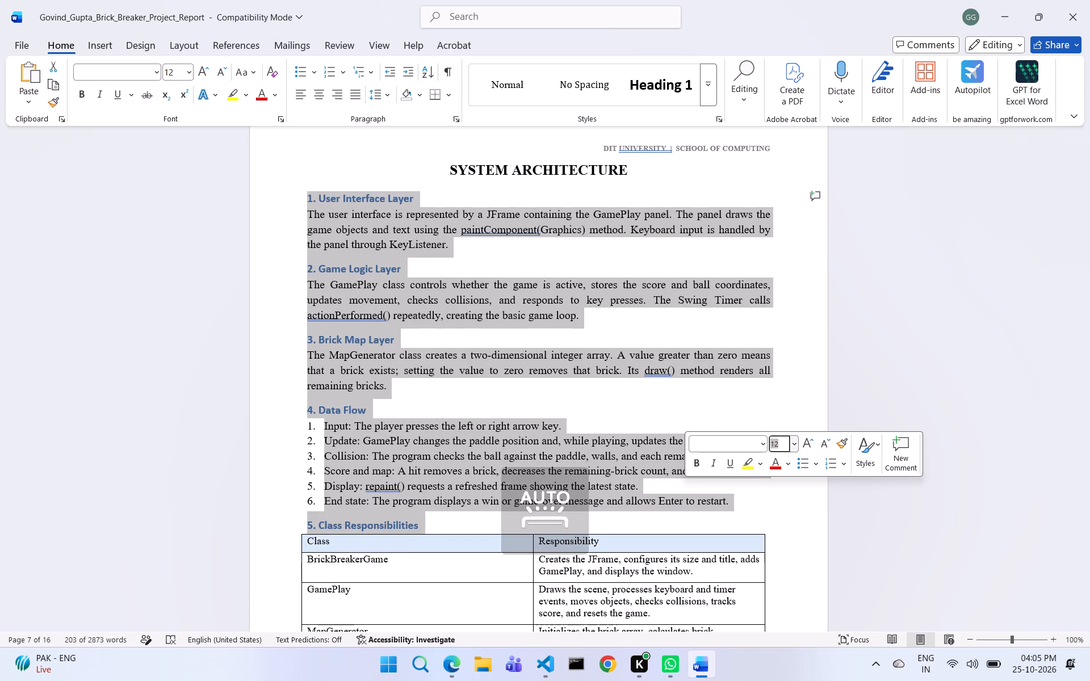
{"action": "left_click", "coordinate": [777, 417]}
Apply font size 11 to all text in the Class Responsibilities table.
{"action": "scroll", "coordinate": [777, 417], "scroll_direction": "right", "scroll_amount": 1}
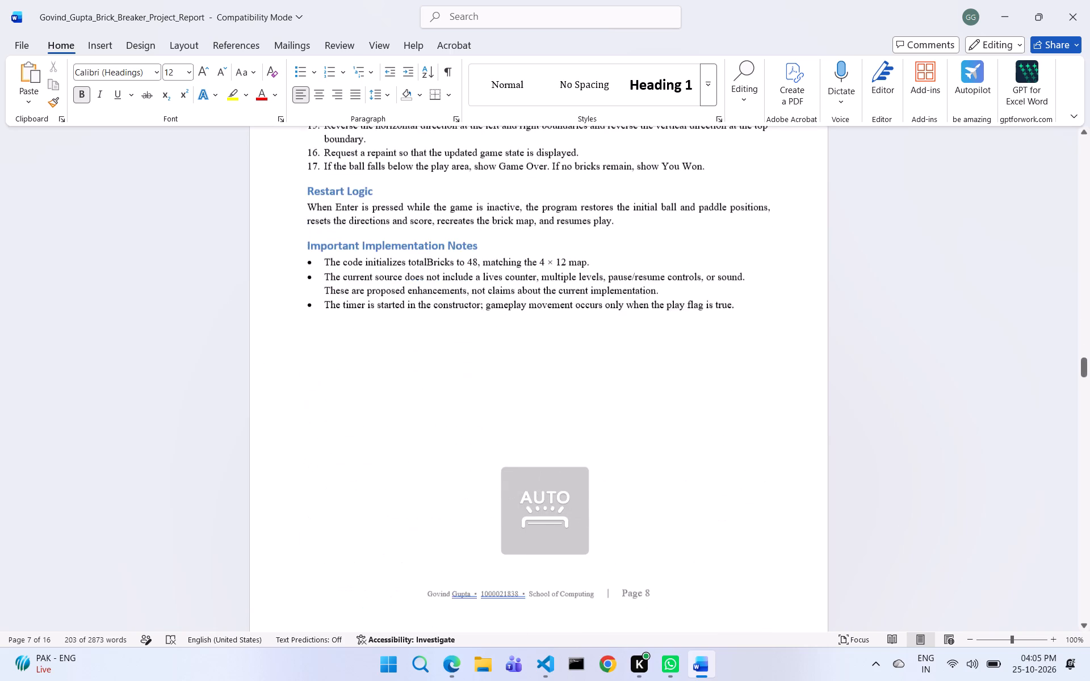
{"action": "scroll", "coordinate": [777, 417], "scroll_direction": "right", "scroll_amount": 1}
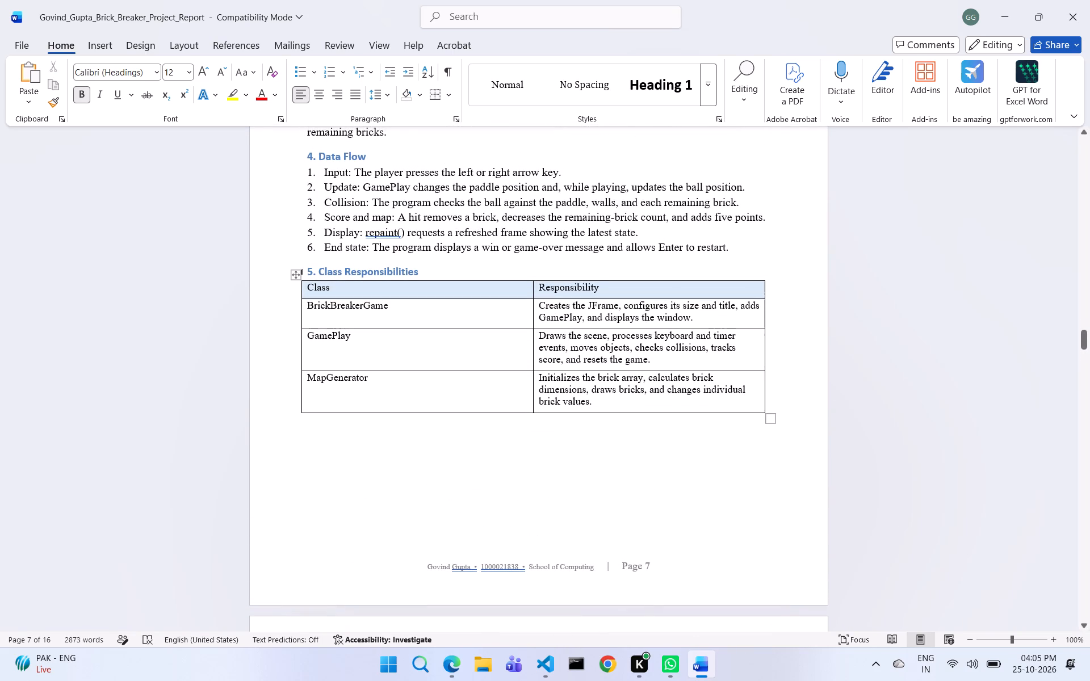
{"action": "left_click_drag", "start_coordinate": [295, 281], "coordinate": [651, 411]}
{"action": "left_click", "coordinate": [728, 369]}
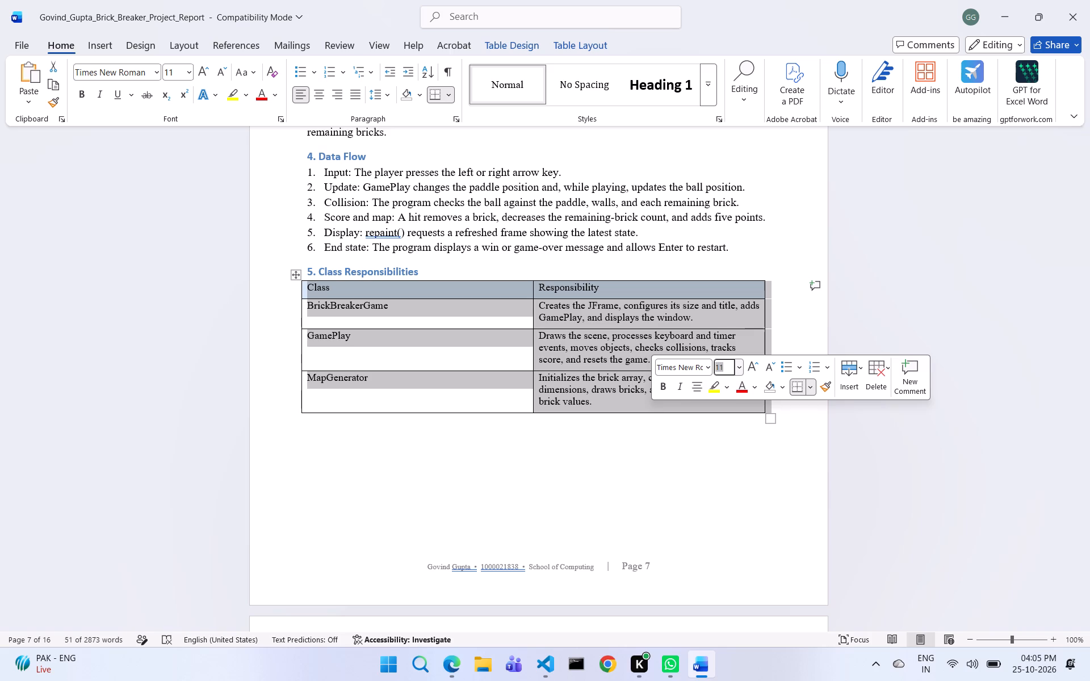
{"action": "key", "text": "Return"}
{"action": "left_click", "coordinate": [728, 369]}
{"action": "type", "text": "11"}
{"action": "key", "text": "BackSpace"}
{"action": "key", "text": "BackSpace"}
{"action": "key", "text": "Return"}
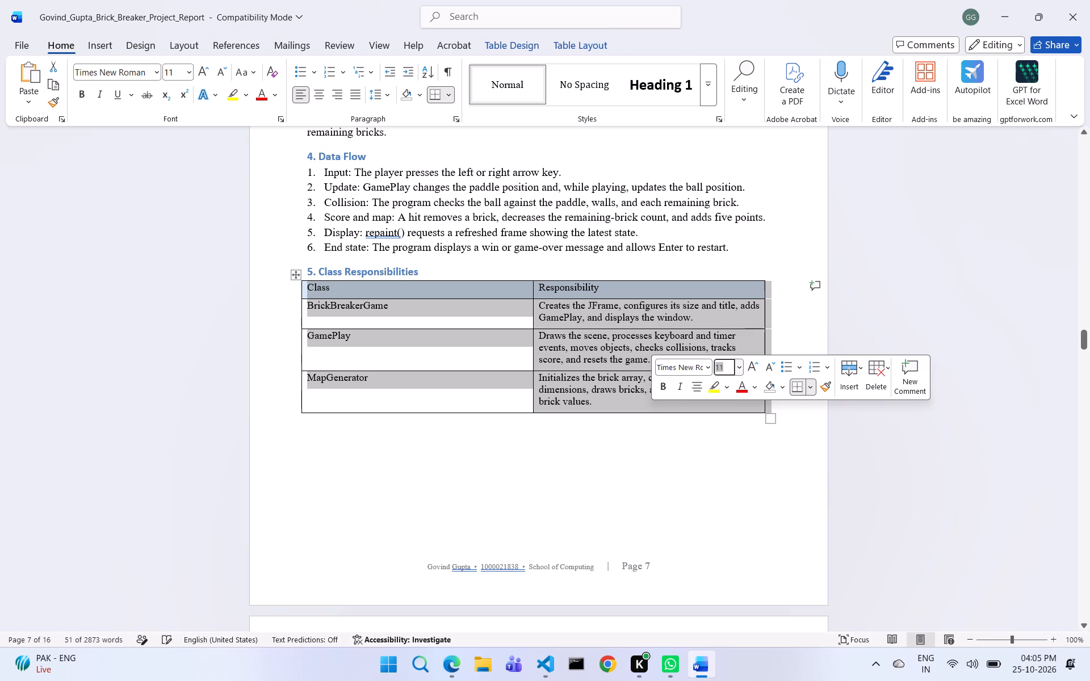
{"action": "left_click", "coordinate": [582, 484]}
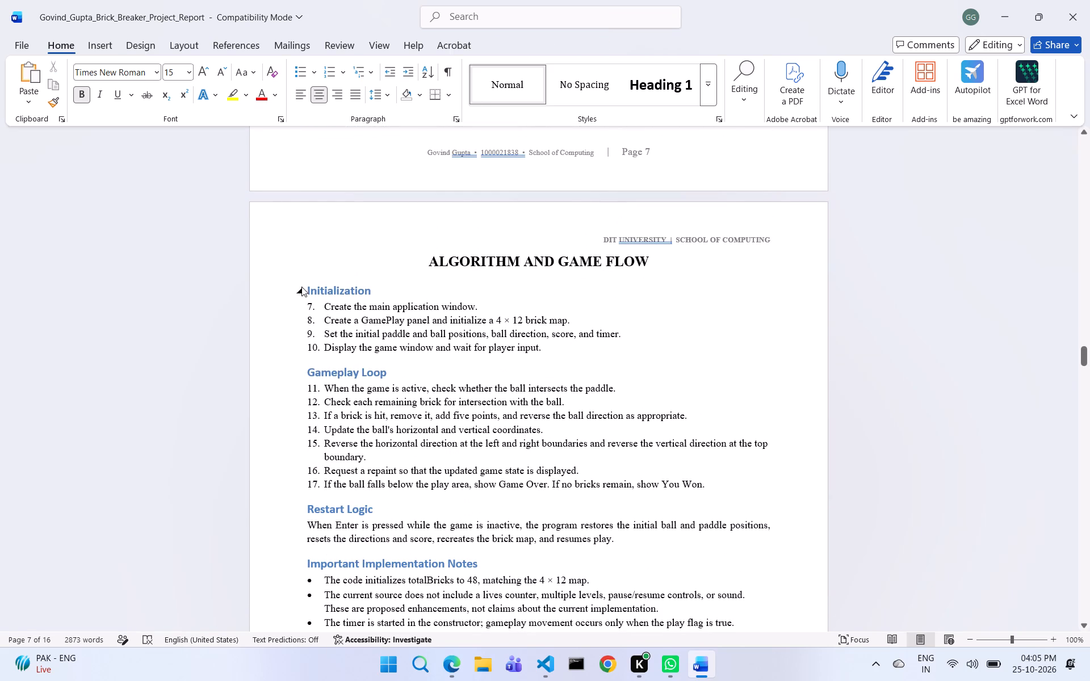
Set the Algorithm and Game Flow text, from the Initialization heading through the Important Implementation Notes bullets, to font size 12.
{"action": "left_click_drag", "start_coordinate": [305, 287], "coordinate": [562, 644]}
{"action": "left_click", "coordinate": [657, 598]}
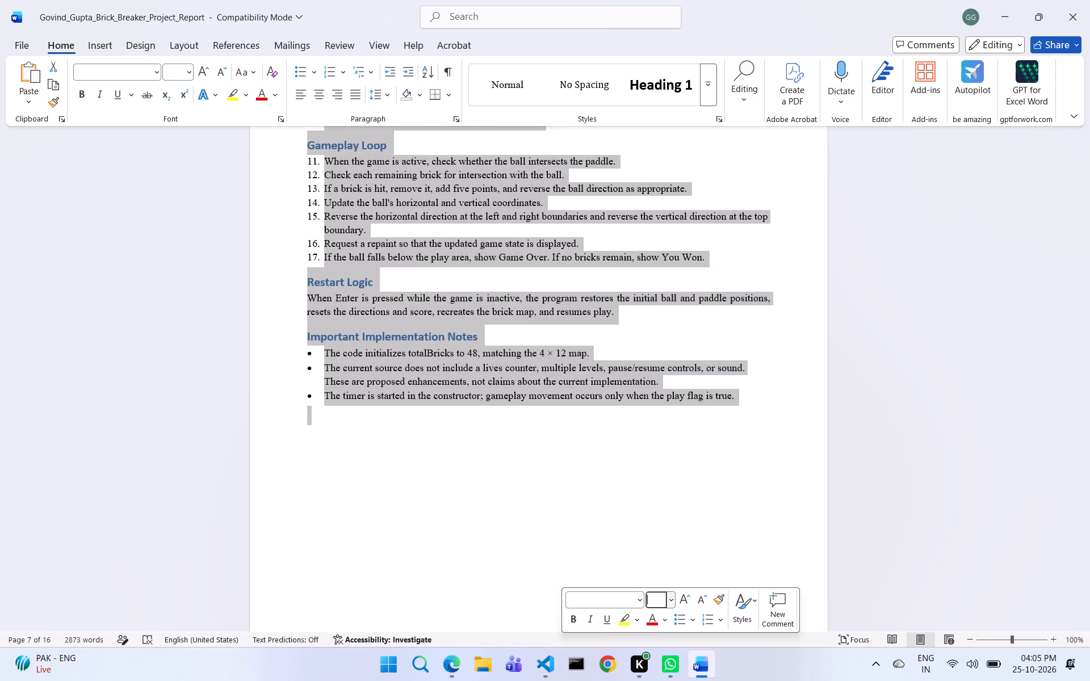
{"action": "type", "text": "12"}
{"action": "key", "text": "Return"}
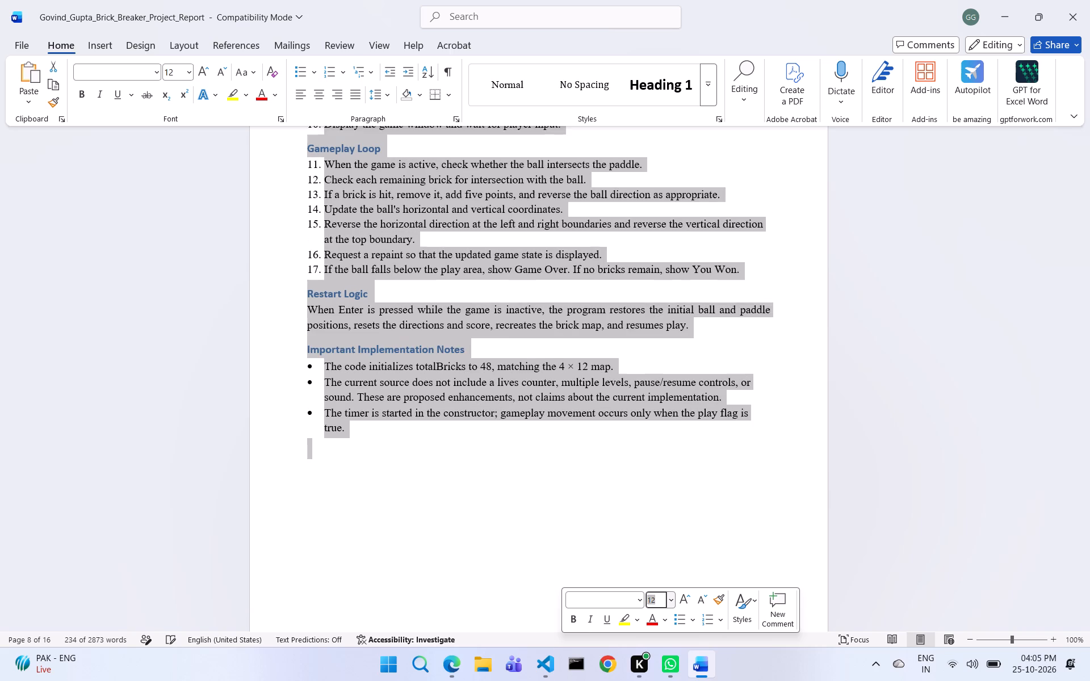
{"action": "left_click", "coordinate": [588, 524]}
Set the Source Code title, introduction and code through the setFocusTraversalKeysEnabled(false) line to font size 12.
{"action": "scroll", "coordinate": [588, 524], "scroll_direction": "down", "scroll_amount": 1}
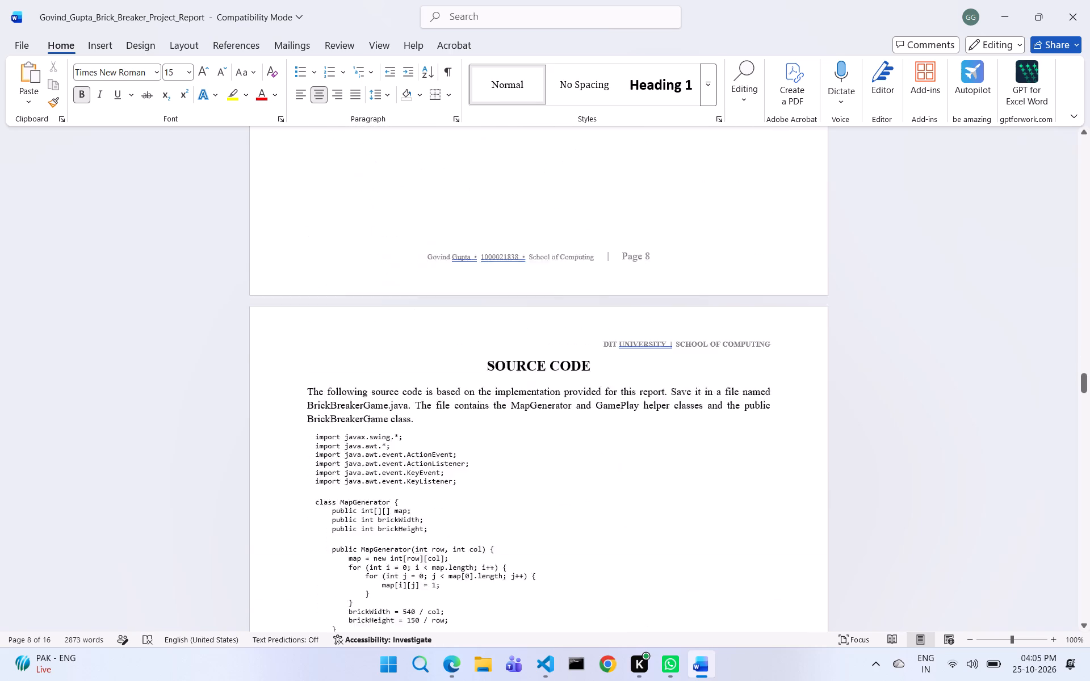
{"action": "scroll", "coordinate": [588, 524], "scroll_direction": "down", "scroll_amount": 1}
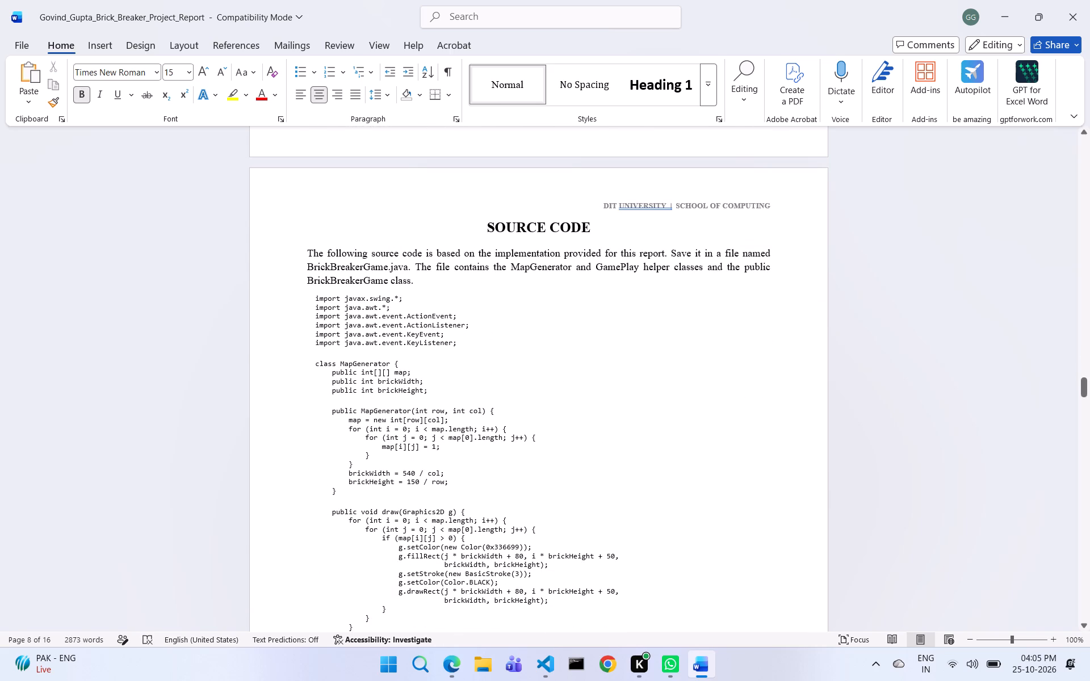
{"action": "left_click_drag", "start_coordinate": [304, 245], "coordinate": [604, 630]}
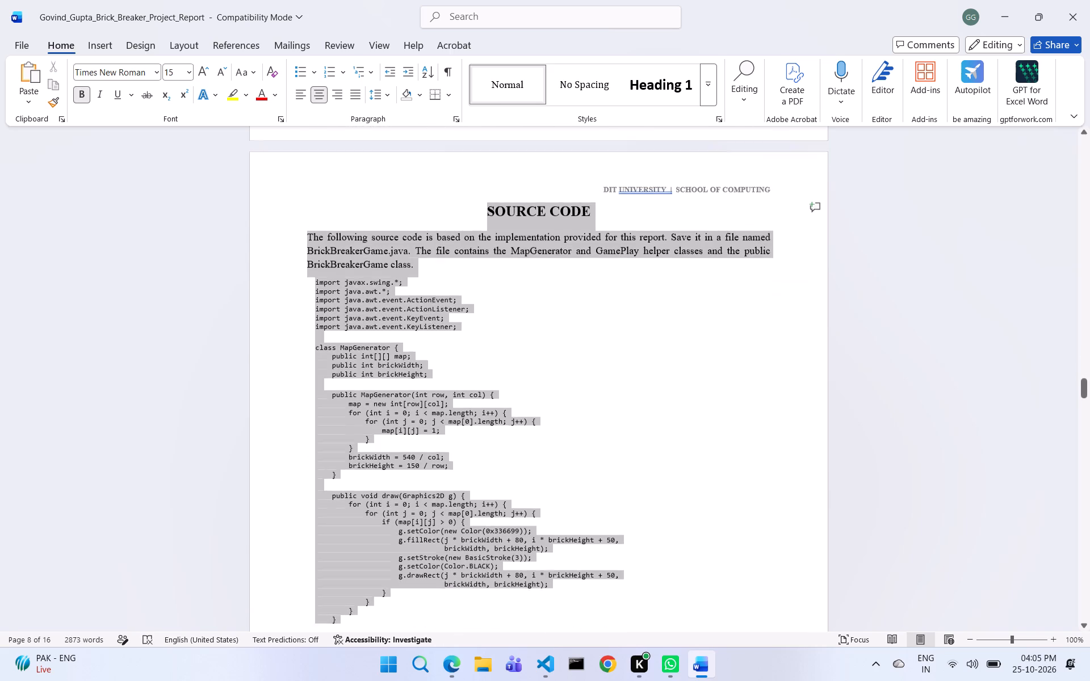
{"action": "left_click_drag", "start_coordinate": [604, 630], "coordinate": [603, 627]}
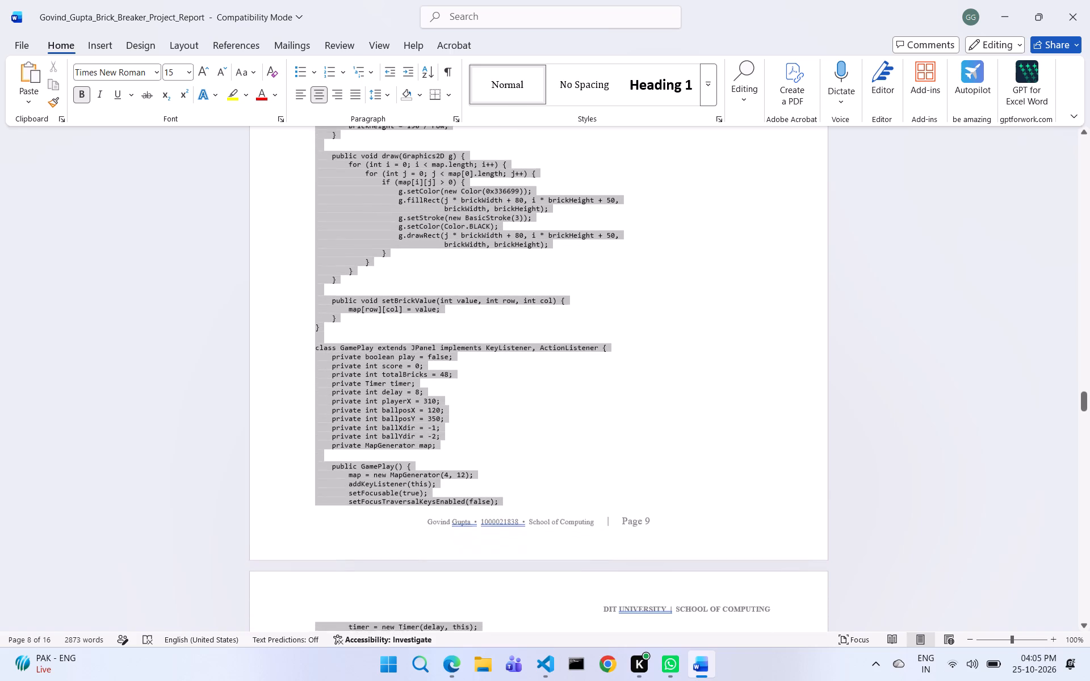
{"action": "left_click_drag", "start_coordinate": [603, 627], "coordinate": [597, 530]}
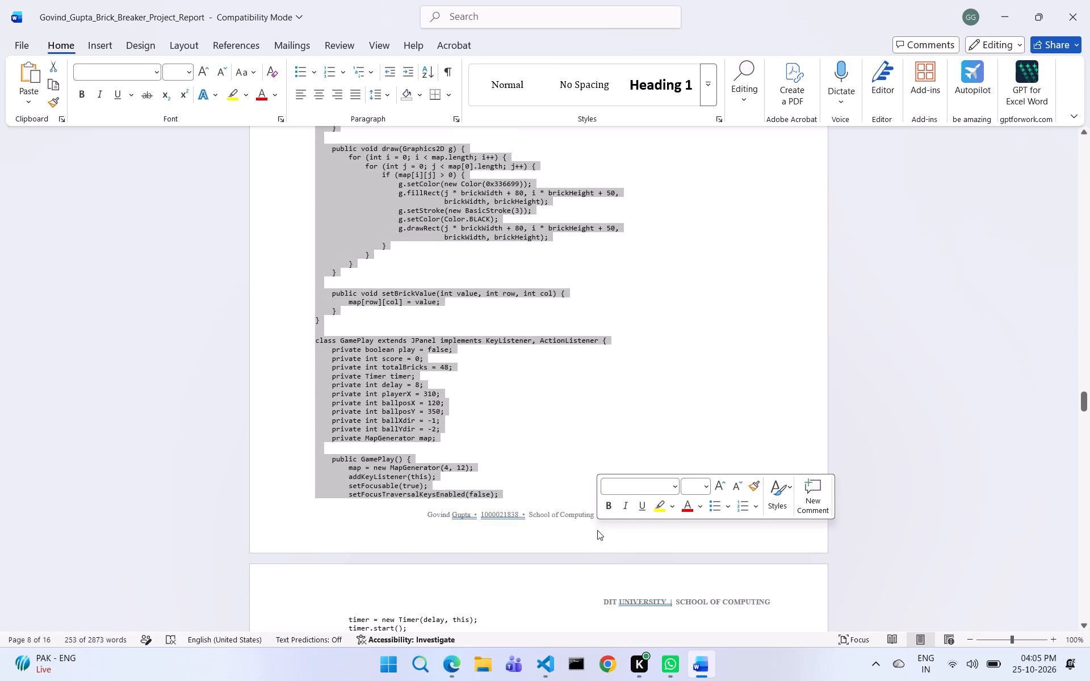
{"action": "left_click", "coordinate": [689, 486]}
{"action": "type", "text": "12"}
{"action": "key", "text": "Return"}
Set the remaining source code, from the timer = new Timer(delay, this) line to the end of the listing, to font size 12.
{"action": "scroll", "coordinate": [689, 486], "scroll_direction": "down", "scroll_amount": 1}
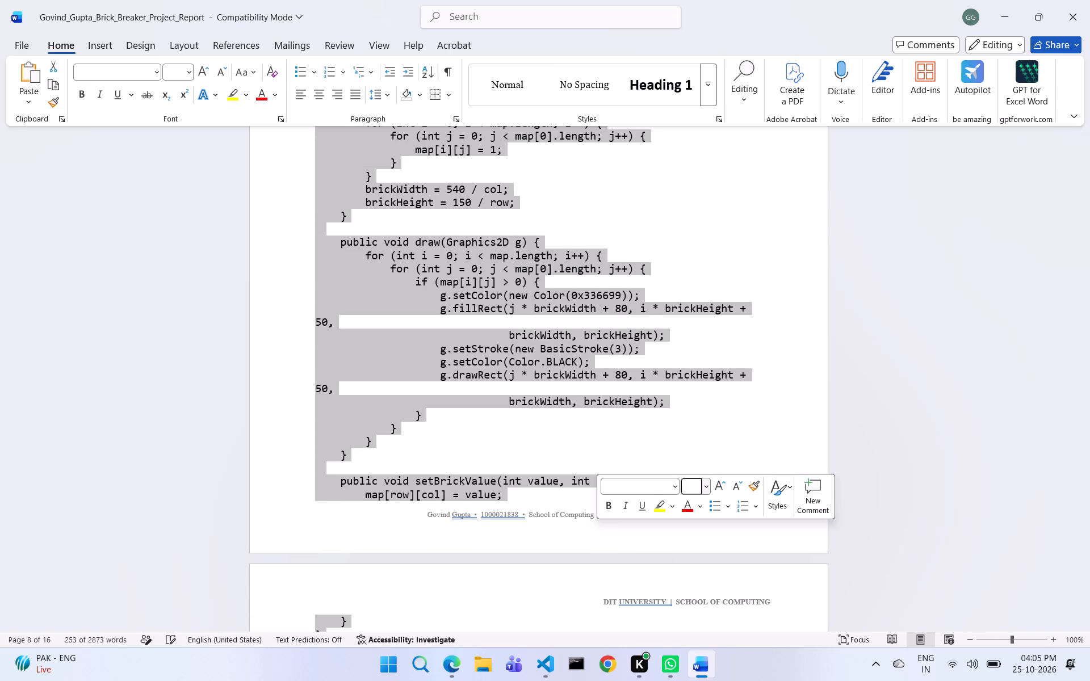
{"action": "scroll", "coordinate": [689, 486], "scroll_direction": "down", "scroll_amount": 1}
{"action": "scroll", "coordinate": [607, 376], "scroll_direction": "down", "scroll_amount": 1}
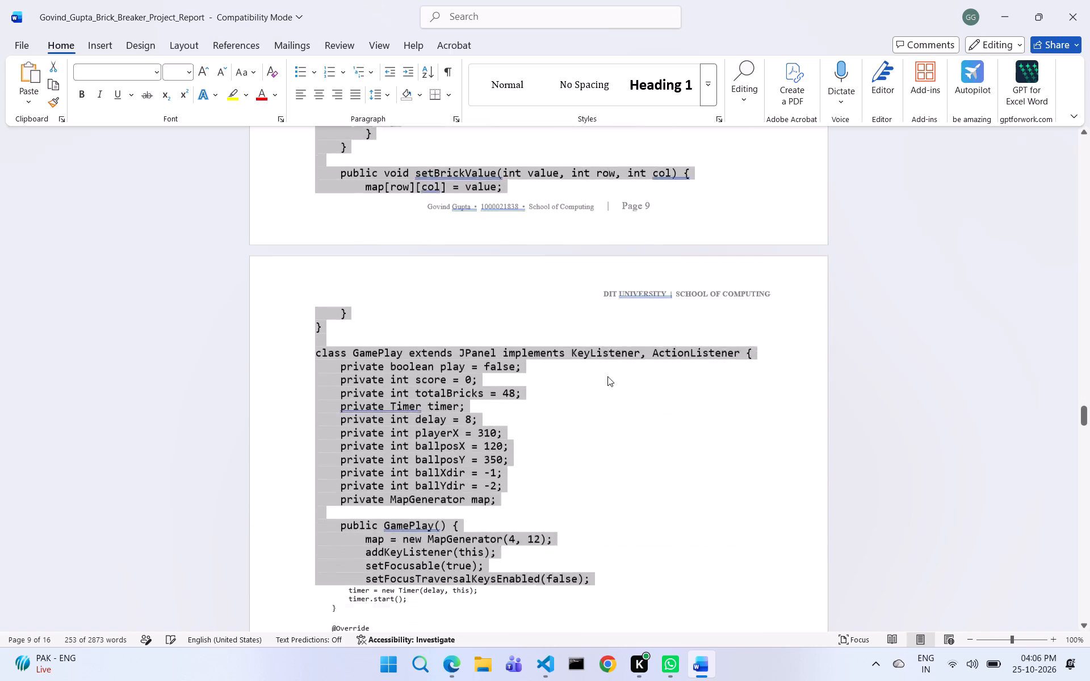
{"action": "scroll", "coordinate": [607, 376], "scroll_direction": "down", "scroll_amount": 1}
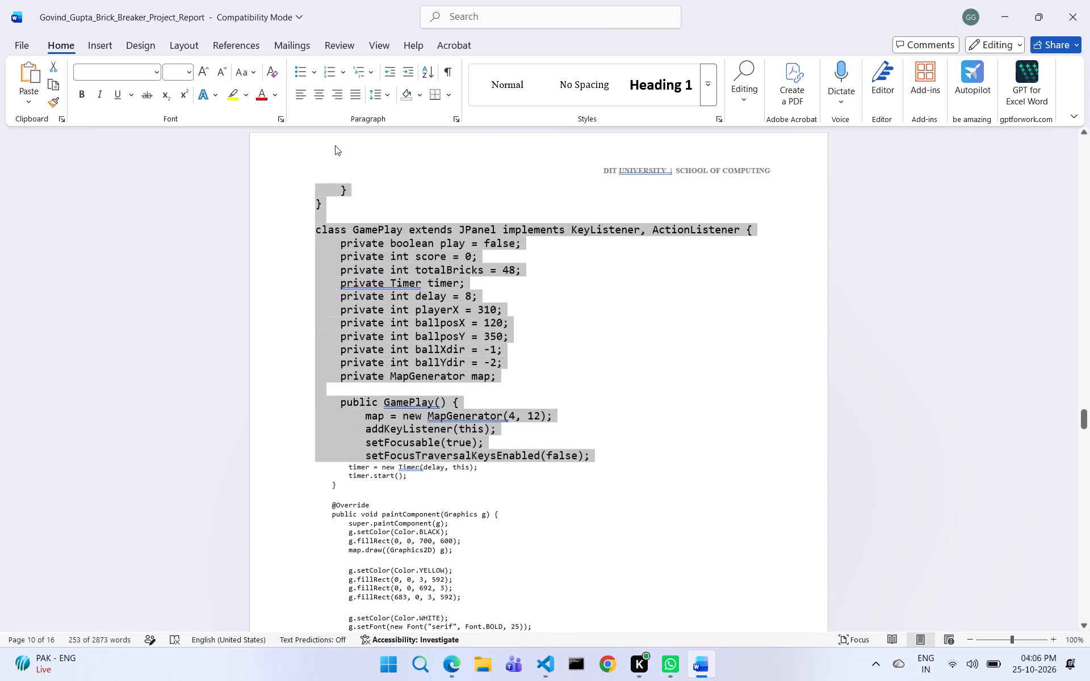
{"action": "left_click", "coordinate": [325, 469]}
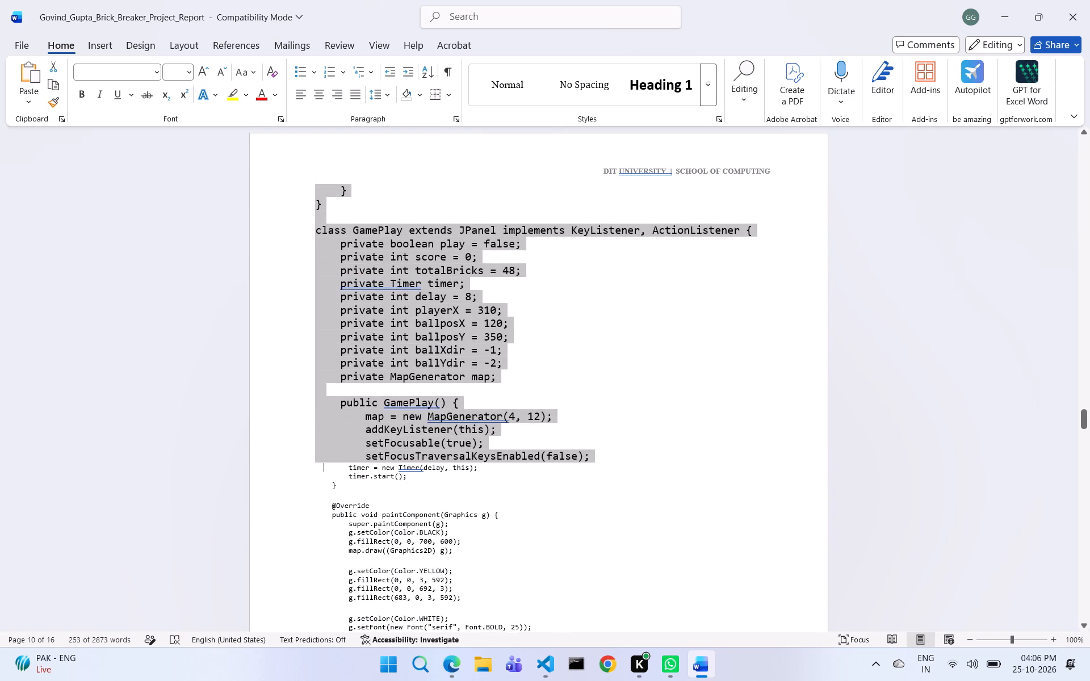
{"action": "left_click_drag", "start_coordinate": [326, 469], "coordinate": [510, 638]}
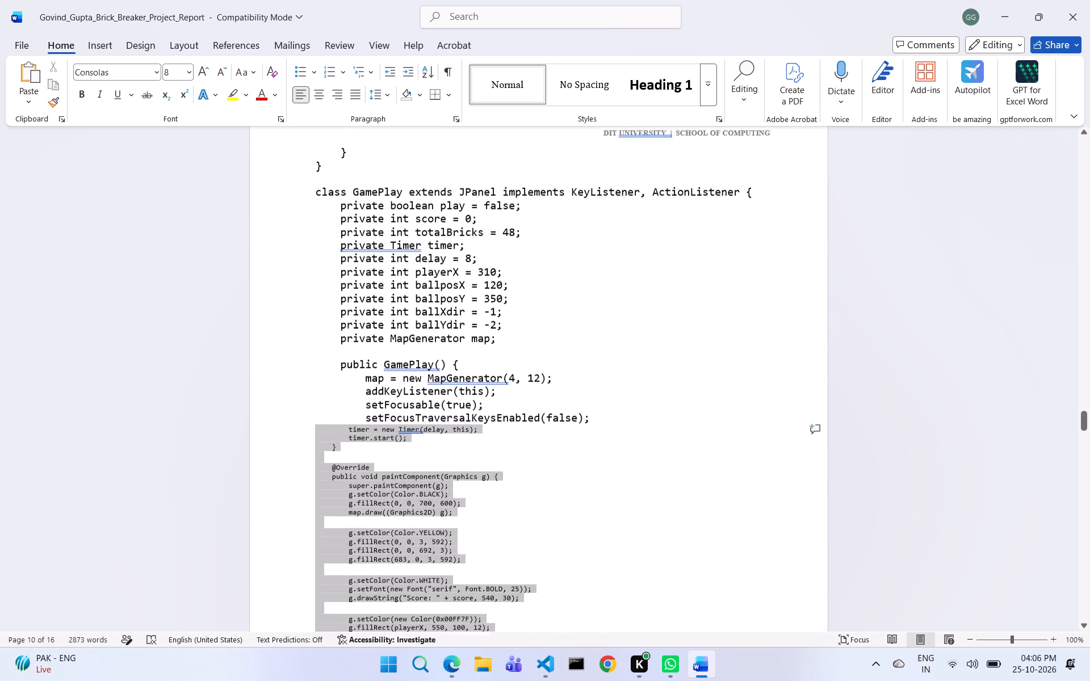
{"action": "left_click_drag", "start_coordinate": [510, 638], "coordinate": [510, 638]}
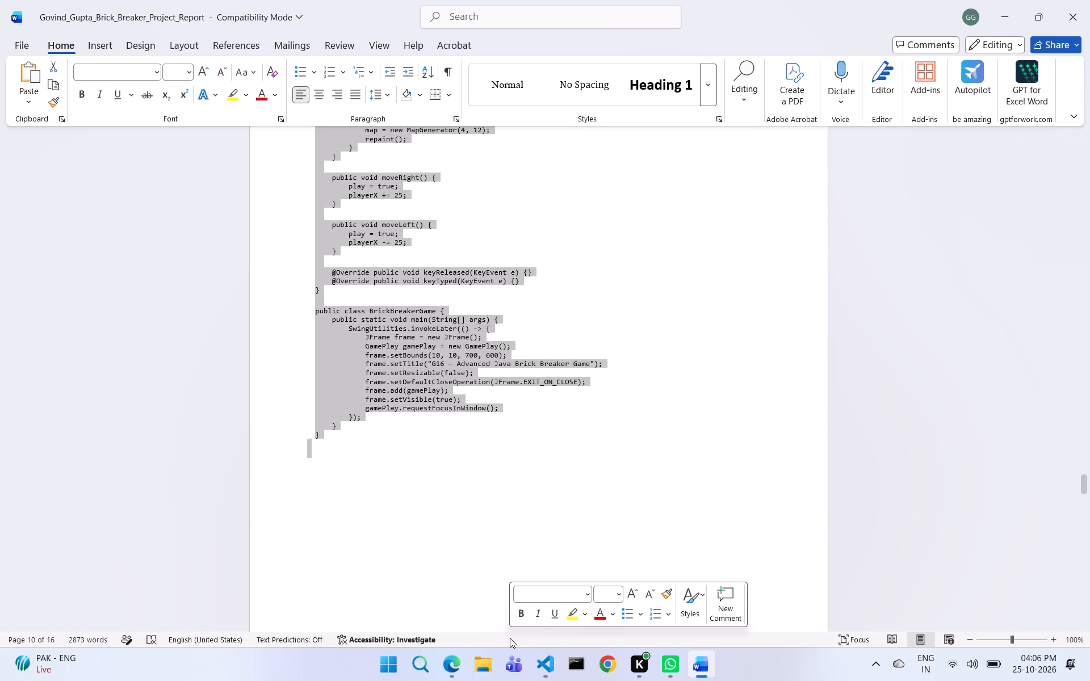
{"action": "left_click", "coordinate": [602, 594]}
{"action": "type", "text": "12"}
{"action": "key", "text": "Return"}
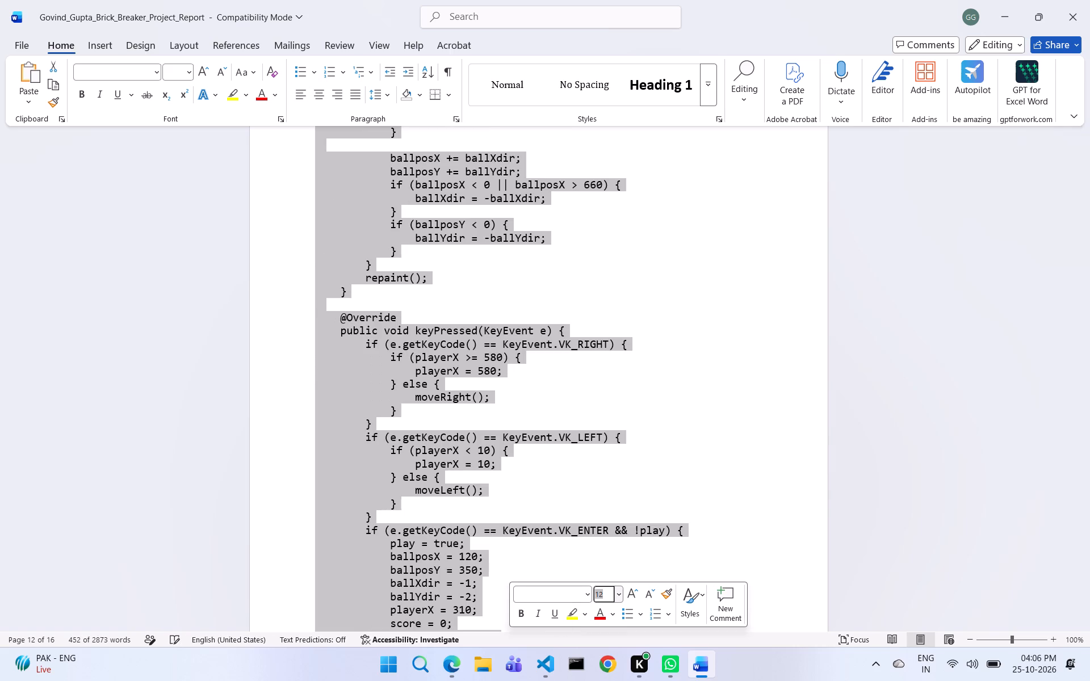
{"action": "left_click", "coordinate": [611, 469]}
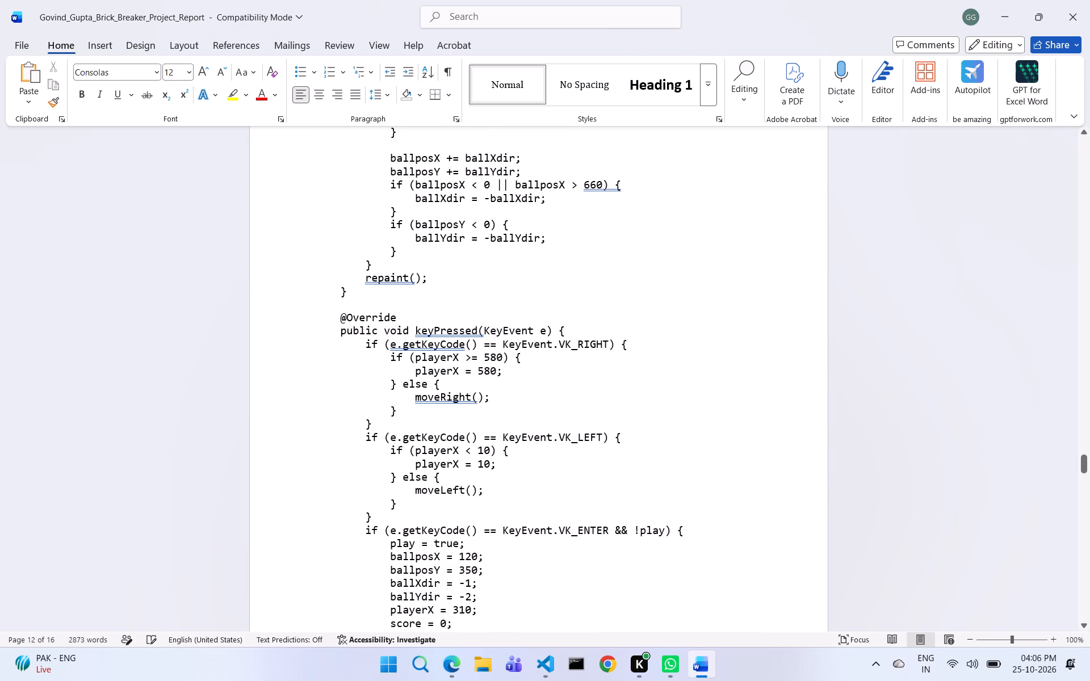
Set the Expected Output and Testing title, introduction, Expected Game Window heading and bullets, and Test Cases heading to font size 12.
{"action": "scroll", "coordinate": [613, 350], "scroll_direction": "right", "scroll_amount": 1}
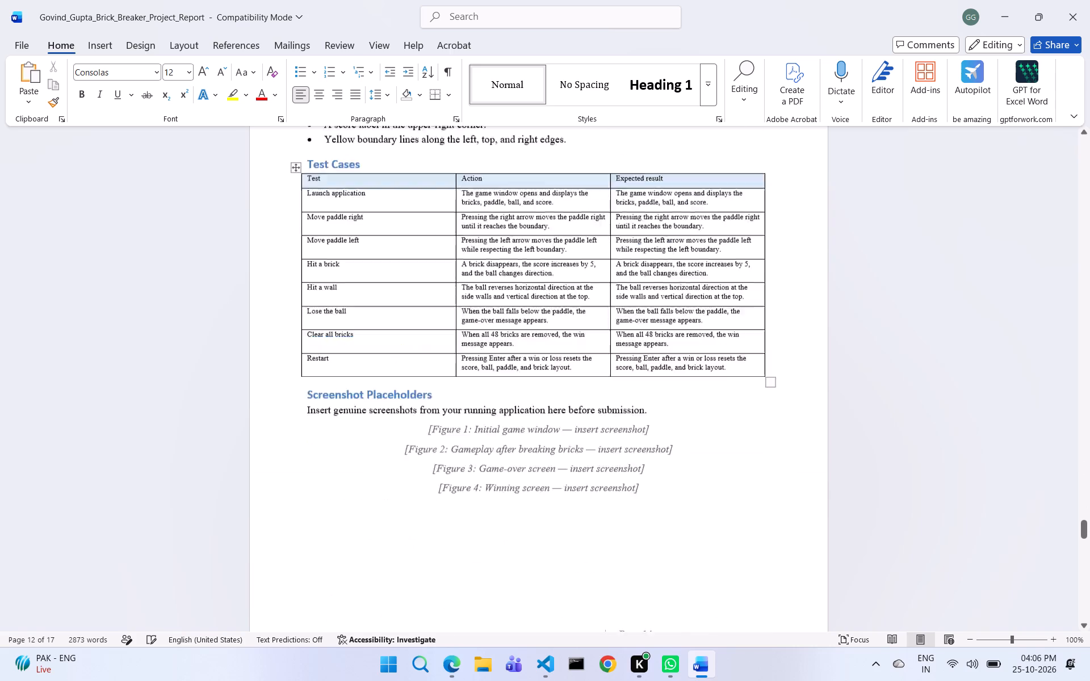
{"action": "scroll", "coordinate": [613, 350], "scroll_direction": "up", "scroll_amount": 2}
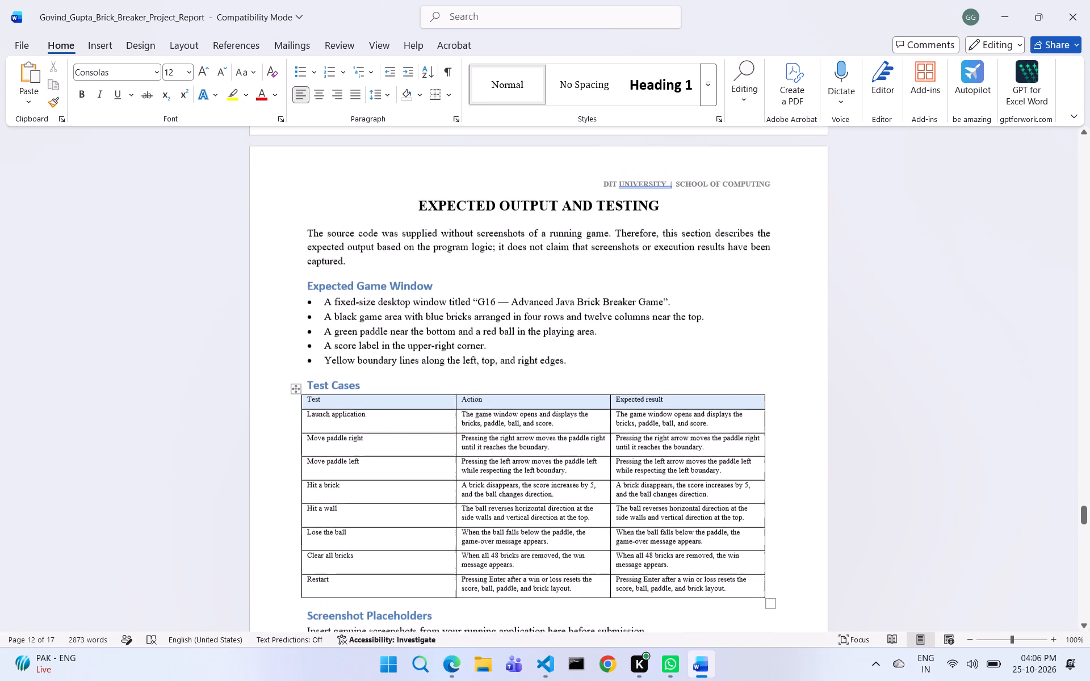
{"action": "scroll", "coordinate": [613, 350], "scroll_direction": "up", "scroll_amount": 1}
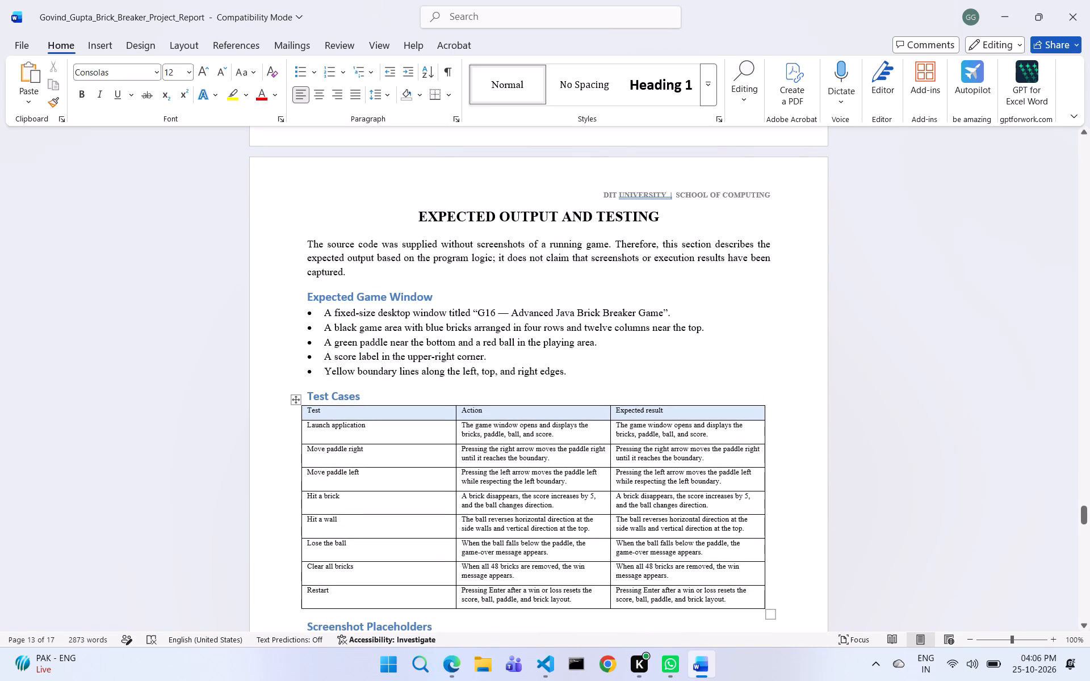
{"action": "left_click_drag", "start_coordinate": [305, 233], "coordinate": [553, 376]}
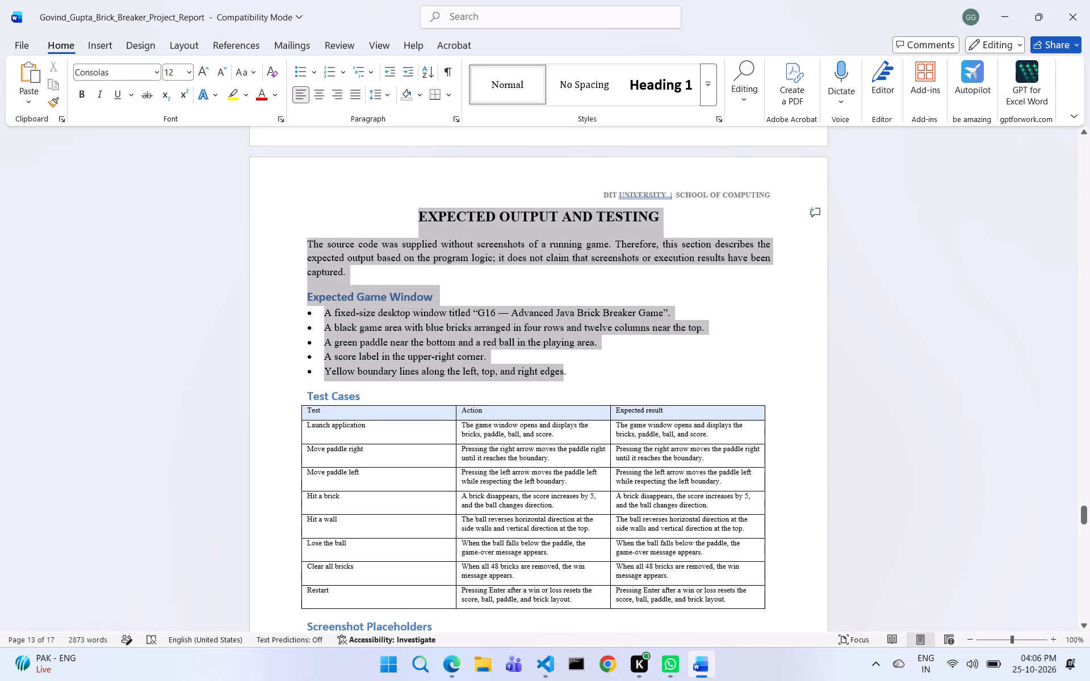
{"action": "left_click_drag", "start_coordinate": [553, 376], "coordinate": [563, 389]}
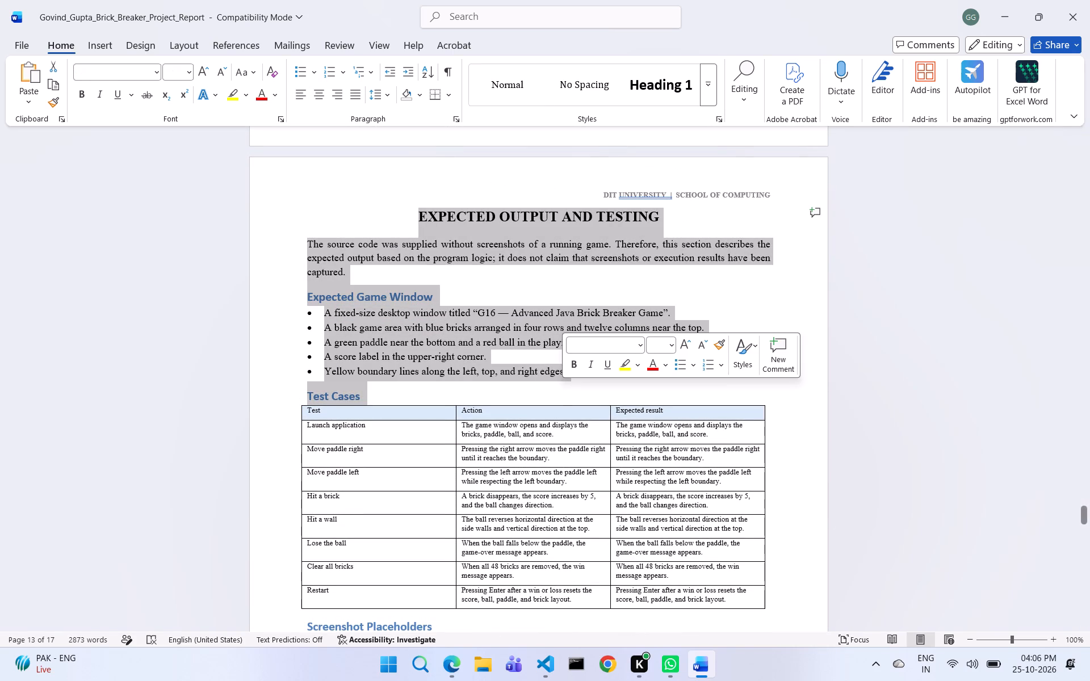
{"action": "left_click", "coordinate": [654, 343]}
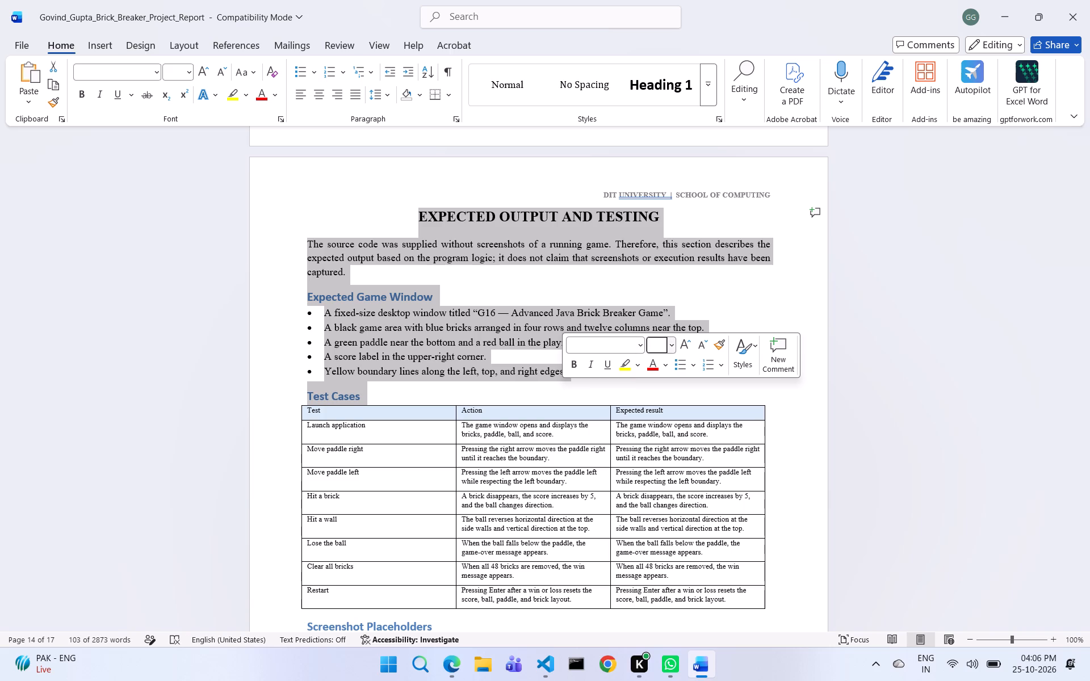
{"action": "type", "text": "12"}
{"action": "key", "text": "Return"}
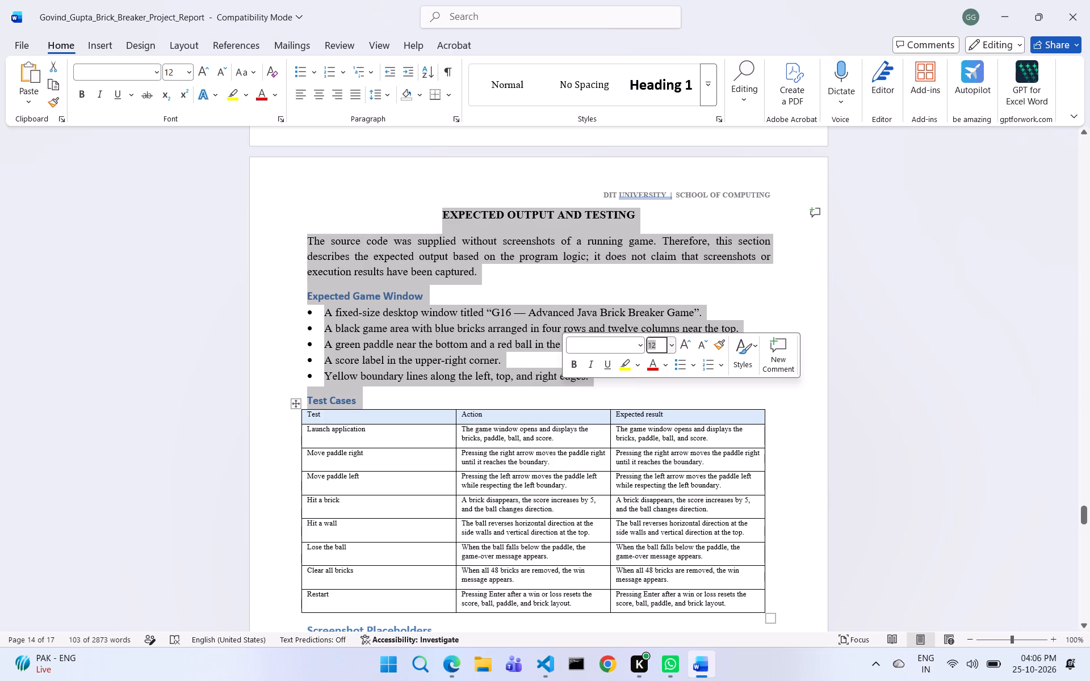
Apply font size 11 to all text in the Test Cases table.
{"action": "left_click_drag", "start_coordinate": [297, 409], "coordinate": [621, 425]}
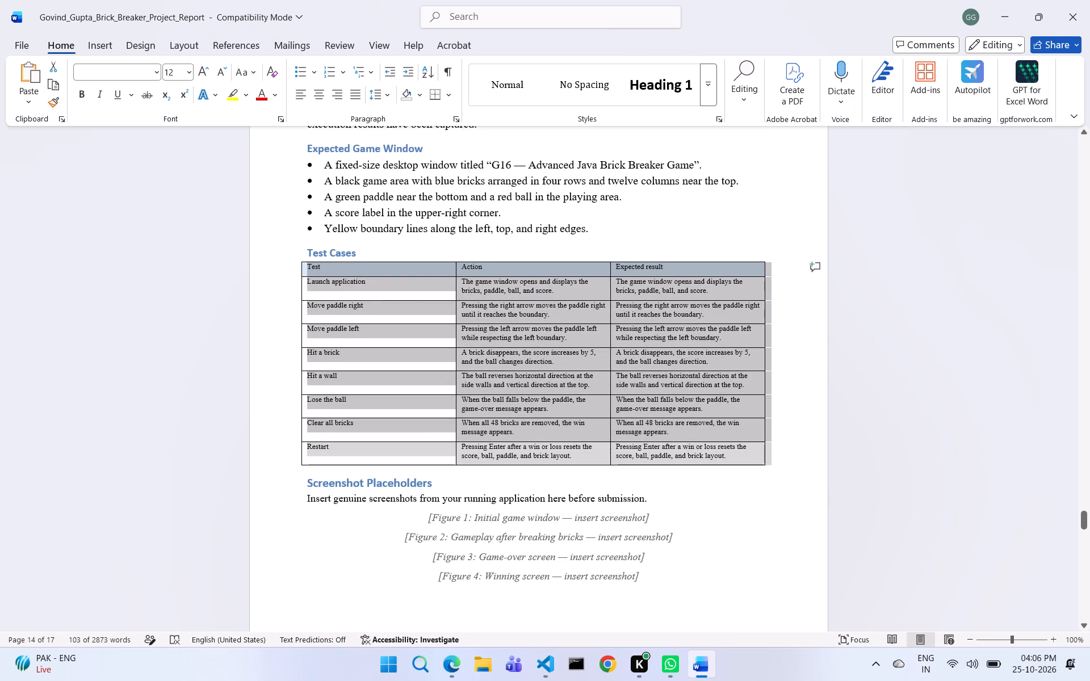
{"action": "left_click_drag", "start_coordinate": [621, 425], "coordinate": [728, 452]}
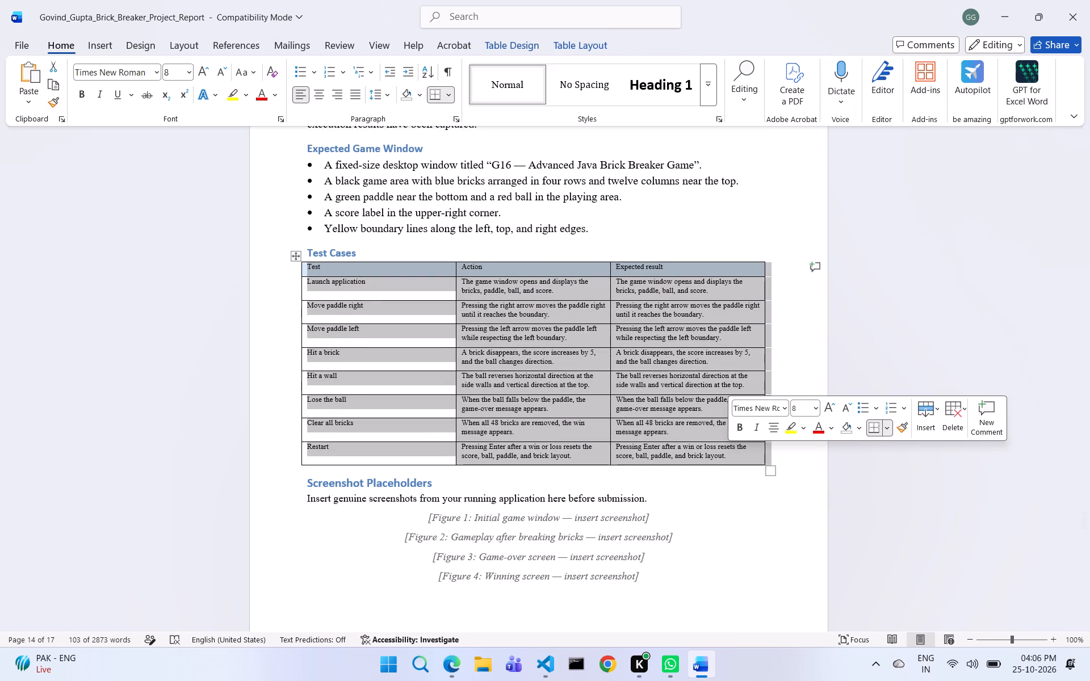
{"action": "left_click", "coordinate": [803, 403]}
{"action": "type", "text": "11"}
{"action": "key", "text": "Return"}
{"action": "left_click", "coordinate": [627, 466]}
Collapse the Screenshot Placeholders section and set everything from its heading through the Future Enhancements bullets to font size 12.
{"action": "scroll", "coordinate": [627, 466], "scroll_direction": "right", "scroll_amount": 1}
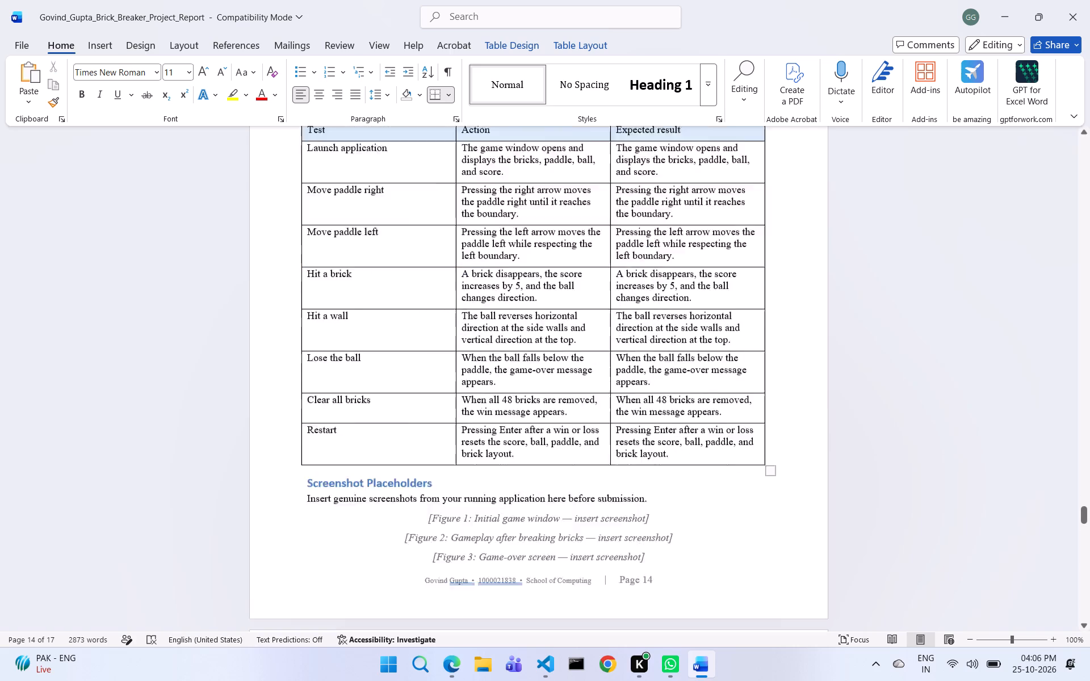
{"action": "scroll", "coordinate": [627, 466], "scroll_direction": "right", "scroll_amount": 1}
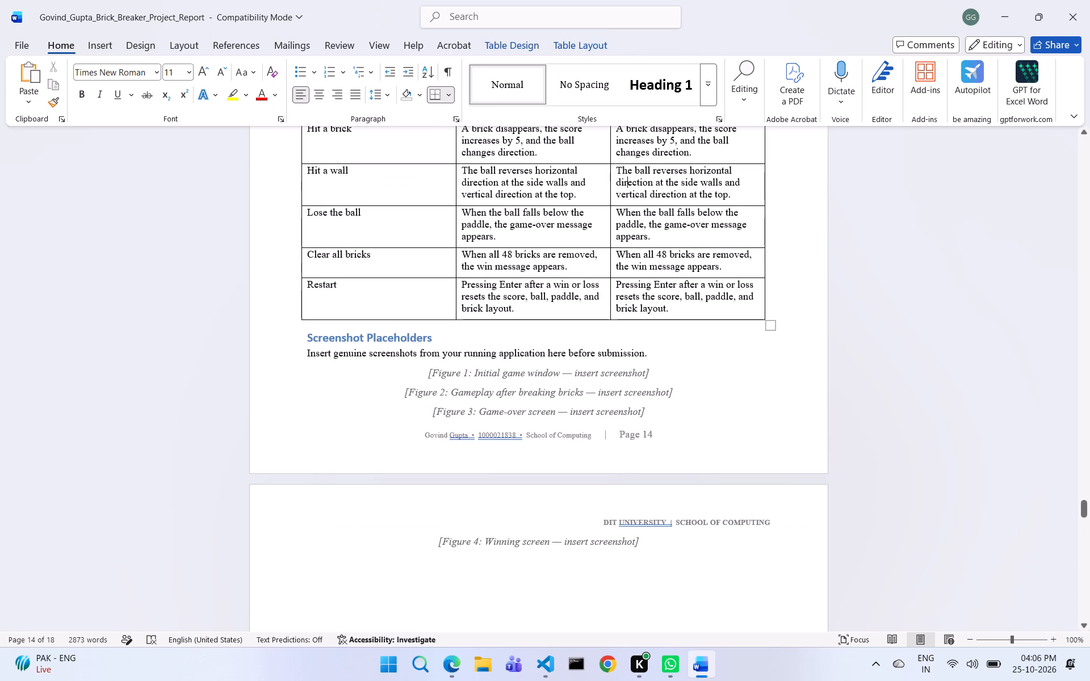
{"action": "left_click_drag", "start_coordinate": [303, 337], "coordinate": [435, 380]}
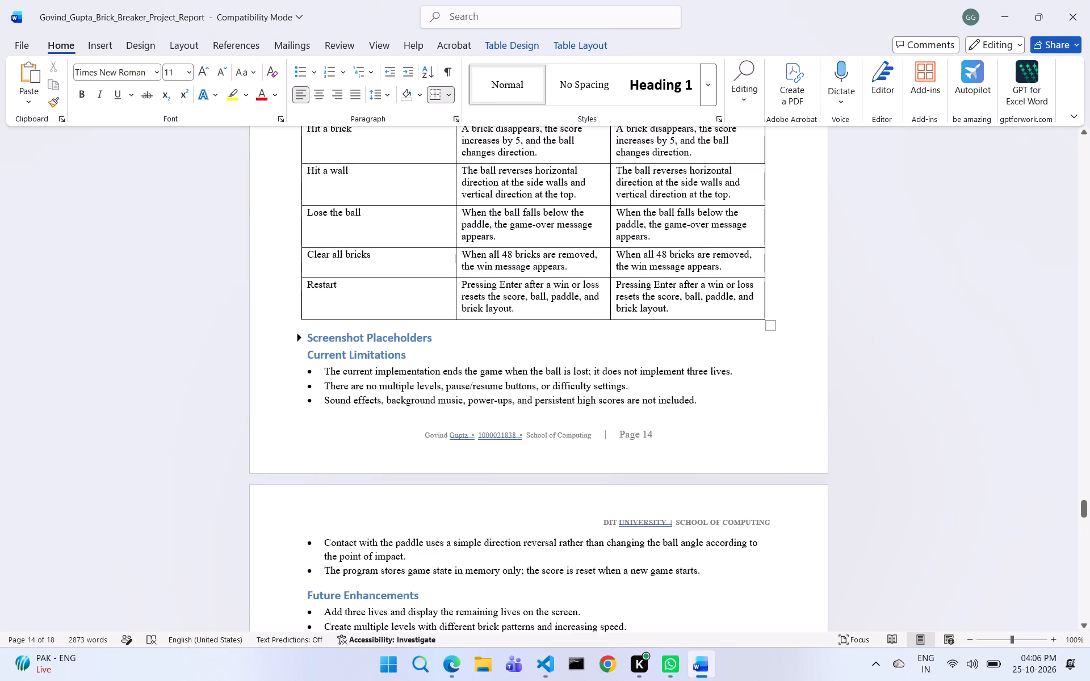
{"action": "left_click_drag", "start_coordinate": [435, 380], "coordinate": [572, 441]}
{"action": "left_click_drag", "start_coordinate": [308, 335], "coordinate": [707, 576]}
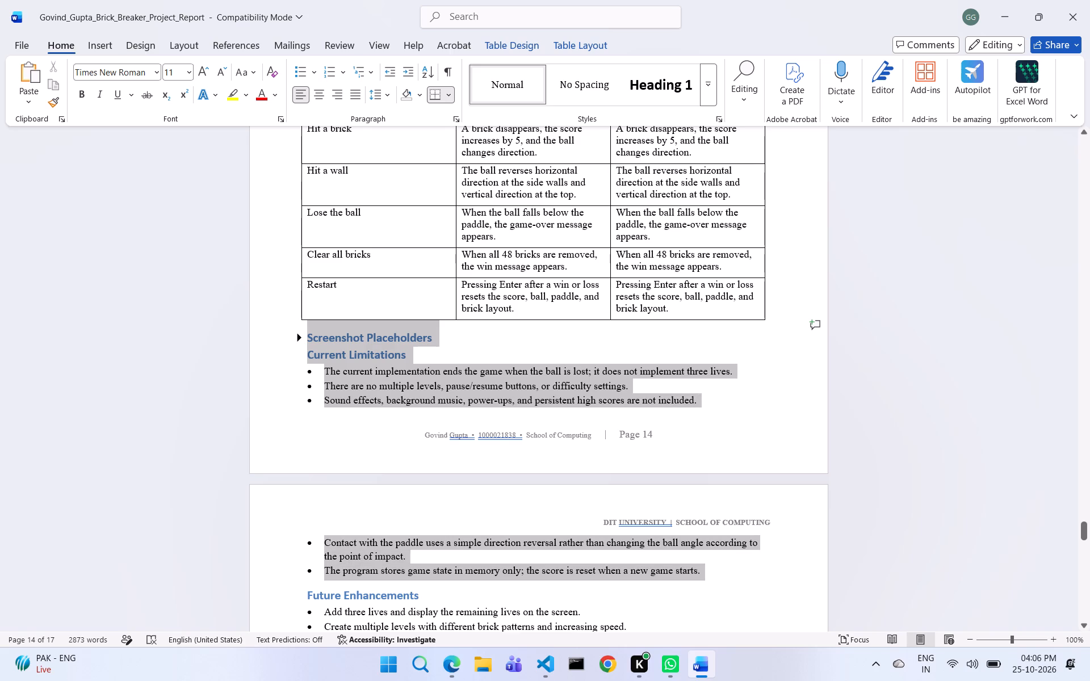
{"action": "left_click_drag", "start_coordinate": [707, 576], "coordinate": [694, 629]}
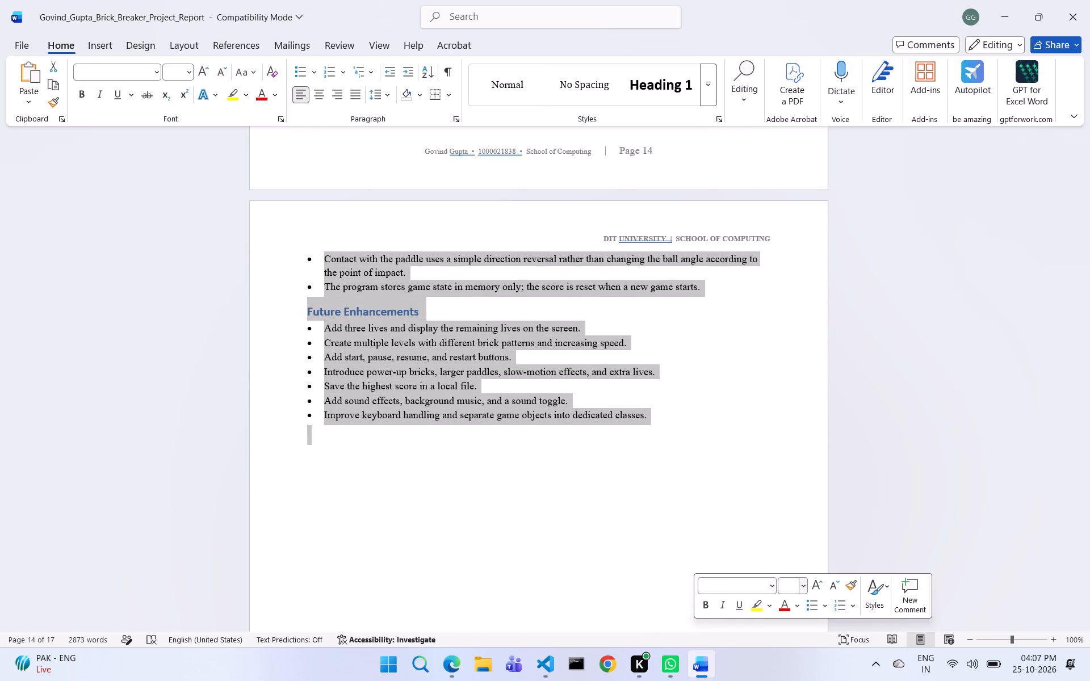
{"action": "left_click", "coordinate": [794, 585]}
{"action": "type", "text": "12"}
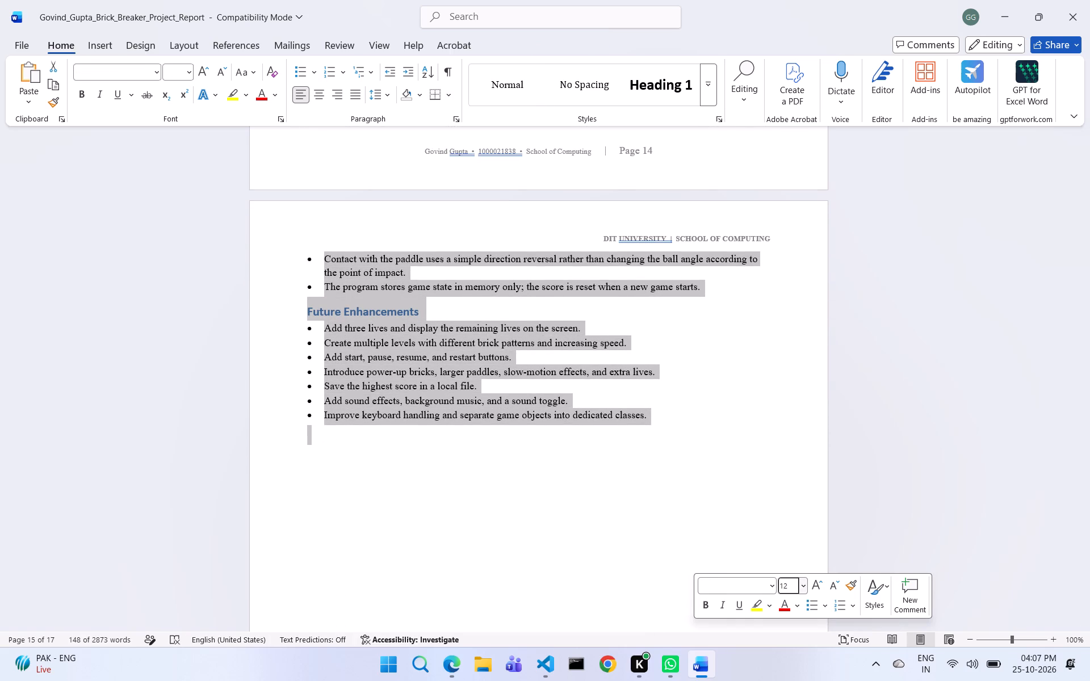
{"action": "key", "text": "Return"}
{"action": "left_click", "coordinate": [733, 457]}
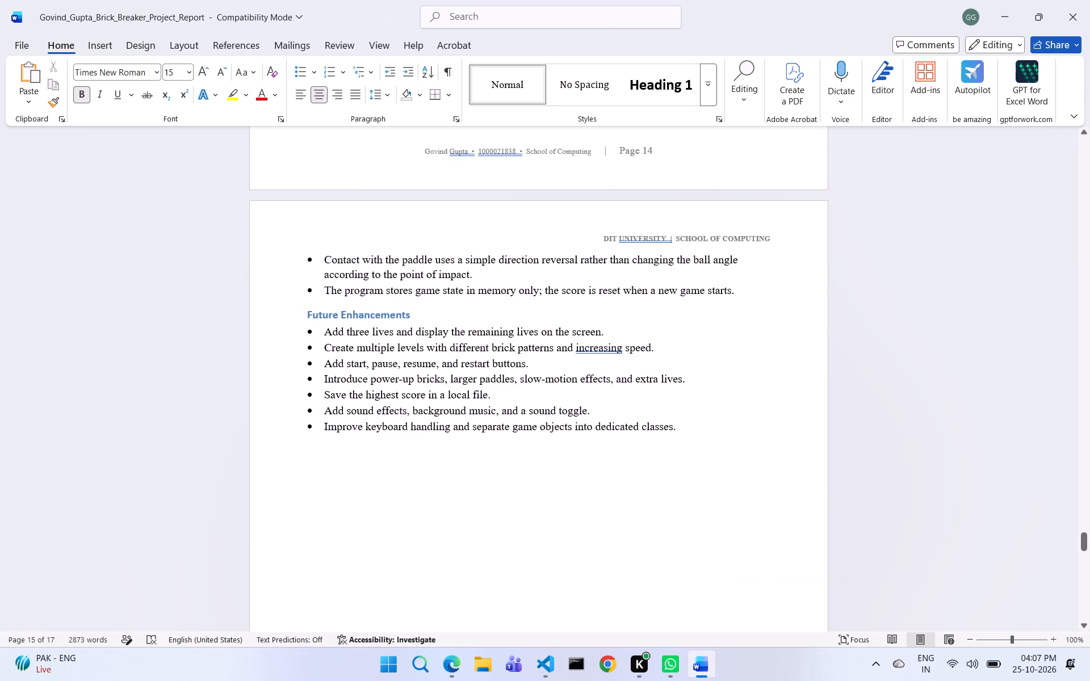
Set the CONCLUSION heading and its three paragraphs to font size 12.
{"action": "scroll", "coordinate": [733, 457], "scroll_direction": "right", "scroll_amount": 2}
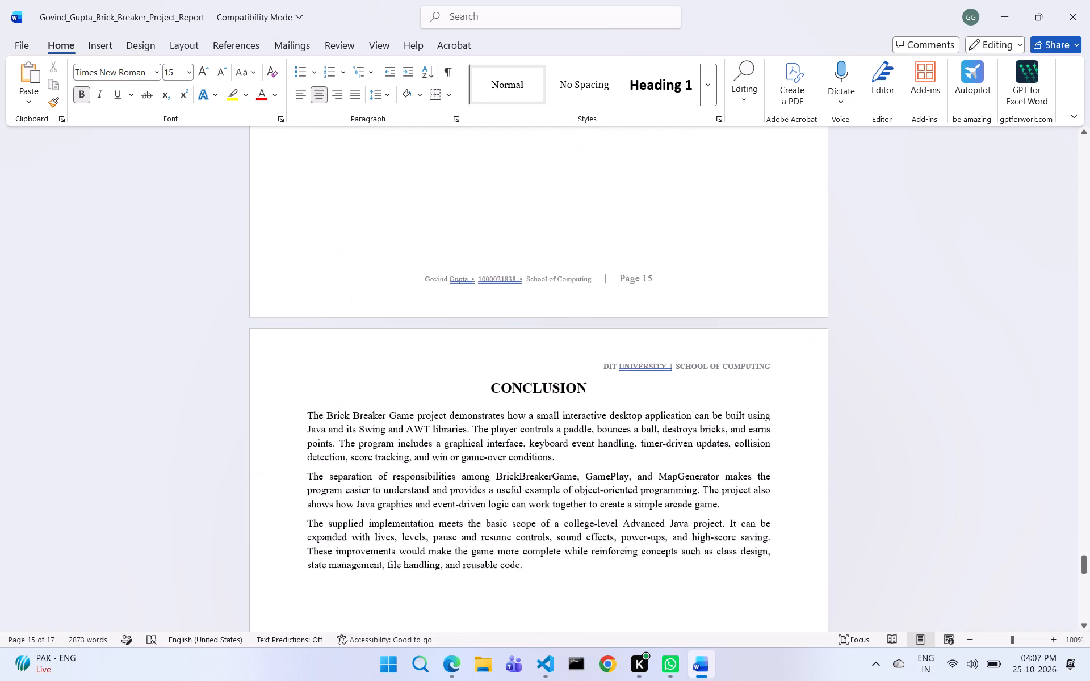
{"action": "scroll", "coordinate": [733, 457], "scroll_direction": "right", "scroll_amount": 2}
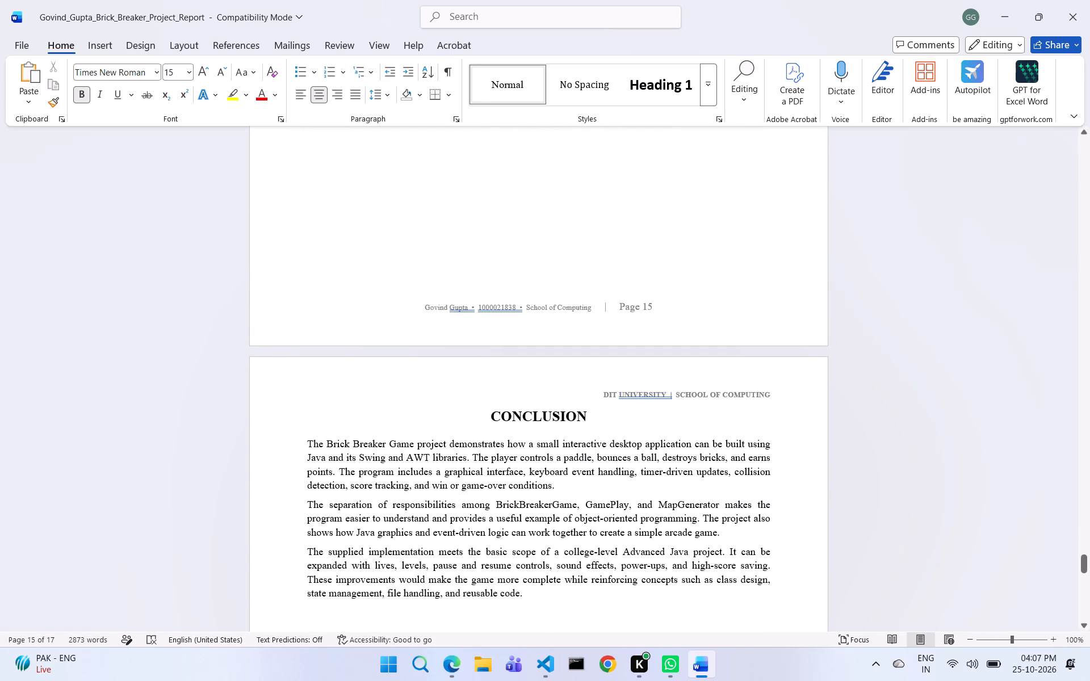
{"action": "left_click_drag", "start_coordinate": [303, 436], "coordinate": [508, 611]}
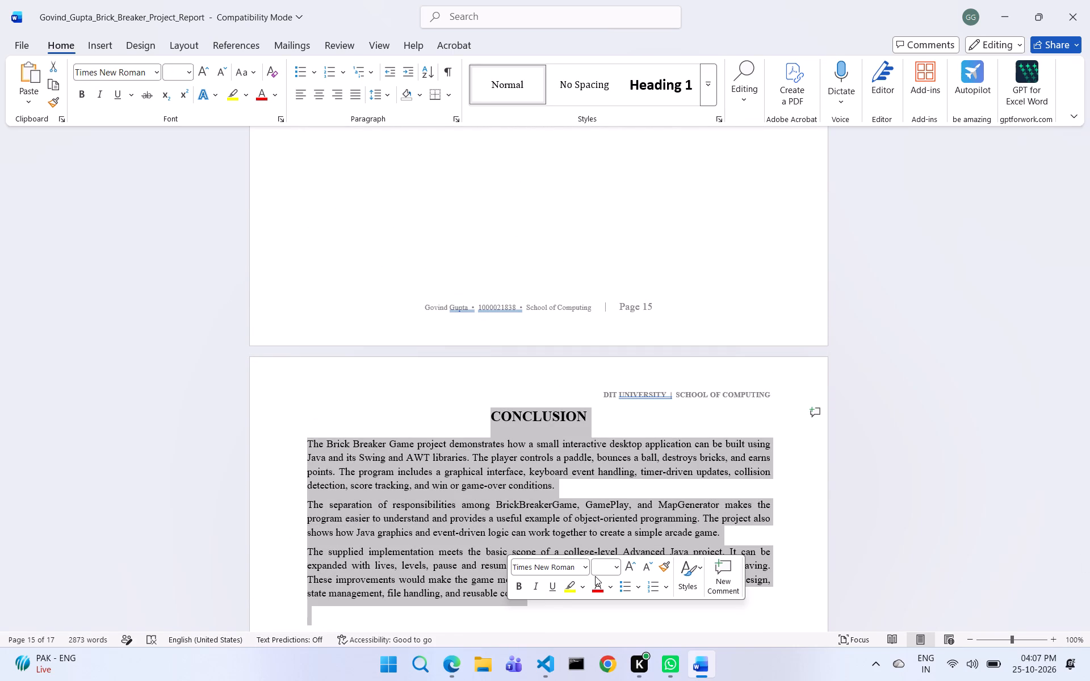
{"action": "left_click", "coordinate": [601, 569]}
{"action": "type", "text": "12"}
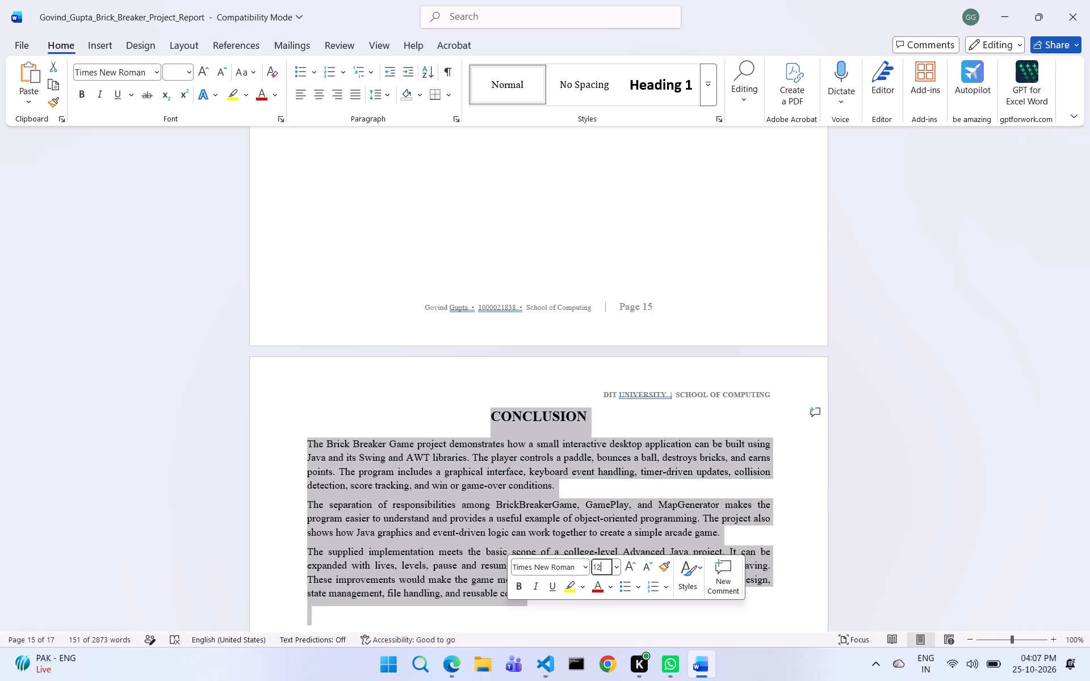
{"action": "key", "text": "Return"}
{"action": "scroll", "coordinate": [601, 569], "scroll_direction": "down", "scroll_amount": 3}
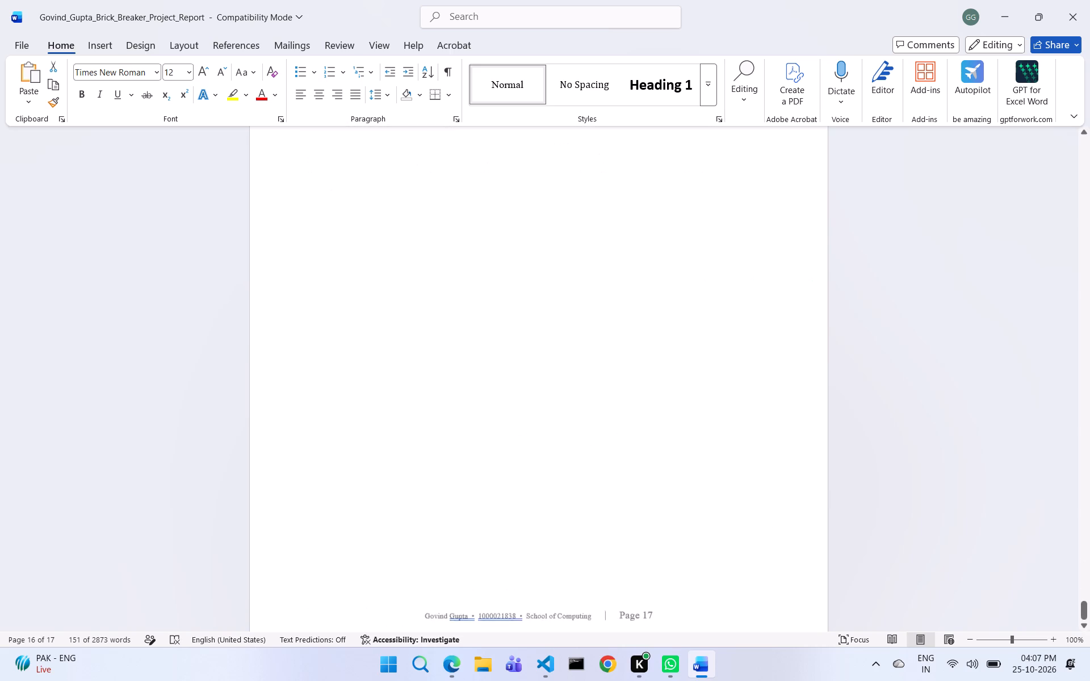
{"action": "scroll", "coordinate": [601, 569], "scroll_direction": "up", "scroll_amount": 1}
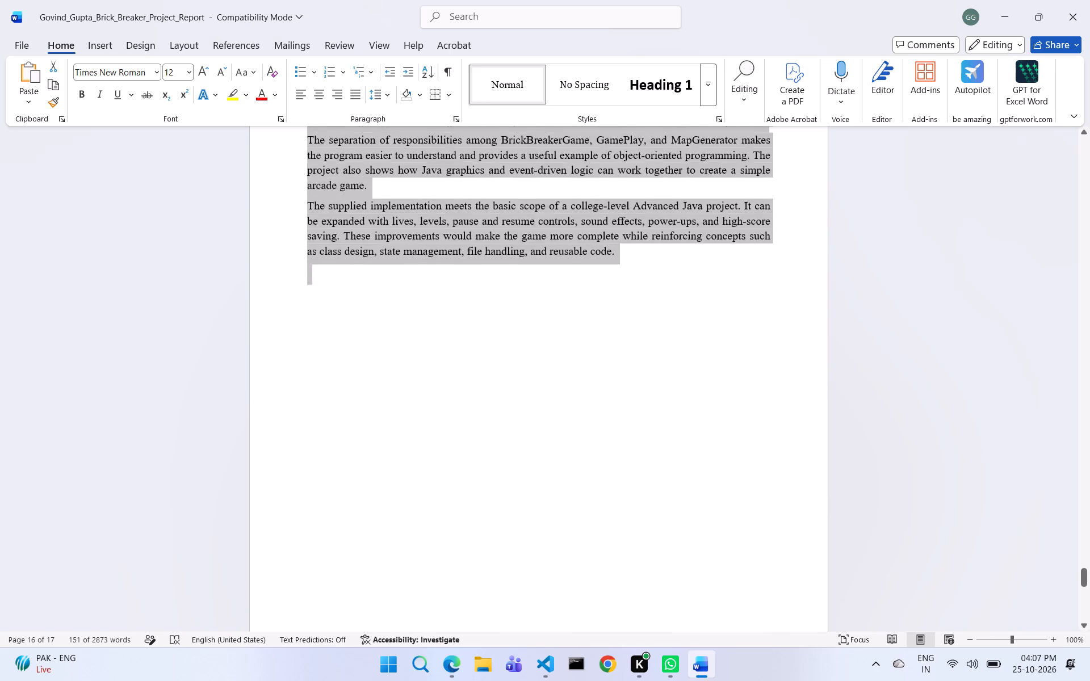
{"action": "left_click", "coordinate": [339, 440]}
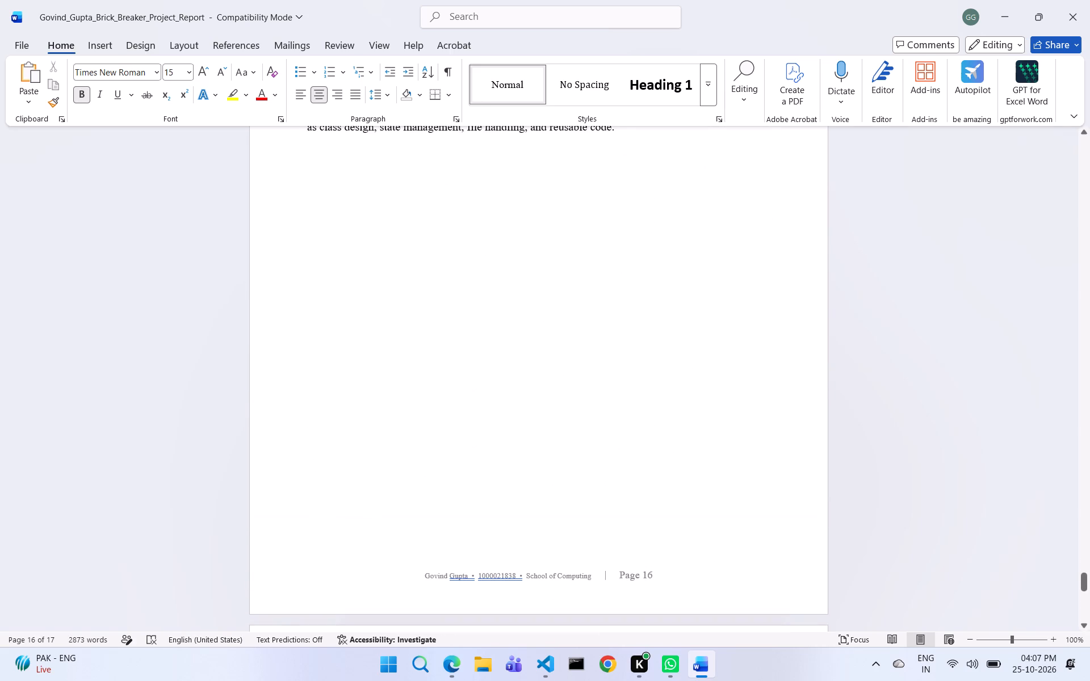
Remove the page break before the REFERENCES heading so the section directly follows the Conclusion text on the same page.
{"action": "scroll", "coordinate": [376, 553], "scroll_direction": "down", "scroll_amount": 1}
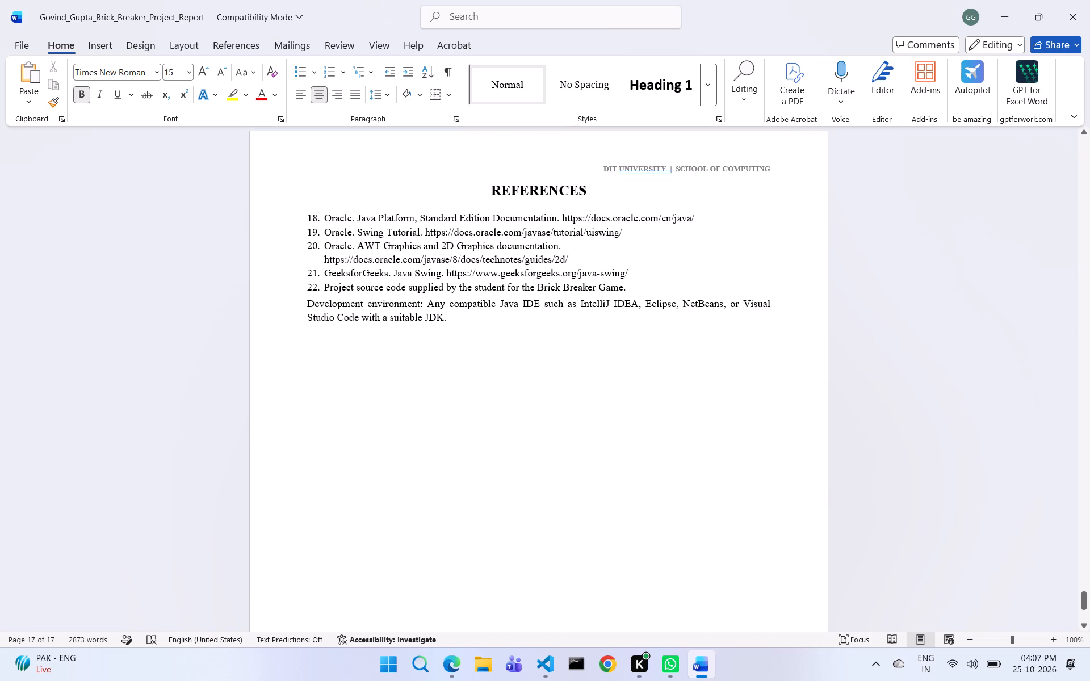
{"action": "left_click", "coordinate": [407, 195]}
{"action": "key", "text": "BackSpace"}
{"action": "key", "text": "BackSpace"}
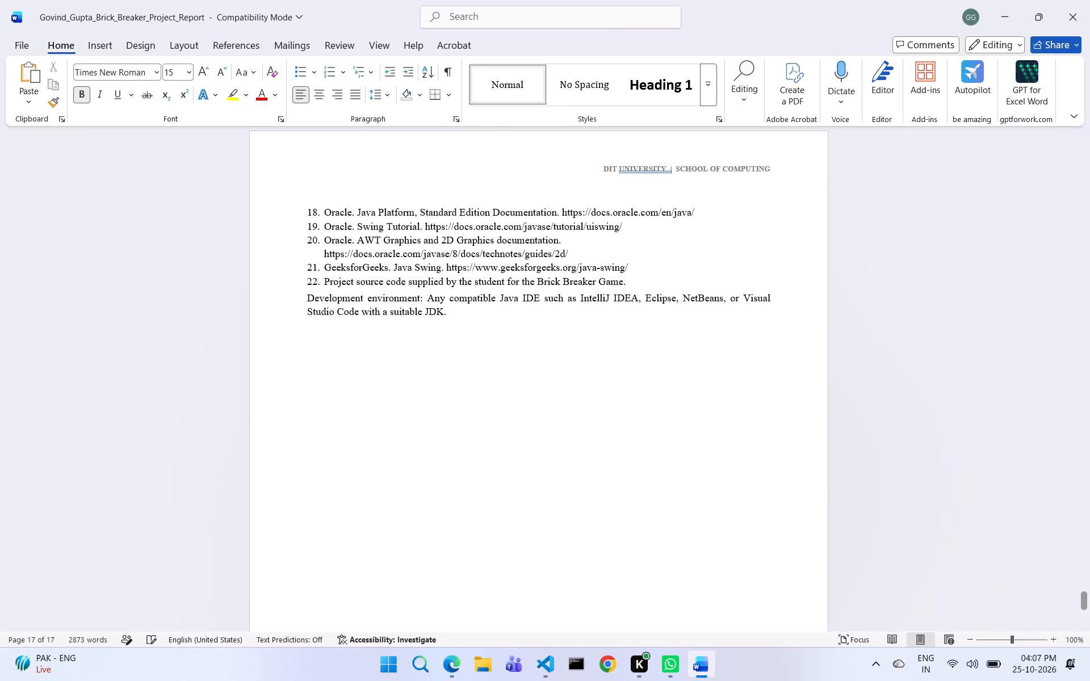
{"action": "key", "text": "BackSpace"}
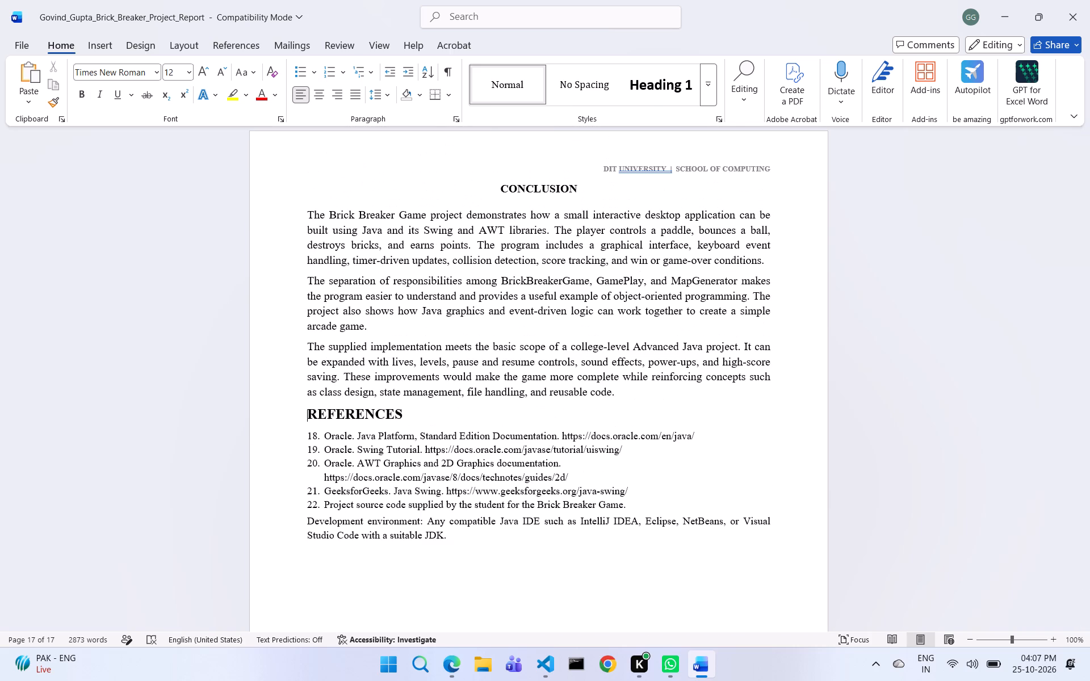
Insert a blank line above the REFERENCES heading and shift the heading to the middle of the line with leading spaces.
{"action": "key", "text": "space"}
{"action": "key", "text": "space"}
{"action": "key", "text": "space"}
{"action": "key", "text": "space"}
{"action": "key", "text": "space"}
{"action": "key", "text": "space"}
{"action": "key", "text": "space"}
{"action": "key", "text": "space"}
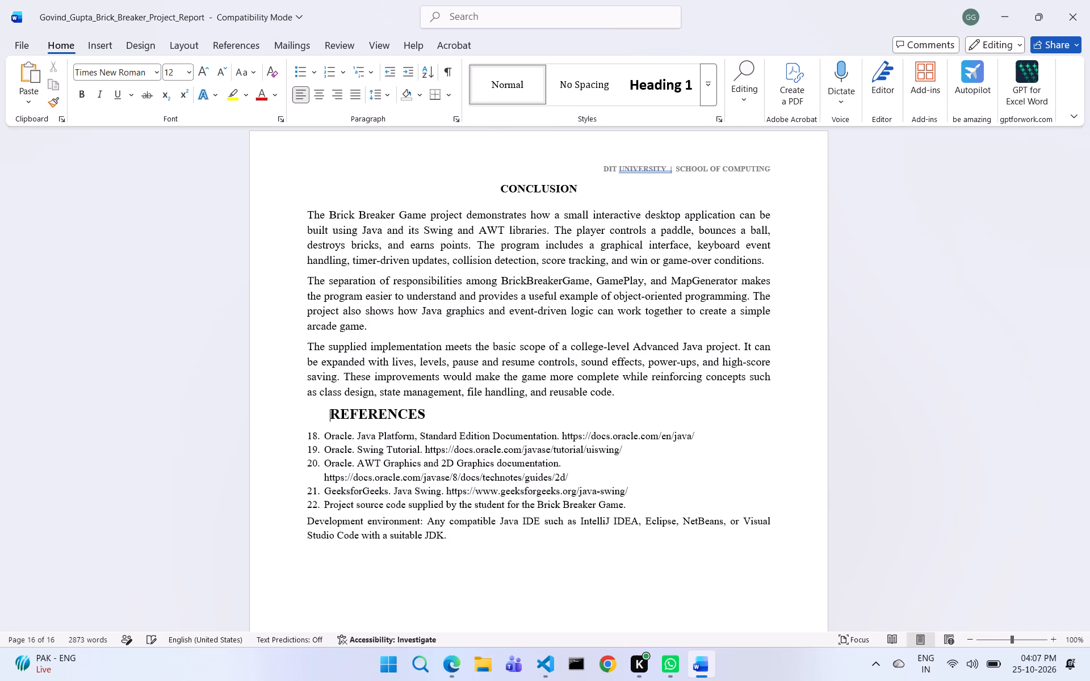
{"action": "key", "text": "Return"}
{"action": "key", "text": "space"}
{"action": "key", "text": "space"}
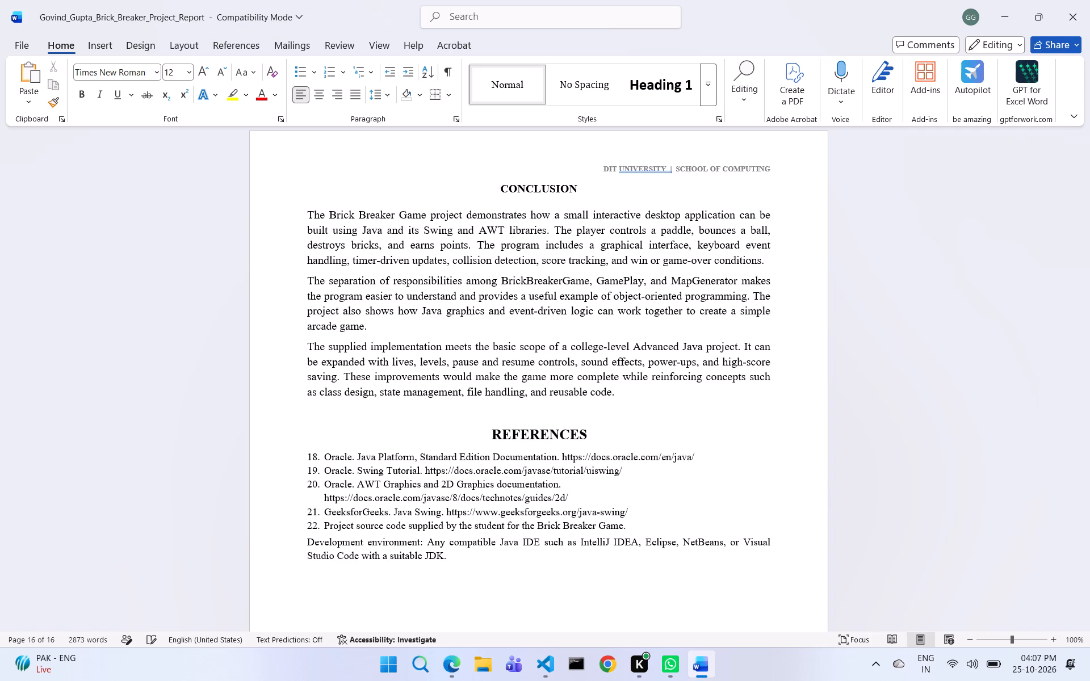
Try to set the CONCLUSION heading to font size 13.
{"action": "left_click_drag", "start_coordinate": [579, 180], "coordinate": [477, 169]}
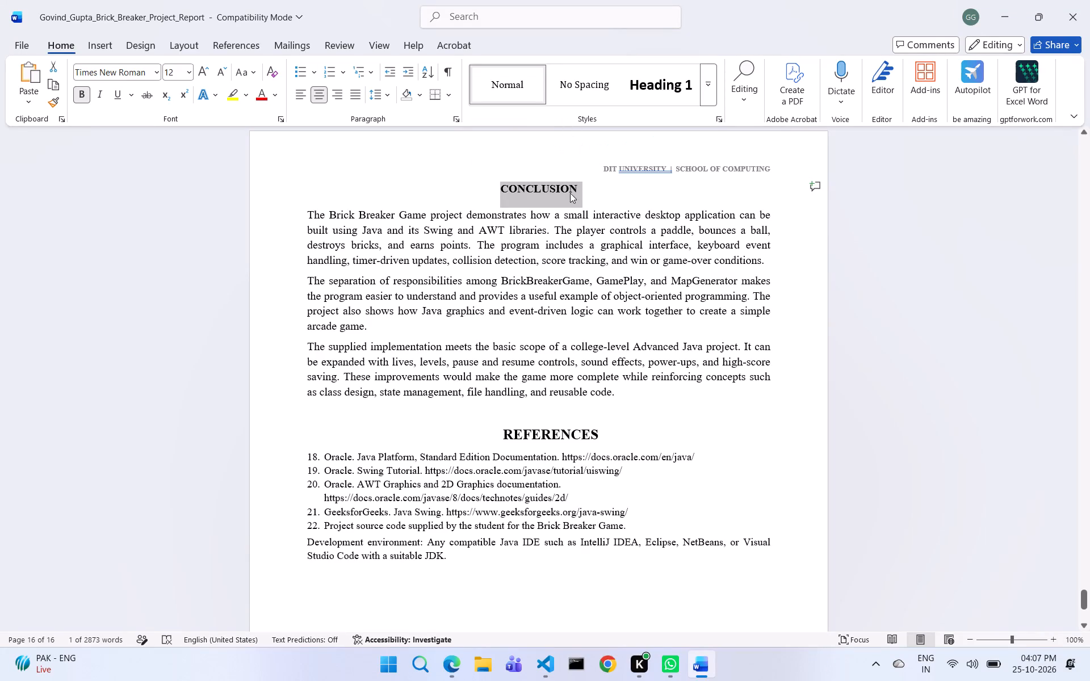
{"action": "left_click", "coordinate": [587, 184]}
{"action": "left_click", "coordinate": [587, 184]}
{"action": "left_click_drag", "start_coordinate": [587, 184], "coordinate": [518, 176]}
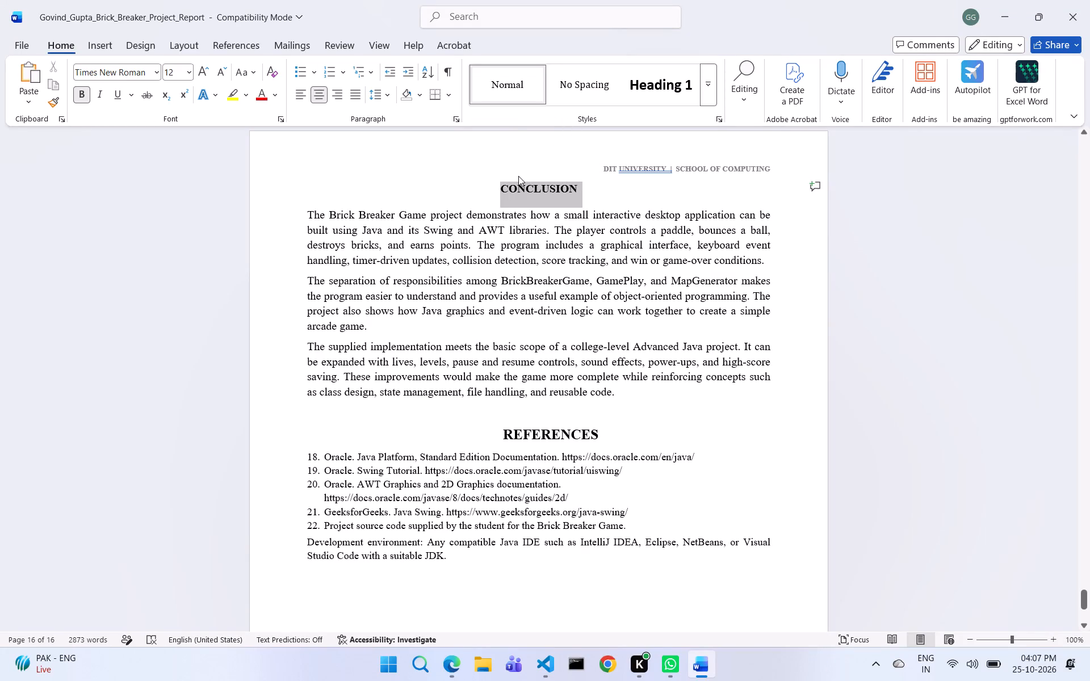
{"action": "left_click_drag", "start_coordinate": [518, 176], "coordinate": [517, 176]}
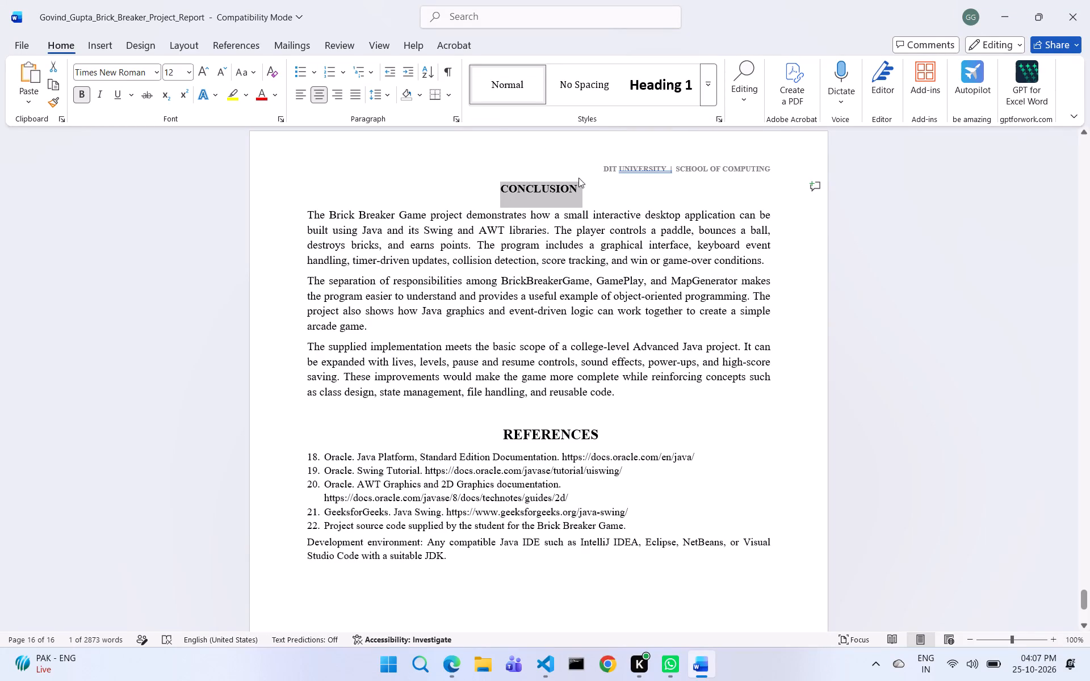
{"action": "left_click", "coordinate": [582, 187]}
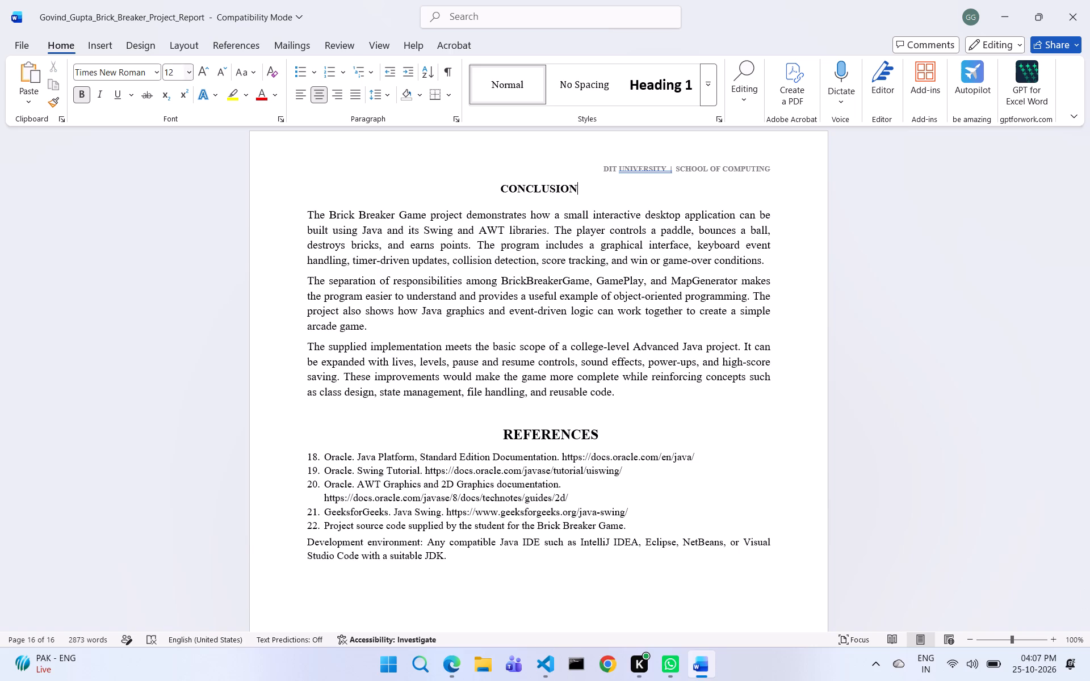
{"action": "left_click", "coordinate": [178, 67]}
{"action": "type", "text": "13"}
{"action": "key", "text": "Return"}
Set the numbered reference list and the Development environment note below it to font size 12.
{"action": "left_click_drag", "start_coordinate": [299, 450], "coordinate": [480, 578]}
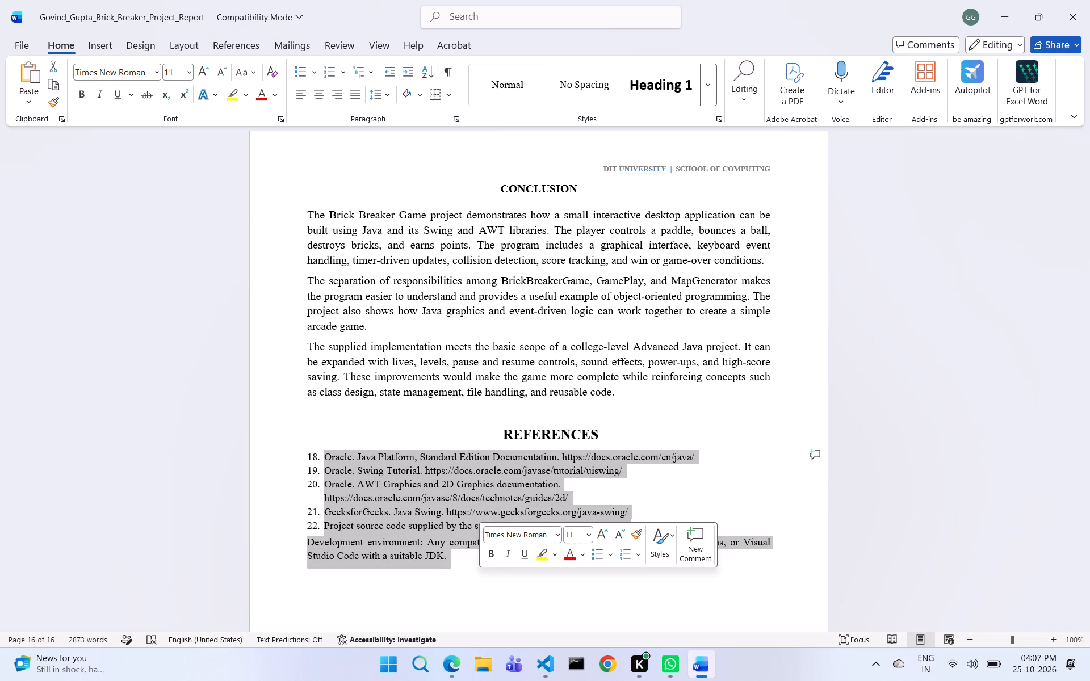
{"action": "left_click", "coordinate": [572, 535]}
{"action": "type", "text": "12"}
{"action": "key", "text": "Return"}
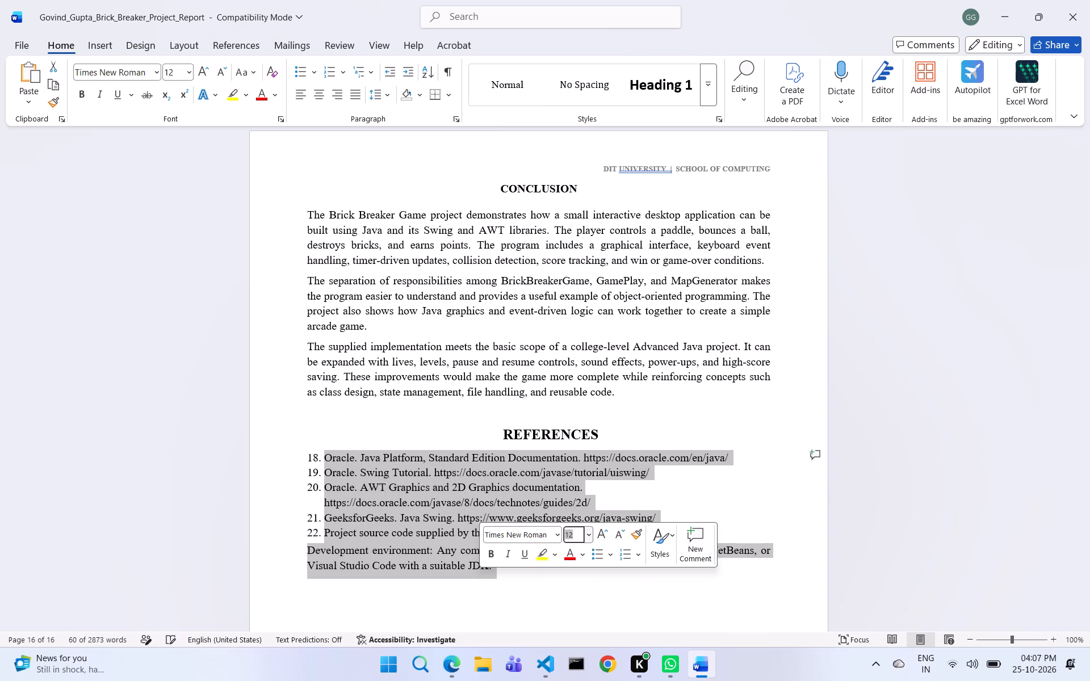
{"action": "left_click", "coordinate": [655, 424]}
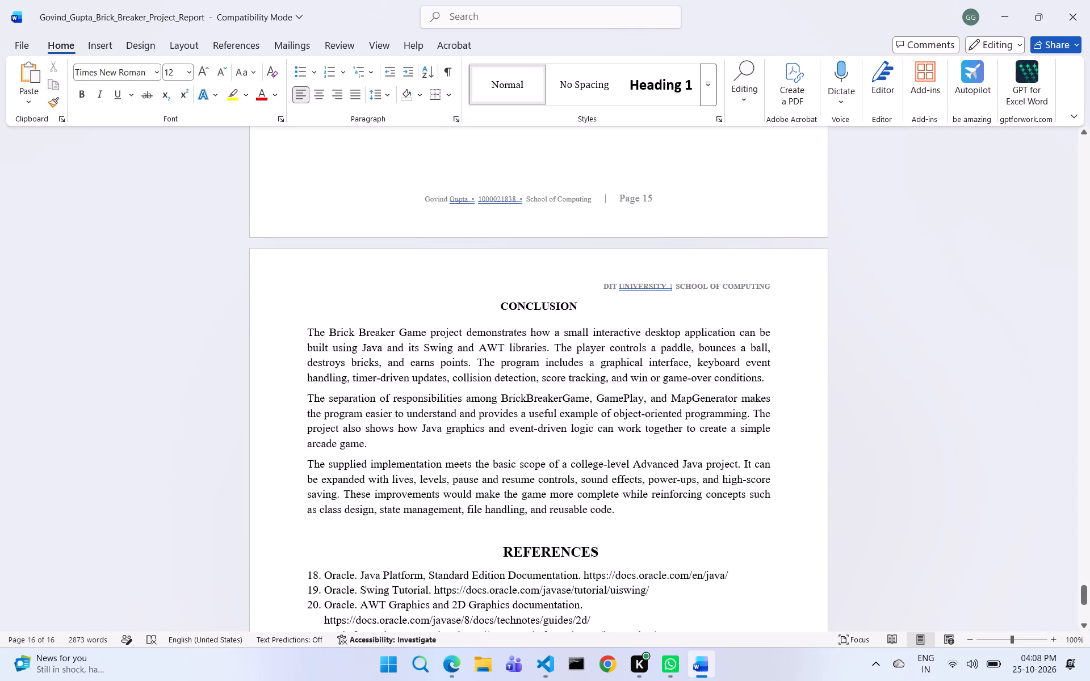
Set the CONCLUSION heading to font size 13.
{"action": "left_click_drag", "start_coordinate": [598, 306], "coordinate": [502, 299]}
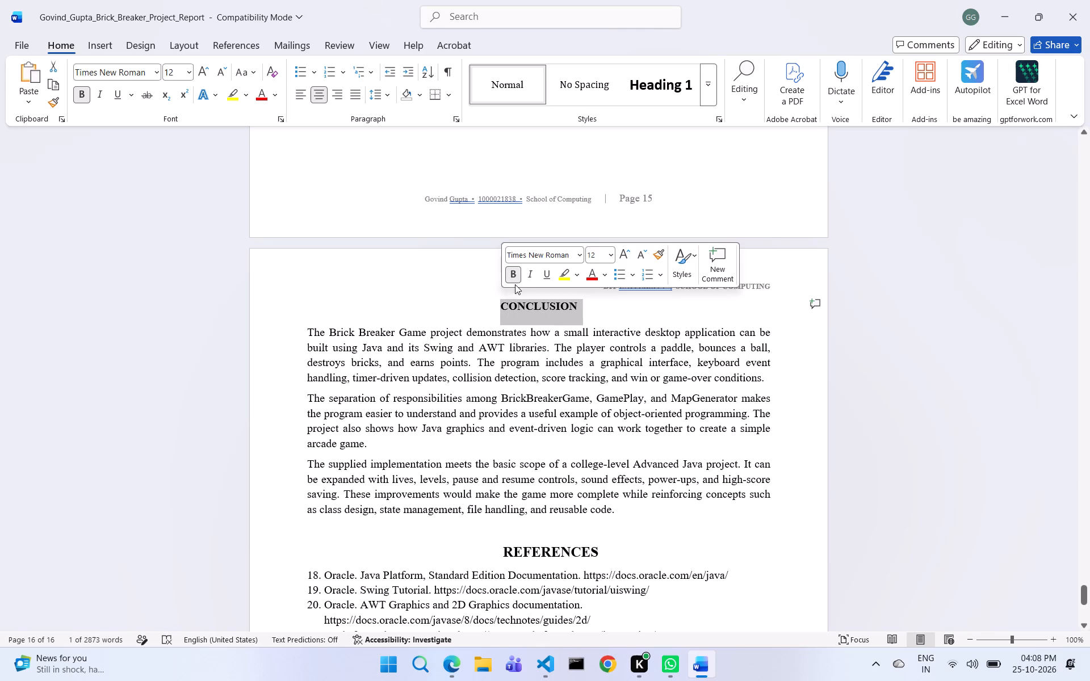
{"action": "left_click", "coordinate": [595, 254]}
{"action": "type", "text": "13"}
{"action": "key", "text": "Return"}
{"action": "left_click", "coordinate": [633, 333]}
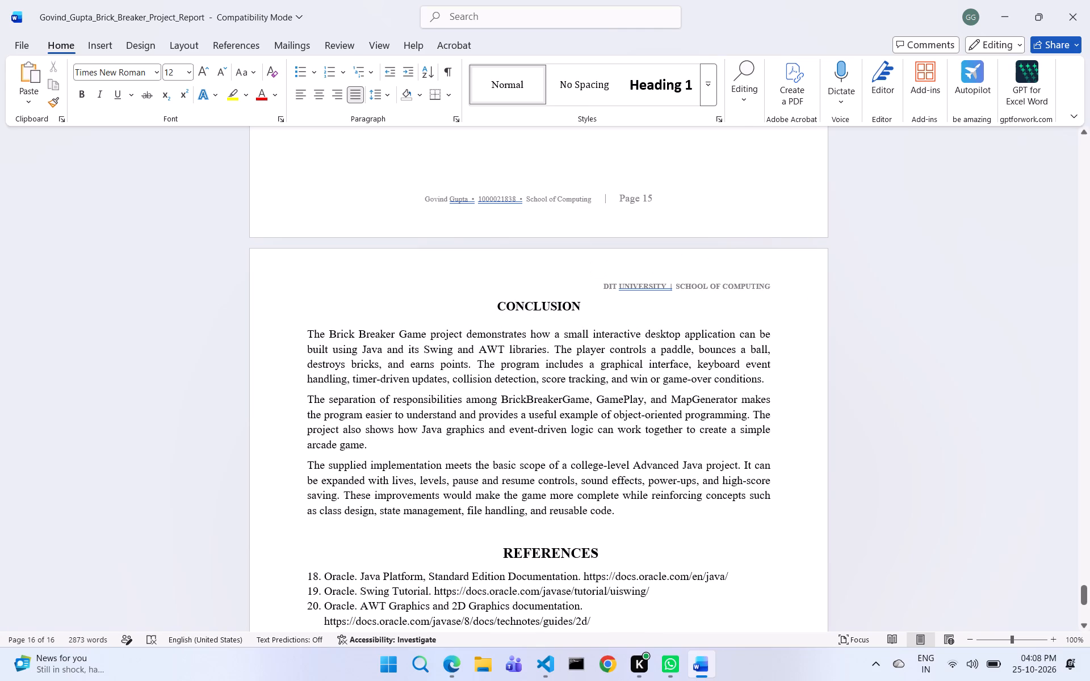
Delete three leading spaces before the REFERENCES heading to bring it closer to the page centre.
{"action": "left_click", "coordinate": [495, 556]}
{"action": "key", "text": "BackSpace"}
{"action": "key", "text": "BackSpace"}
{"action": "key", "text": "BackSpace"}
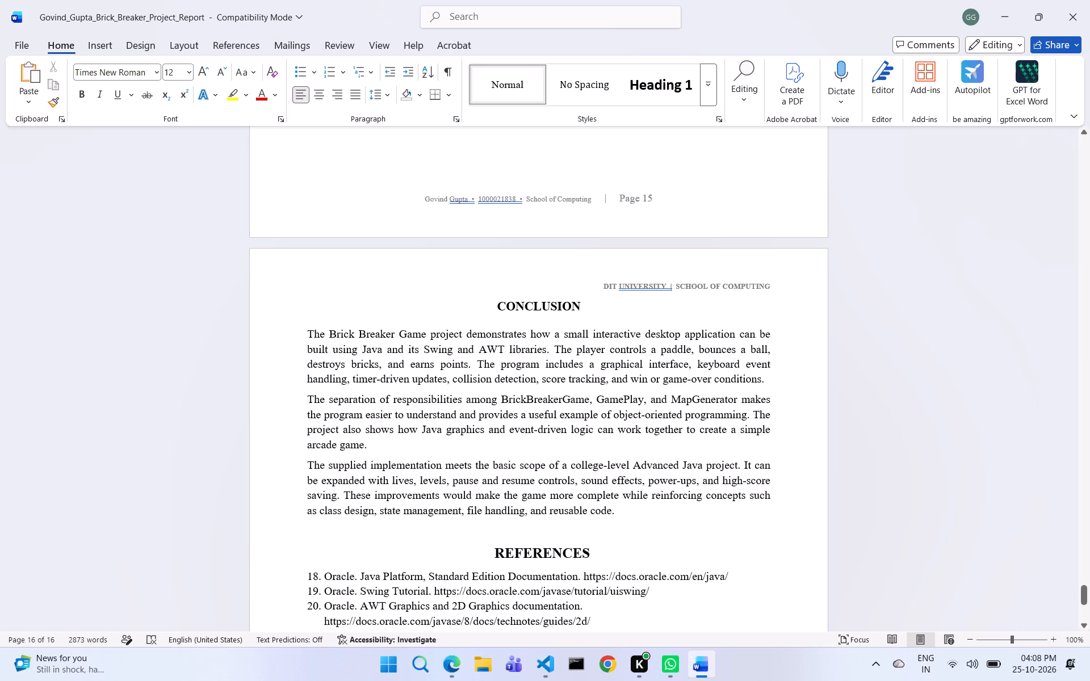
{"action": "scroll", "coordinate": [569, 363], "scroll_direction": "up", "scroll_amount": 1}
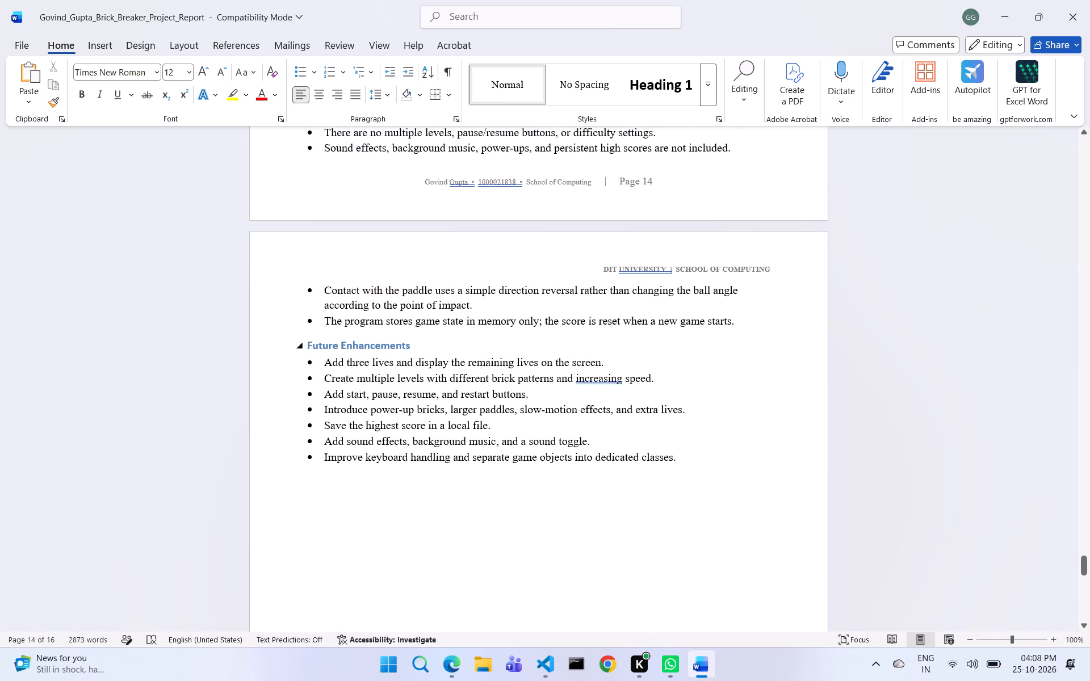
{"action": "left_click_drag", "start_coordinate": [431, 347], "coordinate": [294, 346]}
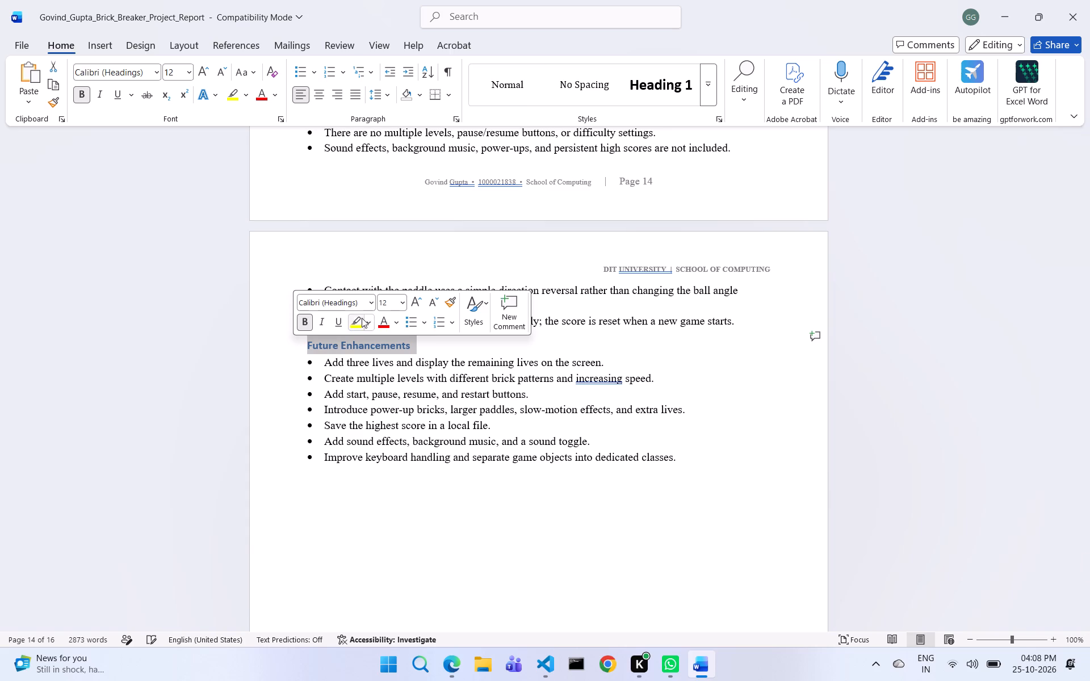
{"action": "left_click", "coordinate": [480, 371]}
Set the EXPECTED OUTPUT AND TESTING heading to font size 13.
{"action": "scroll", "coordinate": [480, 371], "scroll_direction": "up", "scroll_amount": 1}
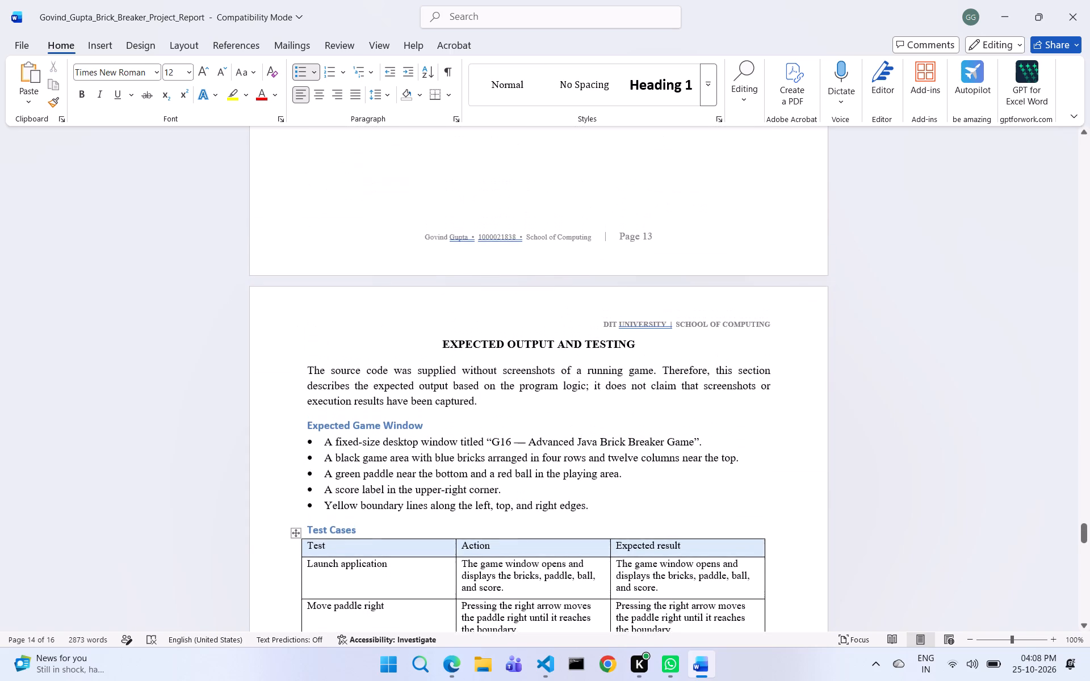
{"action": "left_click_drag", "start_coordinate": [644, 422], "coordinate": [459, 435]}
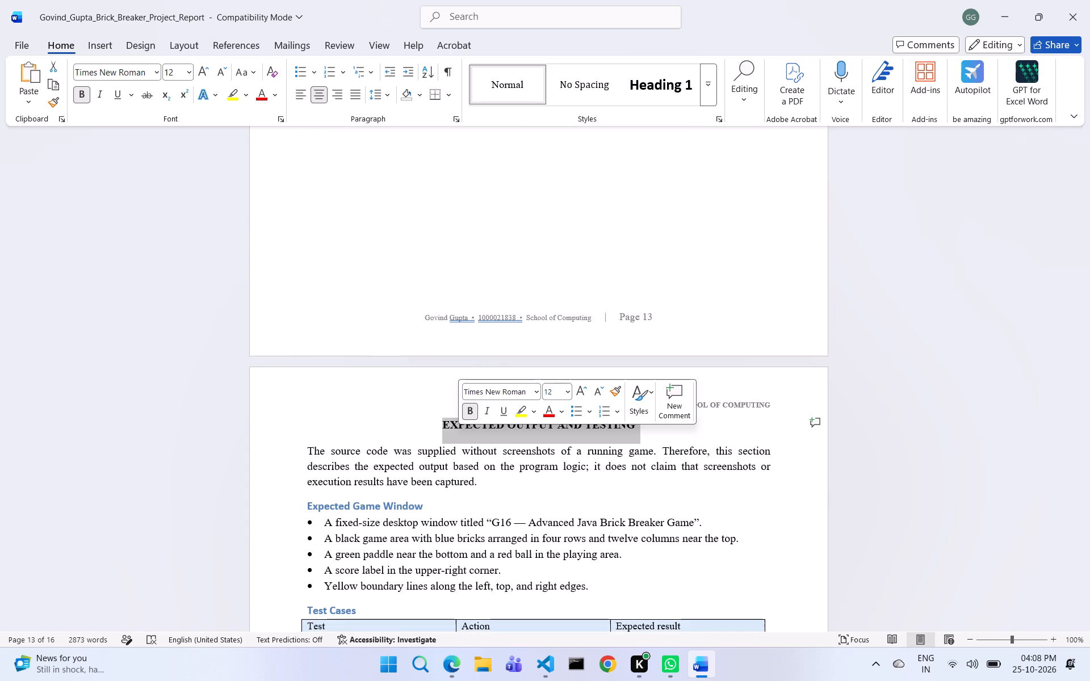
{"action": "left_click", "coordinate": [560, 390]}
{"action": "type", "text": "13"}
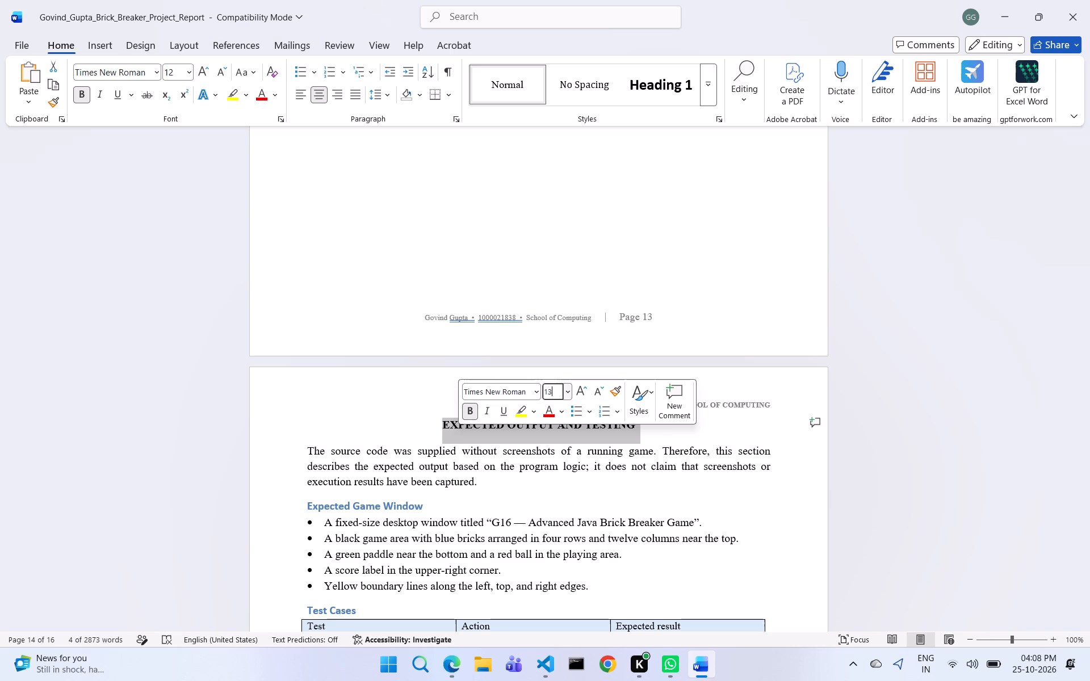
{"action": "key", "text": "Return"}
{"action": "left_click", "coordinate": [491, 284]}
Review the formatting from the end of the source code listing through the Test Cases table to the Future Enhancements bullets.
{"action": "scroll", "coordinate": [491, 284], "scroll_direction": "right", "scroll_amount": 1}
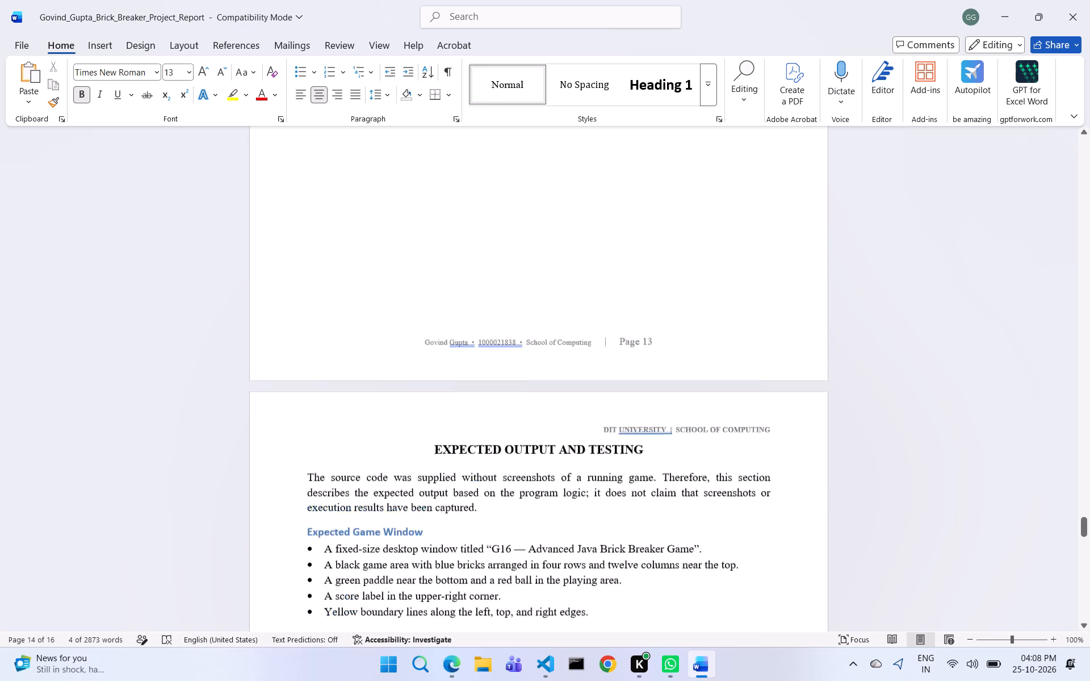
{"action": "scroll", "coordinate": [491, 284], "scroll_direction": "right", "scroll_amount": 3}
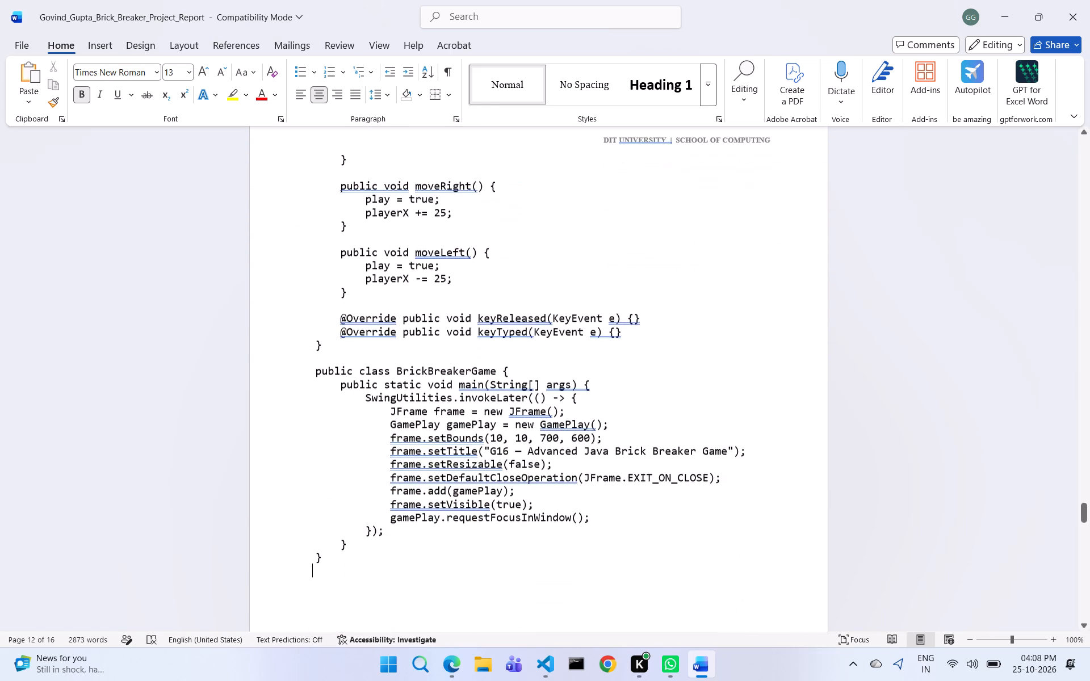
{"action": "scroll", "coordinate": [491, 284], "scroll_direction": "right", "scroll_amount": 1}
{"action": "scroll", "coordinate": [491, 284], "scroll_direction": "down", "scroll_amount": 1}
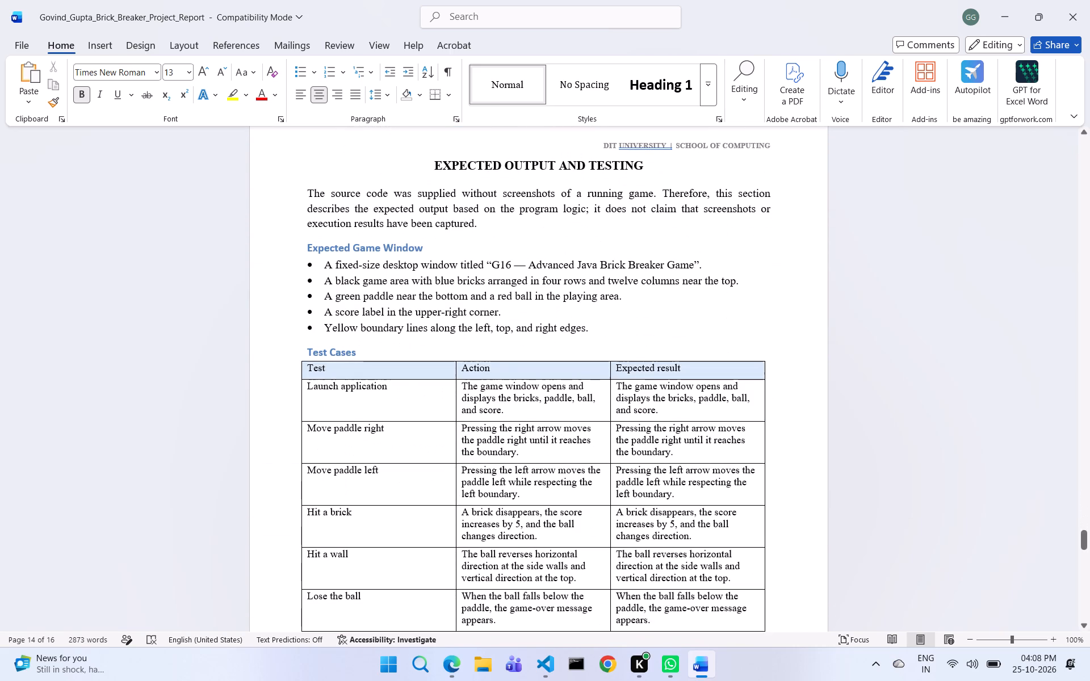
{"action": "scroll", "coordinate": [491, 284], "scroll_direction": "down", "scroll_amount": 3}
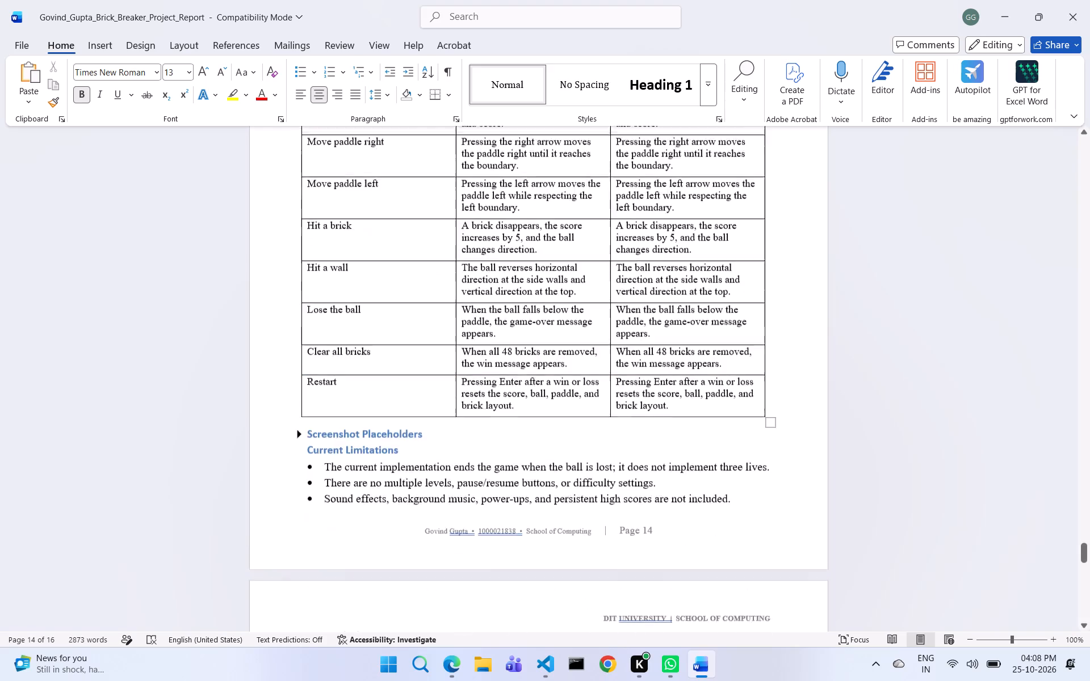
{"action": "scroll", "coordinate": [491, 284], "scroll_direction": "down", "scroll_amount": 2}
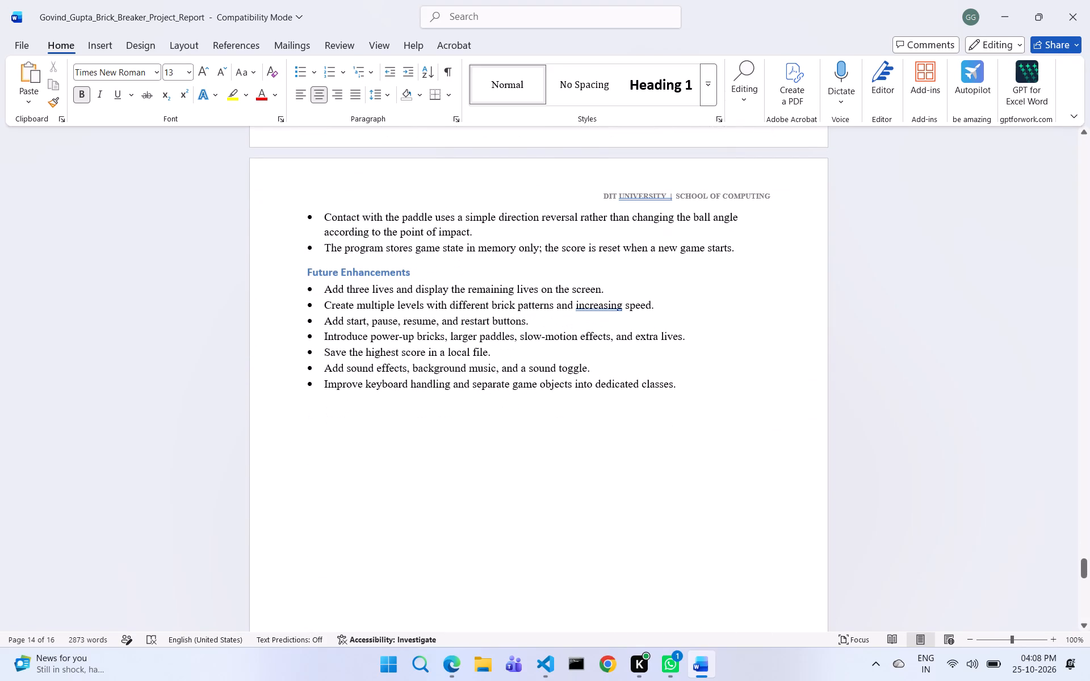
{"action": "left_click", "coordinate": [433, 474]}
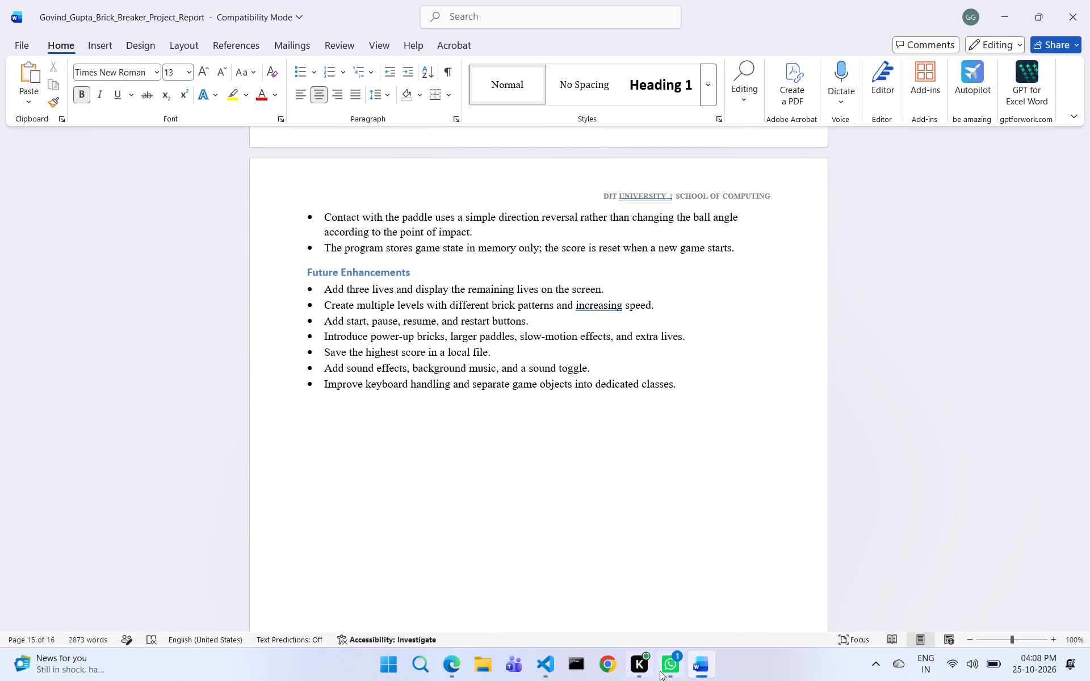
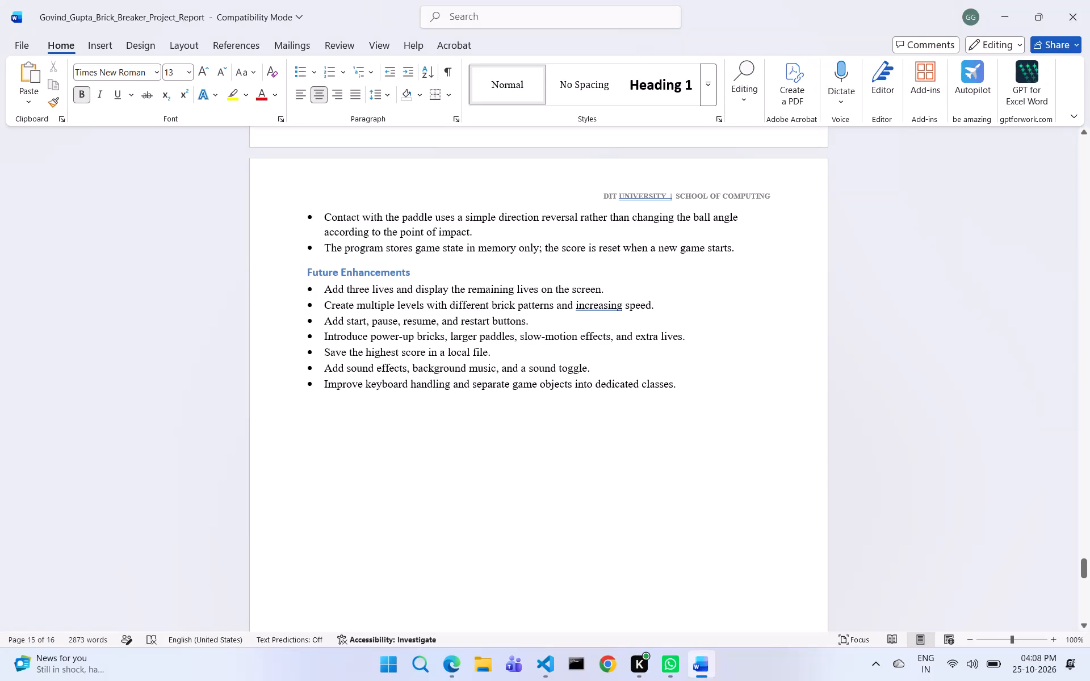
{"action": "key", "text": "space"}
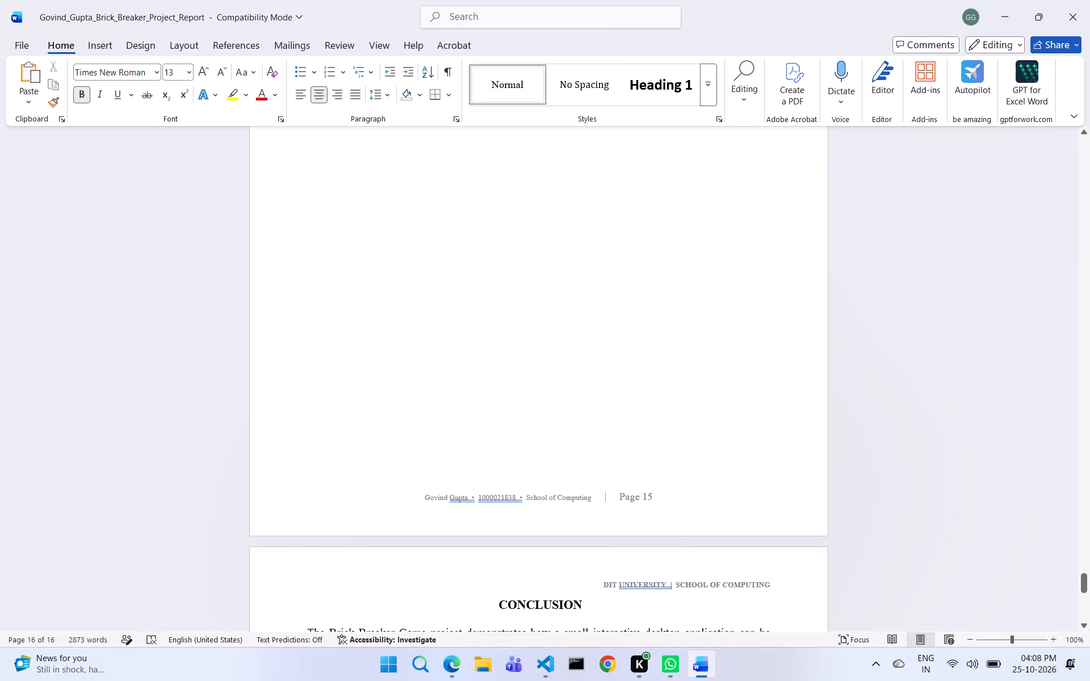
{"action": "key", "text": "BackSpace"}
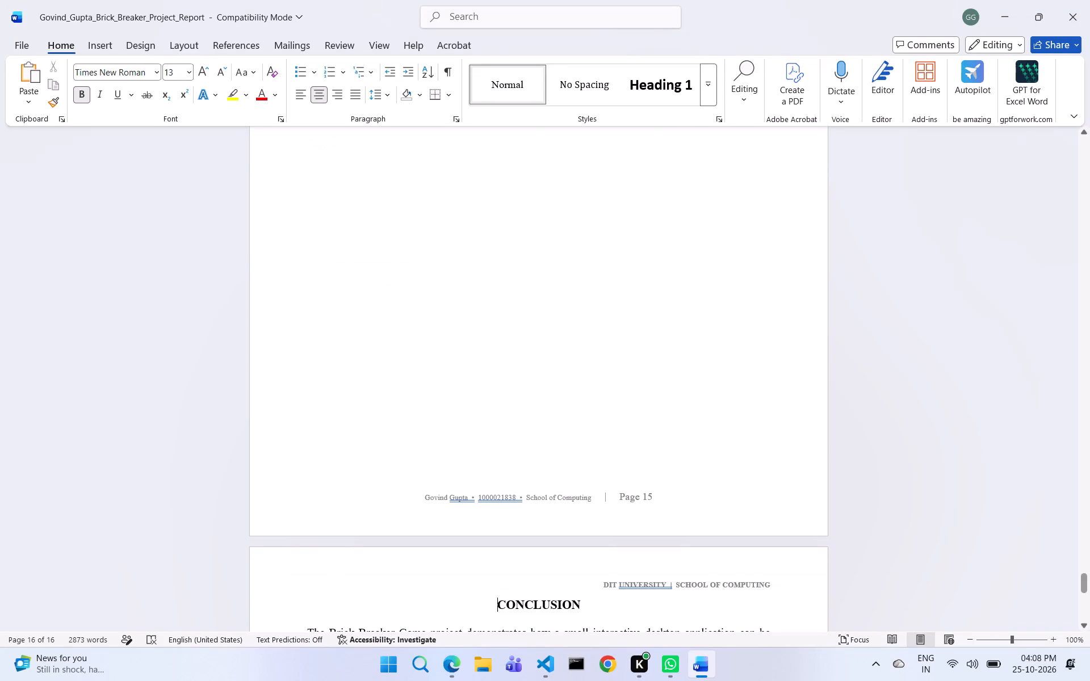
{"action": "left_click", "coordinate": [329, 298]}
{"action": "scroll", "coordinate": [329, 298], "scroll_direction": "up", "scroll_amount": 1}
{"action": "scroll", "coordinate": [329, 301], "scroll_direction": "down", "scroll_amount": 1}
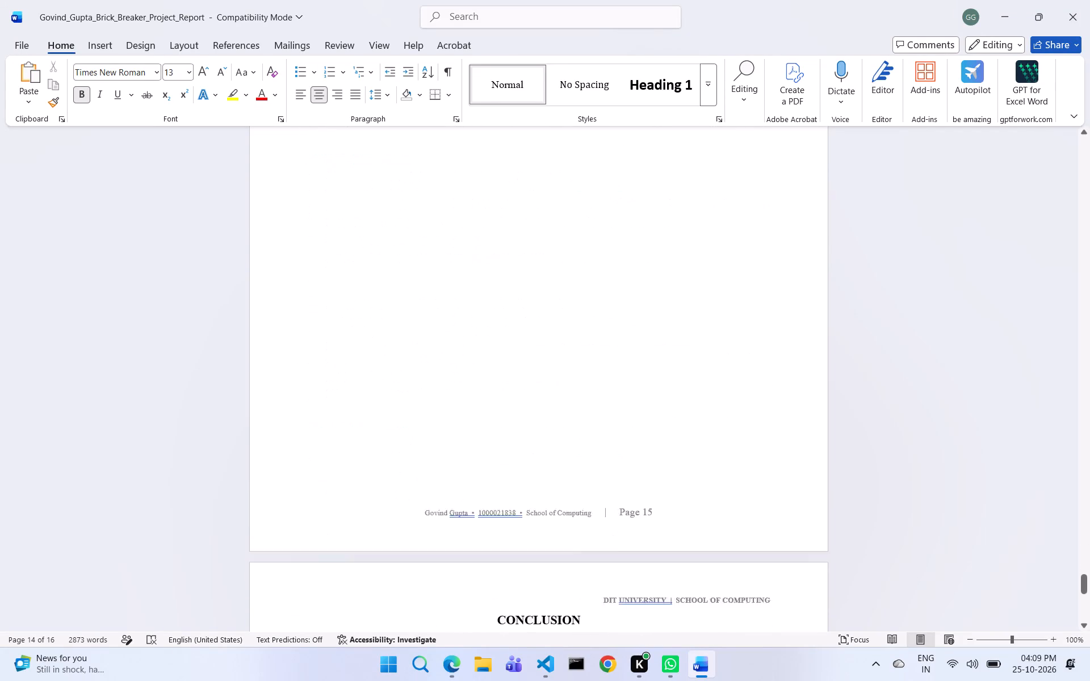
{"action": "left_click", "coordinate": [378, 187]}
{"action": "scroll", "coordinate": [378, 187], "scroll_direction": "up", "scroll_amount": 1}
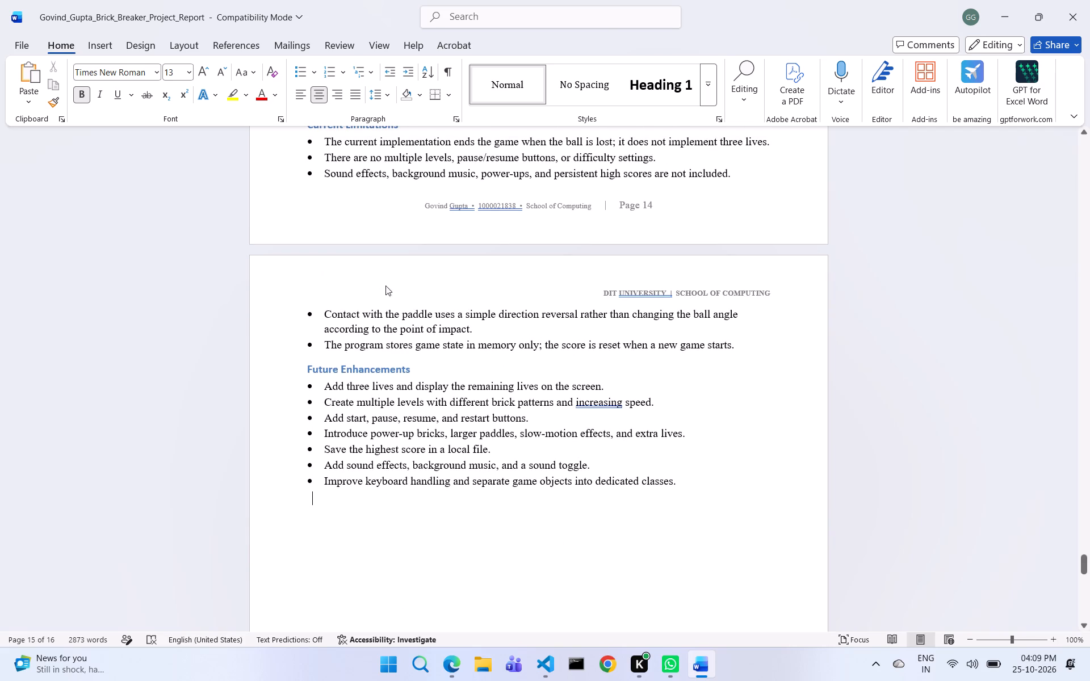
{"action": "left_click", "coordinate": [111, 45]}
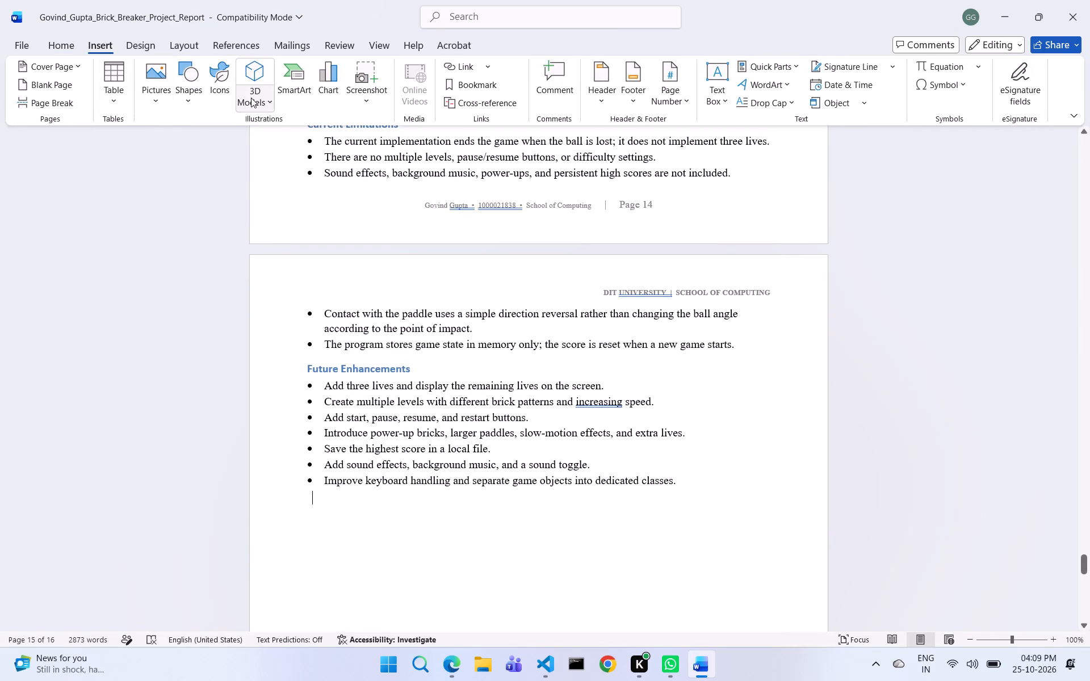
{"action": "left_click", "coordinate": [161, 62]}
{"action": "left_click", "coordinate": [190, 141]}
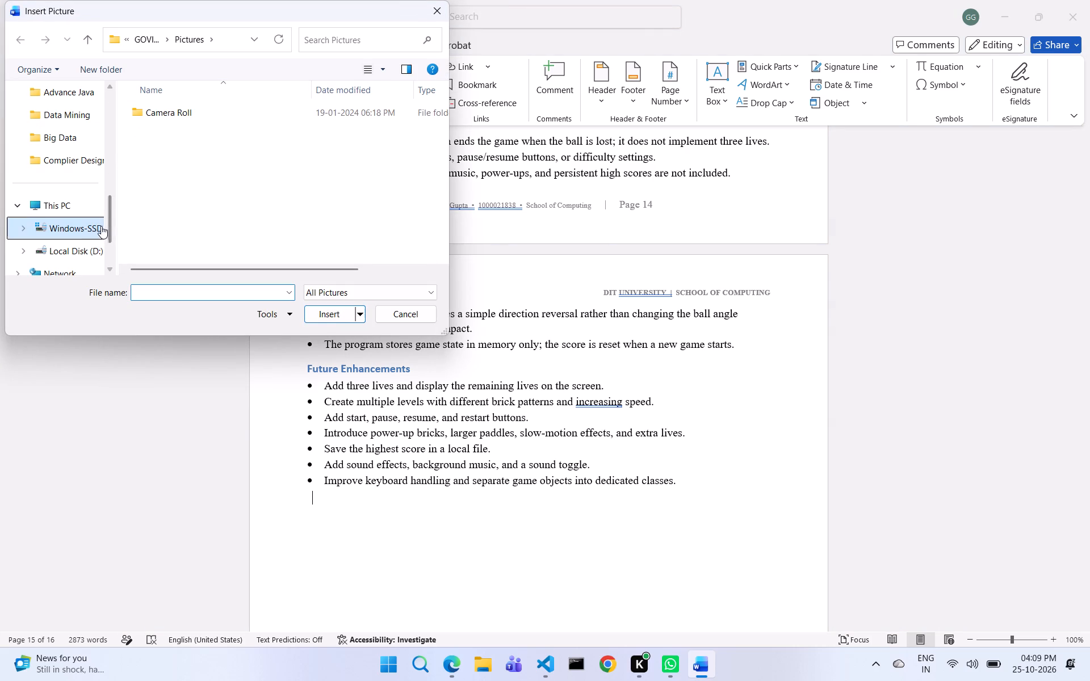
{"action": "left_click", "coordinate": [108, 190]}
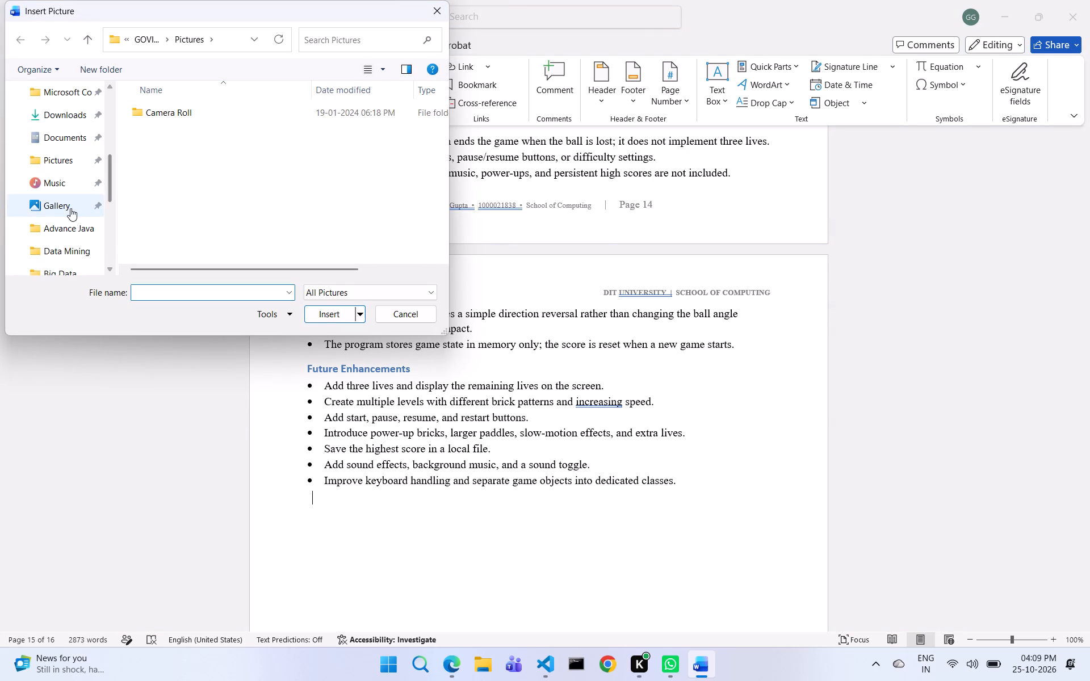
{"action": "double_click", "coordinate": [70, 208]}
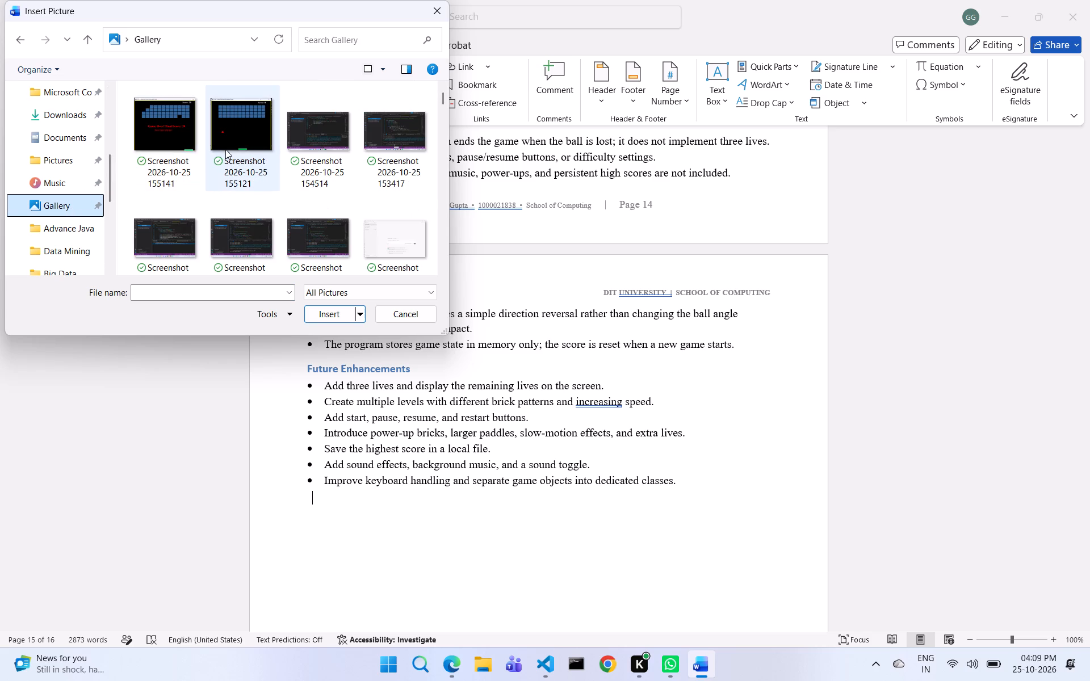
{"action": "double_click", "coordinate": [230, 139]}
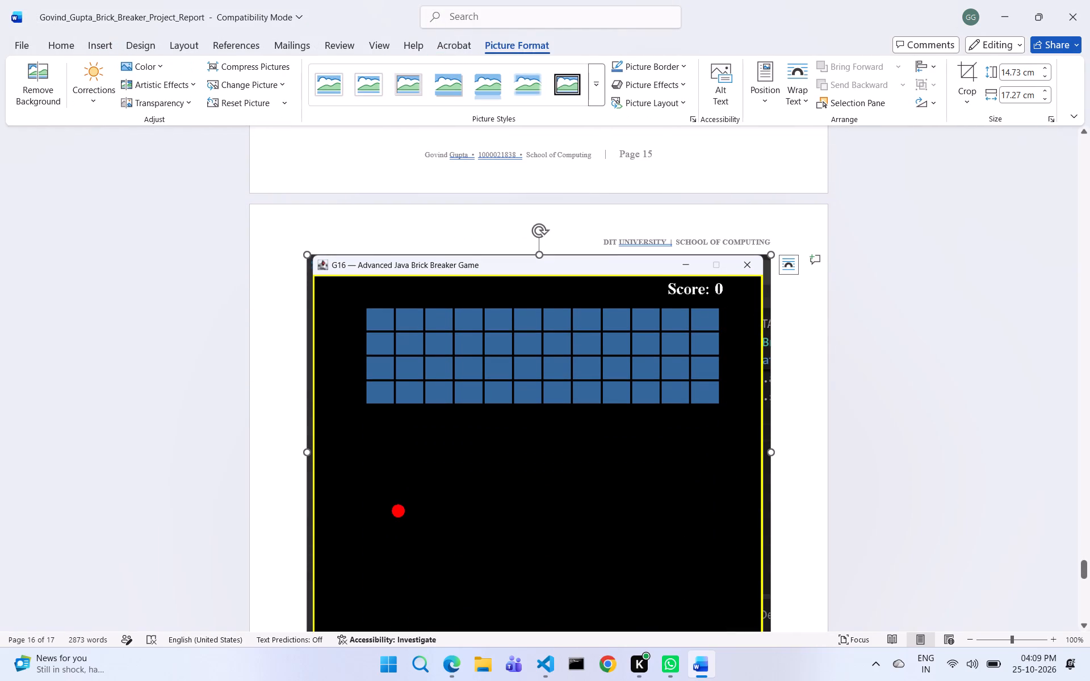
Shrink the gameplay screenshot to about 12.02 cm high and 16.74 cm wide.
{"action": "scroll", "coordinate": [583, 427], "scroll_direction": "down", "scroll_amount": 1}
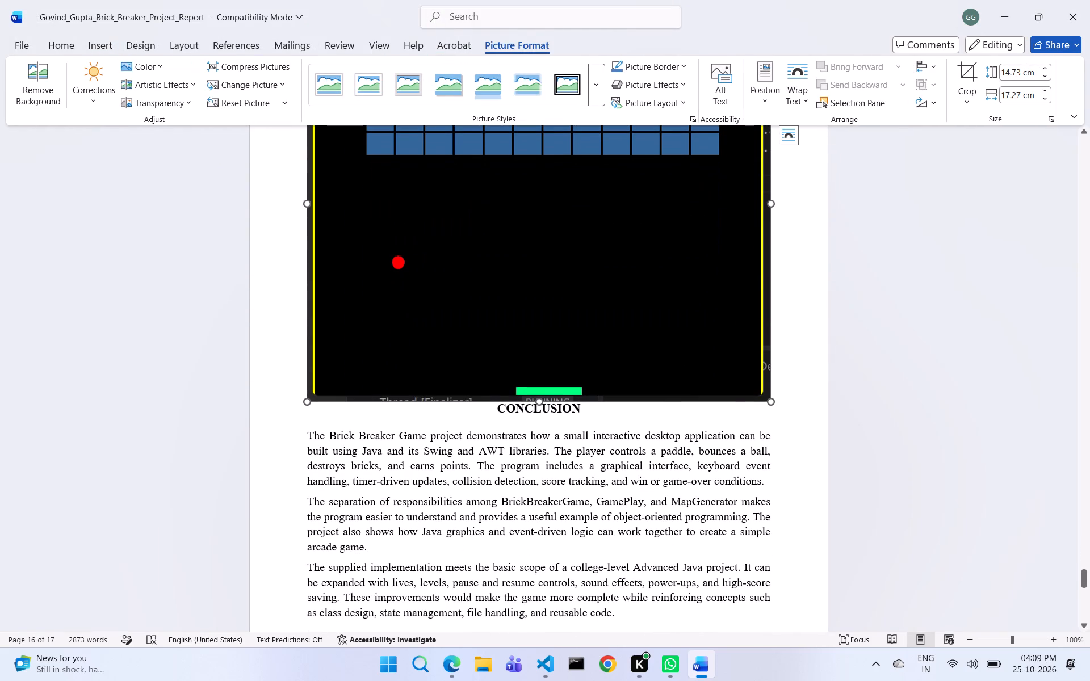
{"action": "left_click_drag", "start_coordinate": [543, 401], "coordinate": [546, 356]}
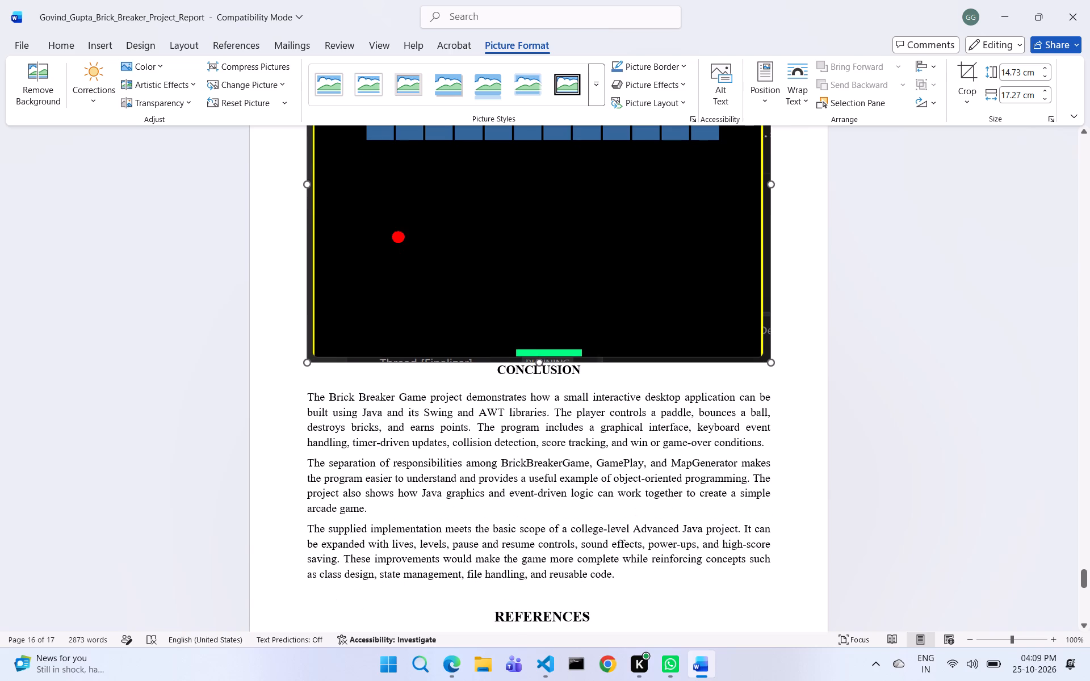
{"action": "left_click_drag", "start_coordinate": [546, 356], "coordinate": [548, 348]}
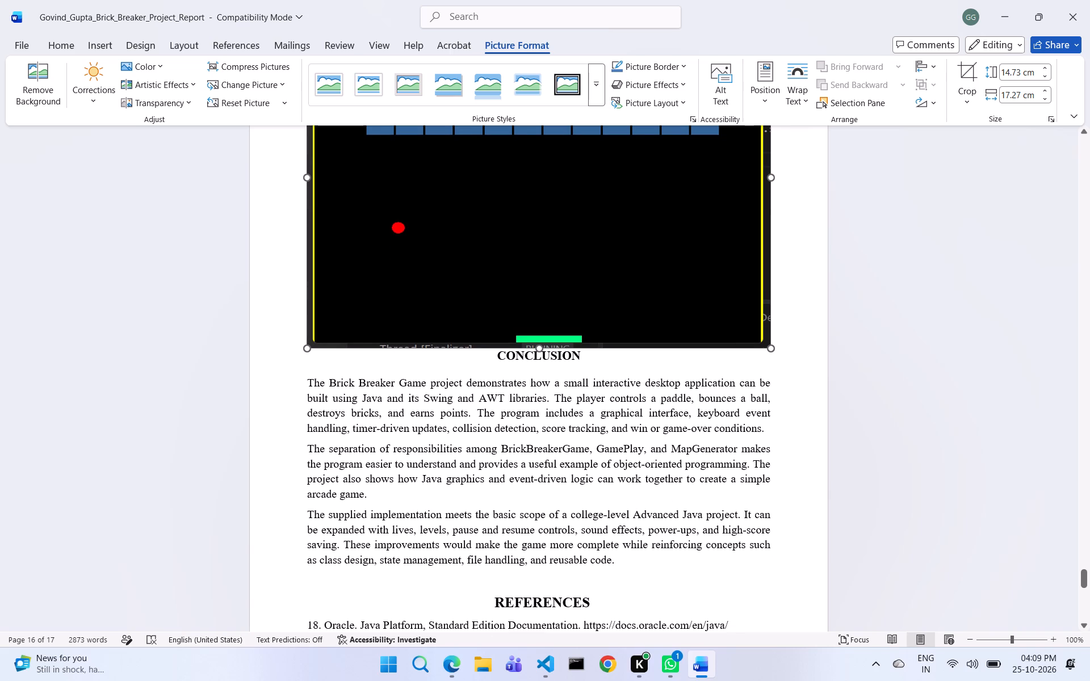
{"action": "left_click_drag", "start_coordinate": [548, 348], "coordinate": [547, 339]}
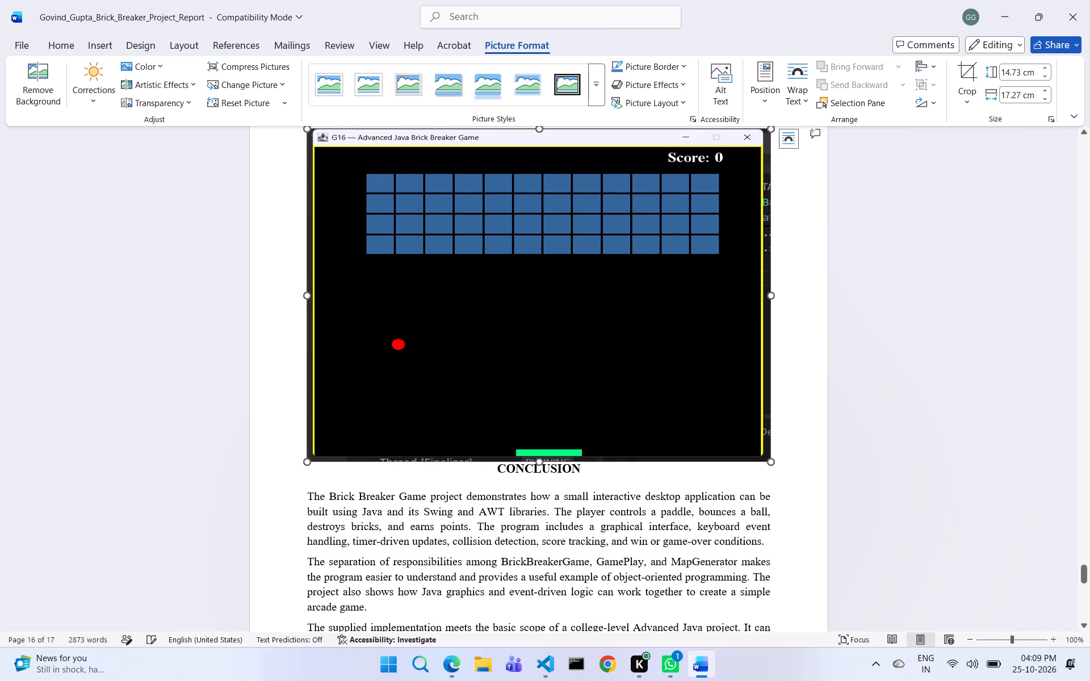
{"action": "left_click_drag", "start_coordinate": [774, 464], "coordinate": [765, 449]}
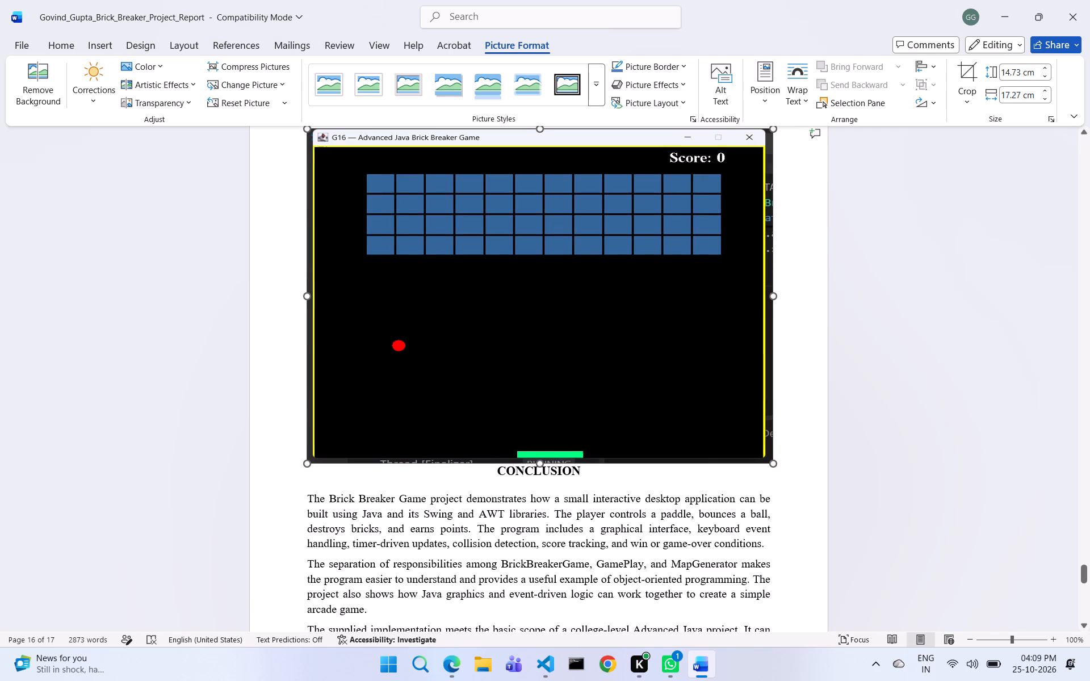
{"action": "left_click_drag", "start_coordinate": [765, 449], "coordinate": [756, 439]}
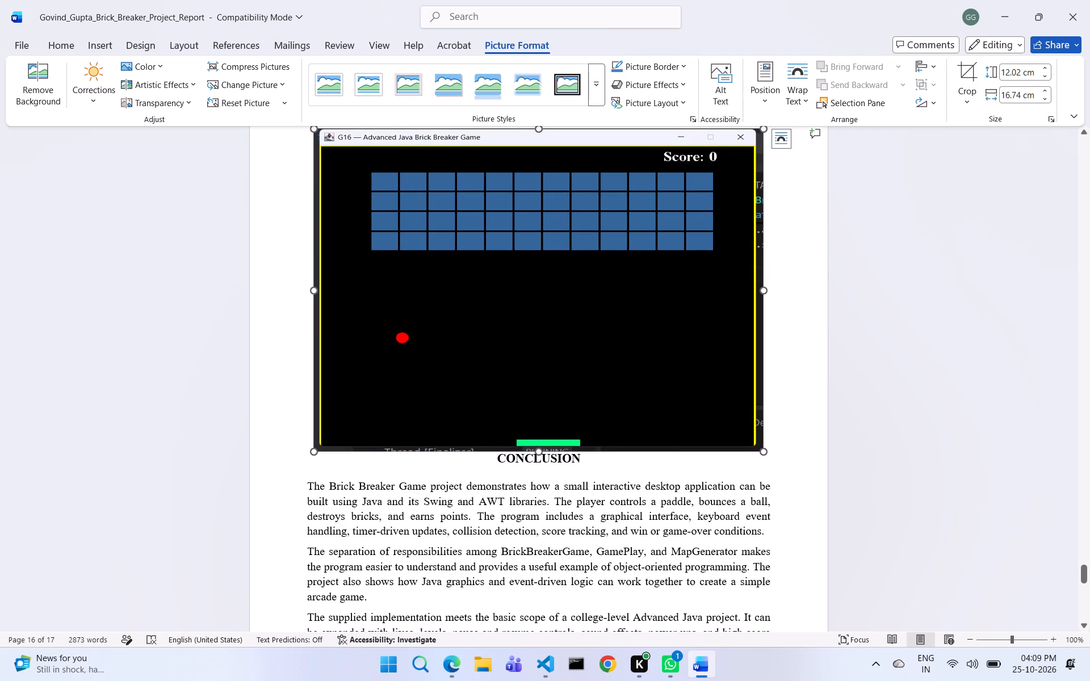
Start the CONCLUSION heading in a new paragraph beneath the gameplay screenshot.
{"action": "left_click", "coordinate": [770, 439]}
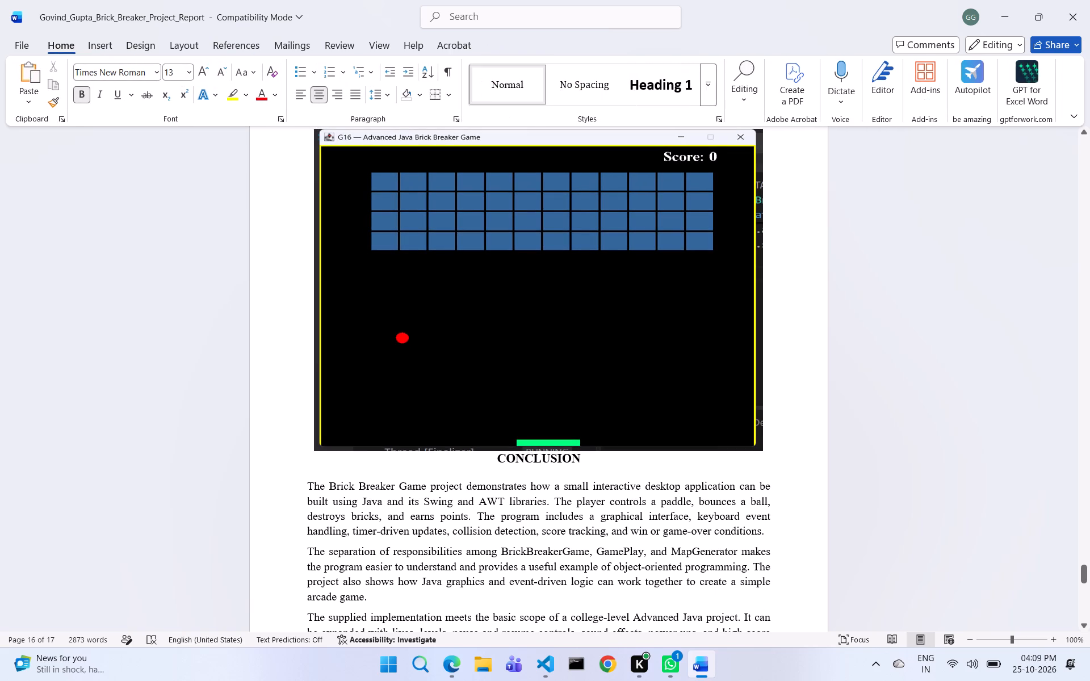
{"action": "key", "text": "Return"}
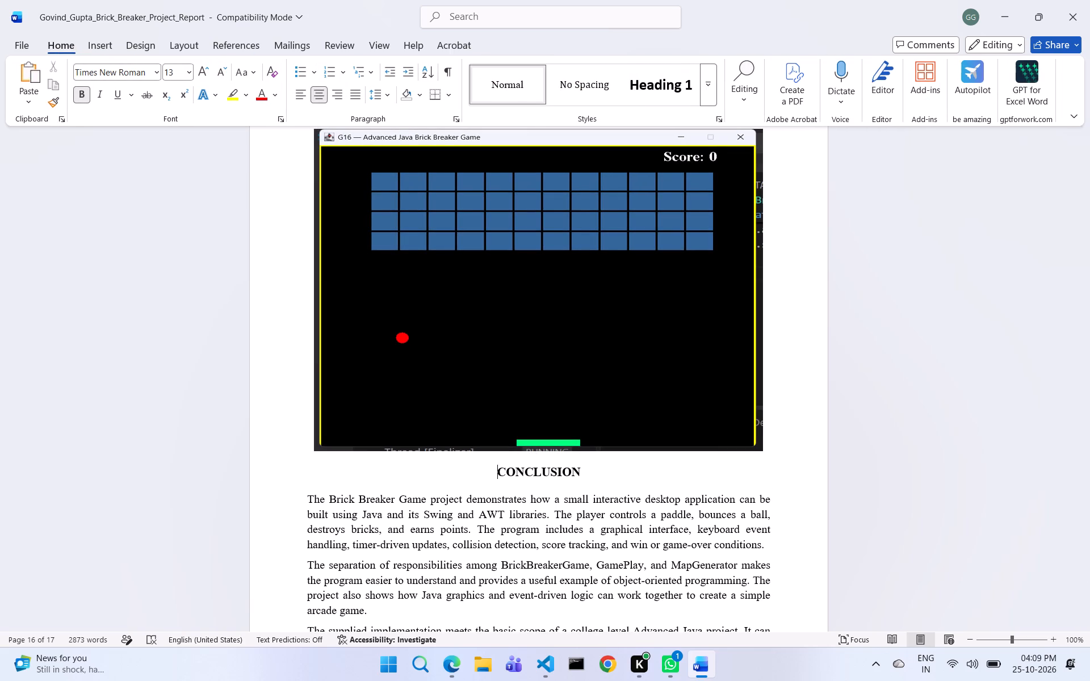
Delete the break before the gameplay screenshot so it sits directly below the last Future Enhancements bullet.
{"action": "scroll", "coordinate": [770, 439], "scroll_direction": "up", "scroll_amount": 1}
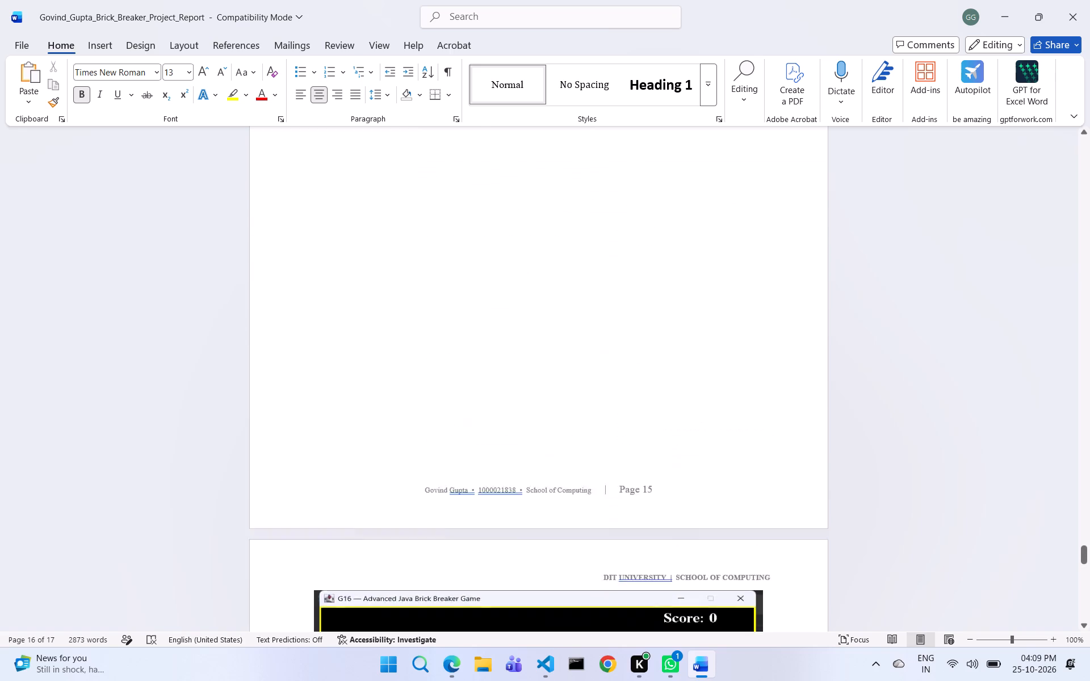
{"action": "scroll", "coordinate": [770, 439], "scroll_direction": "up", "scroll_amount": 1}
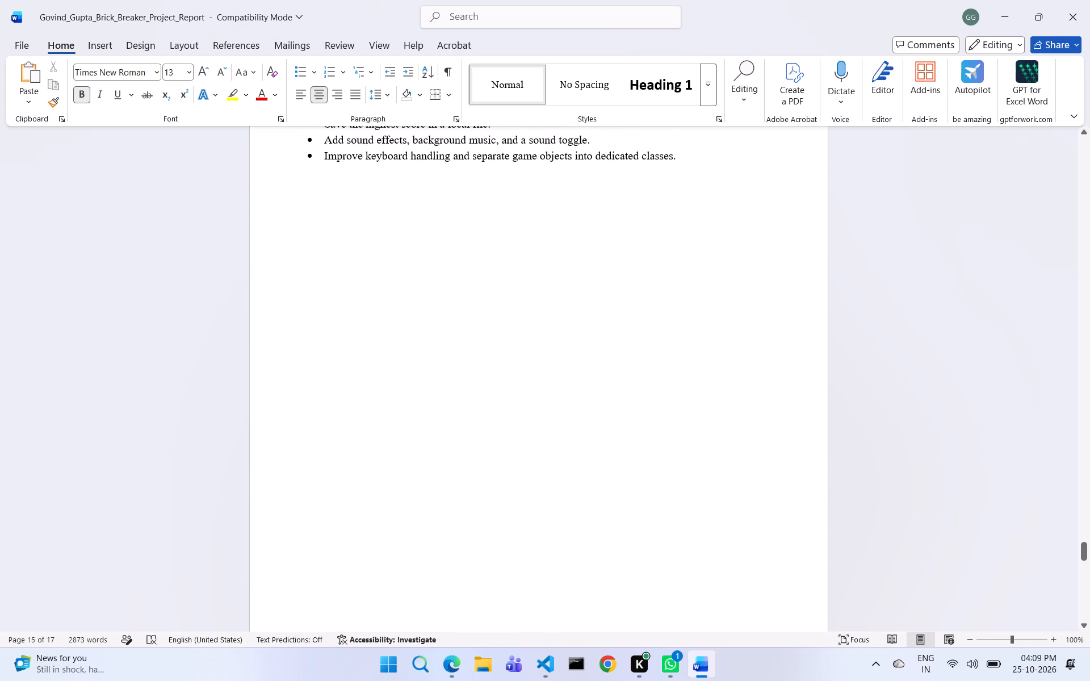
{"action": "scroll", "coordinate": [669, 481], "scroll_direction": "down", "scroll_amount": 1}
{"action": "scroll", "coordinate": [669, 481], "scroll_direction": "up", "scroll_amount": 1}
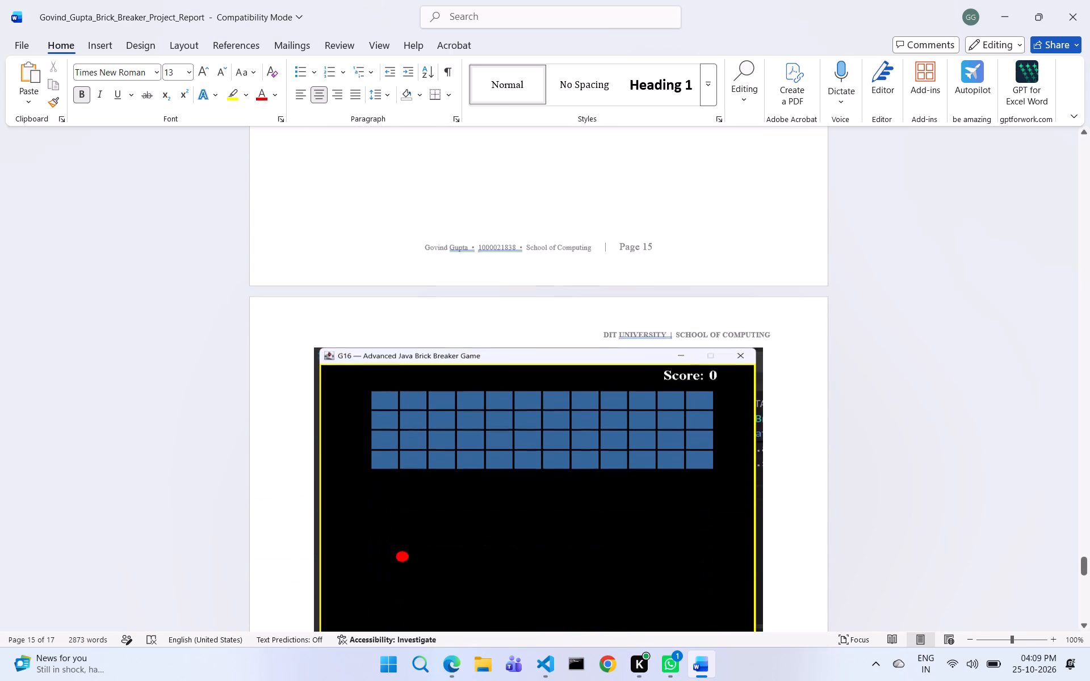
{"action": "left_click_drag", "start_coordinate": [669, 481], "coordinate": [630, 385]}
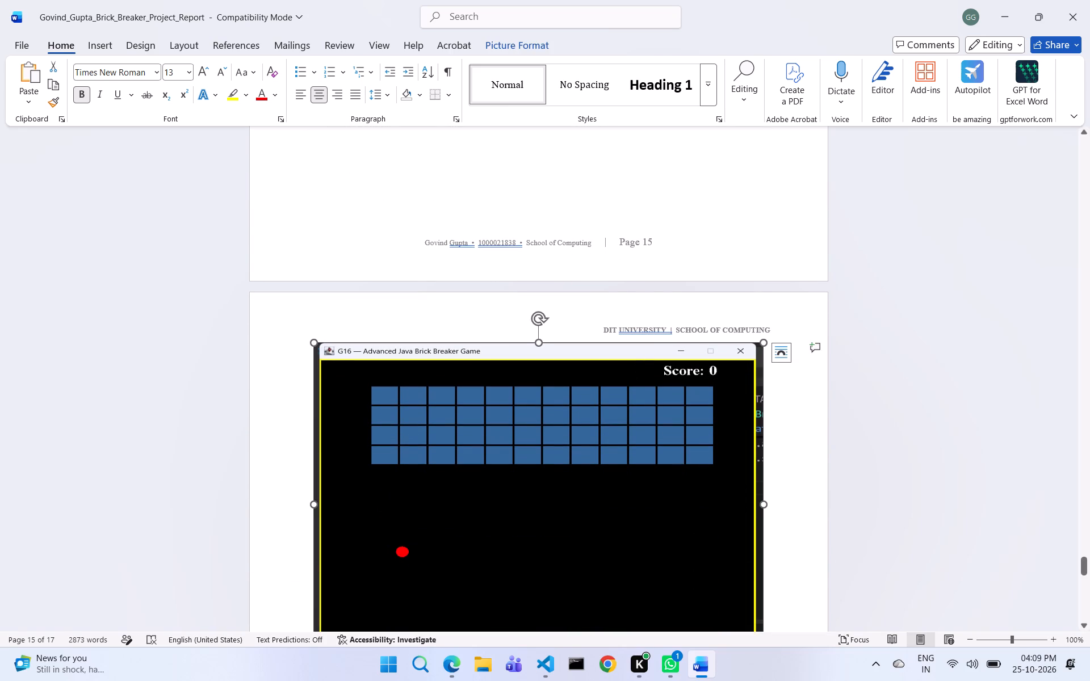
{"action": "left_click", "coordinate": [307, 341]}
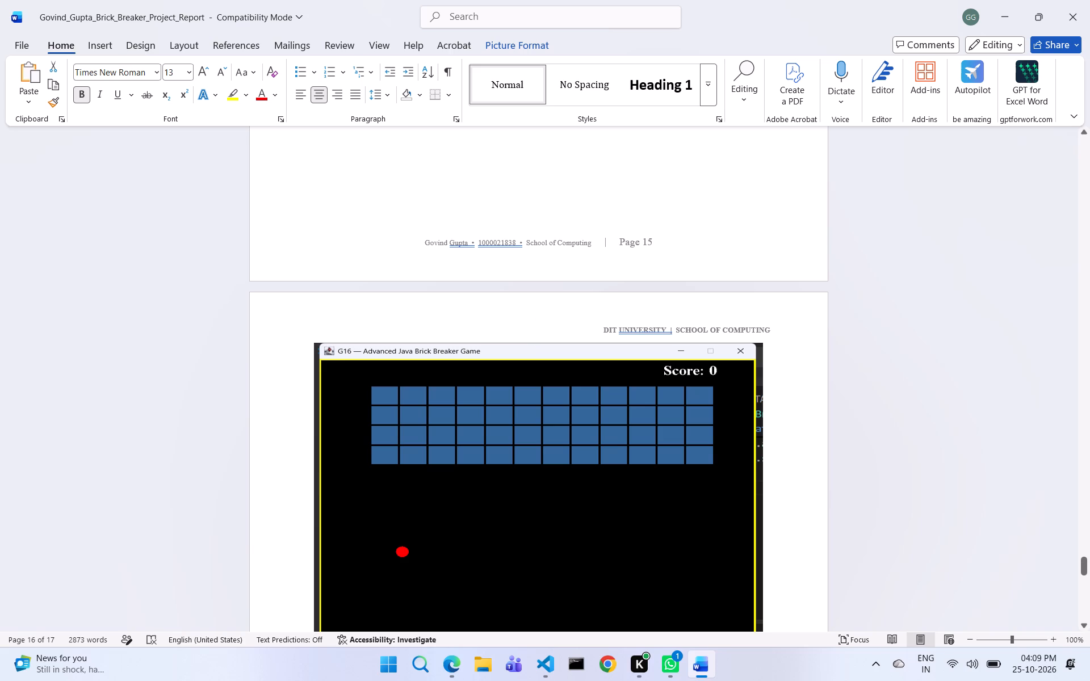
{"action": "left_click", "coordinate": [310, 343]}
{"action": "key", "text": "BackSpace"}
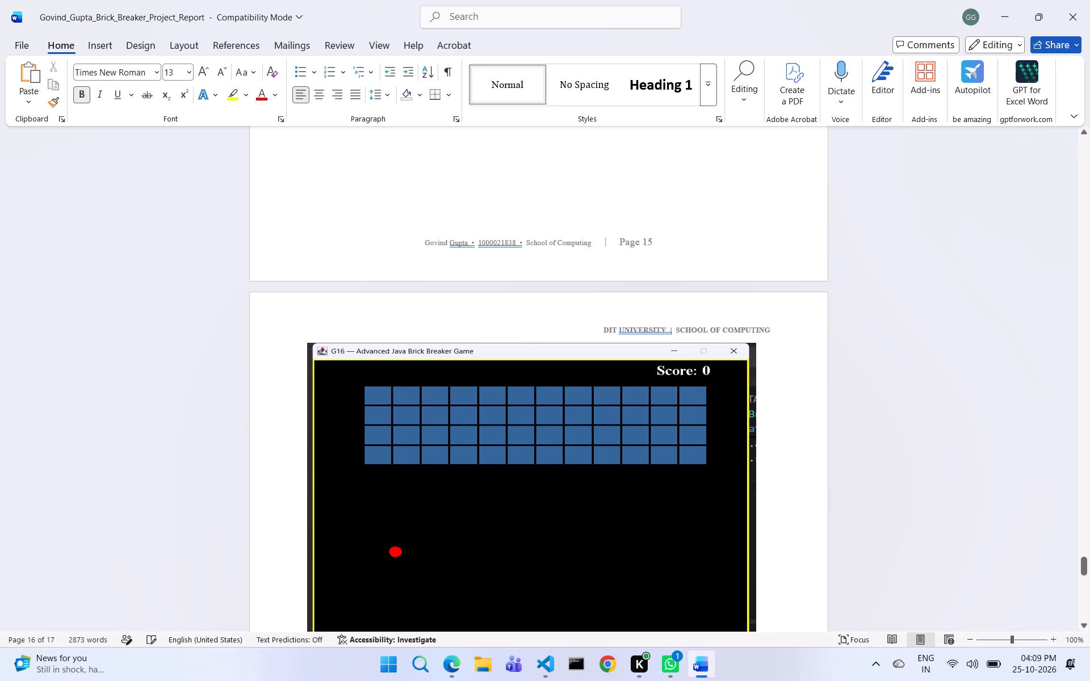
{"action": "key", "text": "BackSpace"}
{"action": "scroll", "coordinate": [391, 230], "scroll_direction": "up", "scroll_amount": 2}
{"action": "key", "text": "BackSpace"}
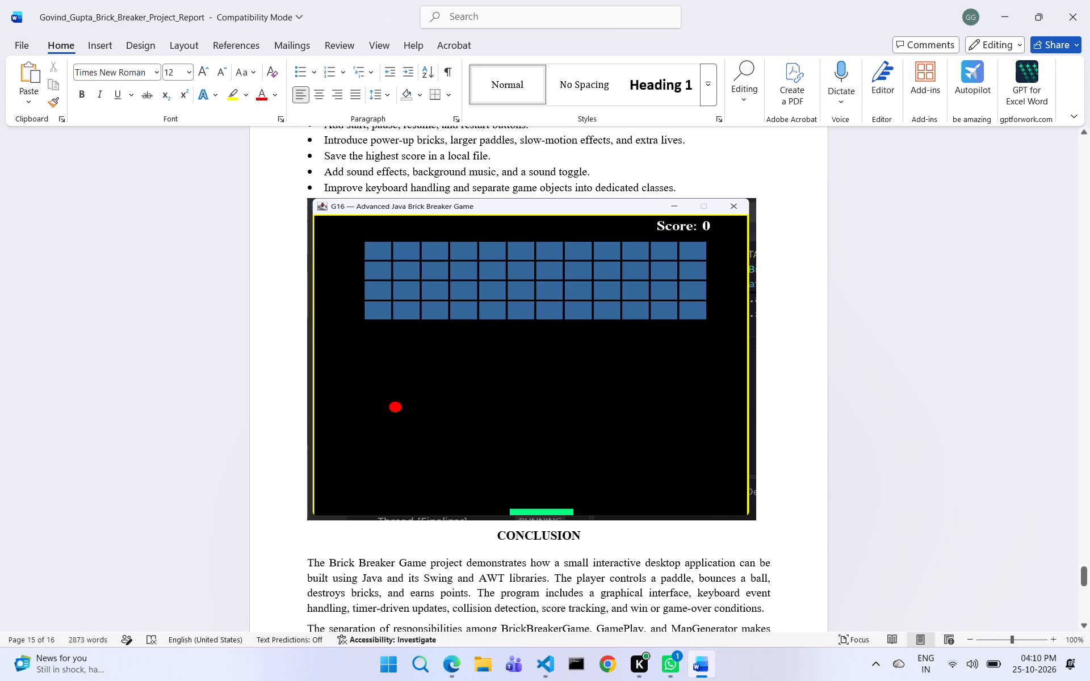
{"action": "left_click", "coordinate": [773, 491]}
{"action": "key", "text": "Return"}
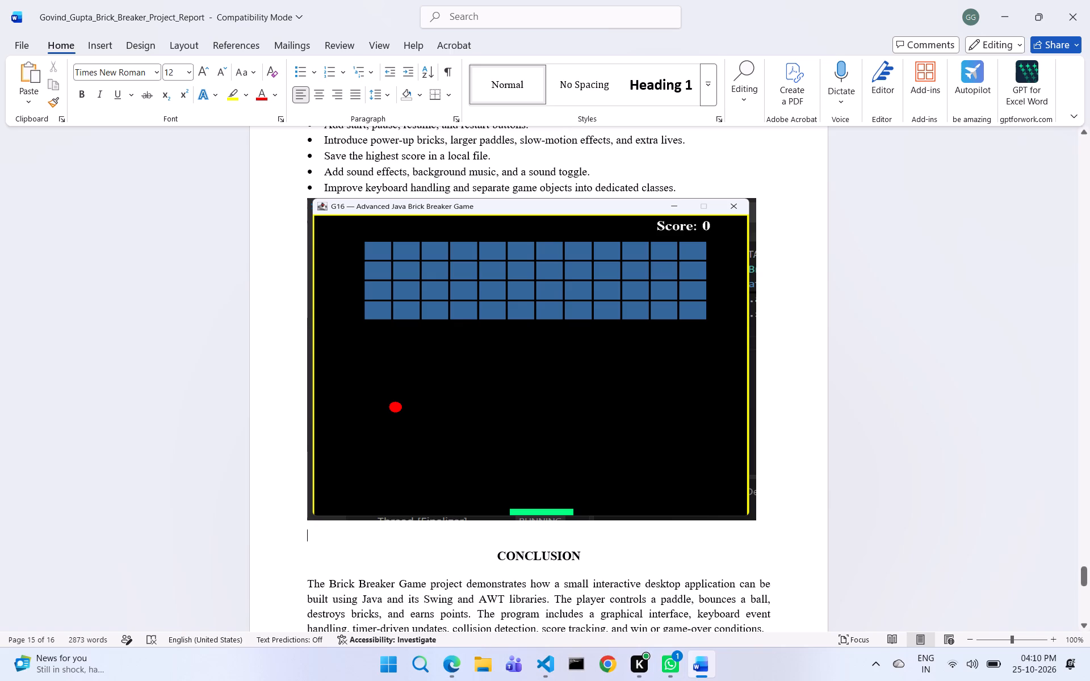
{"action": "left_click", "coordinate": [100, 45]}
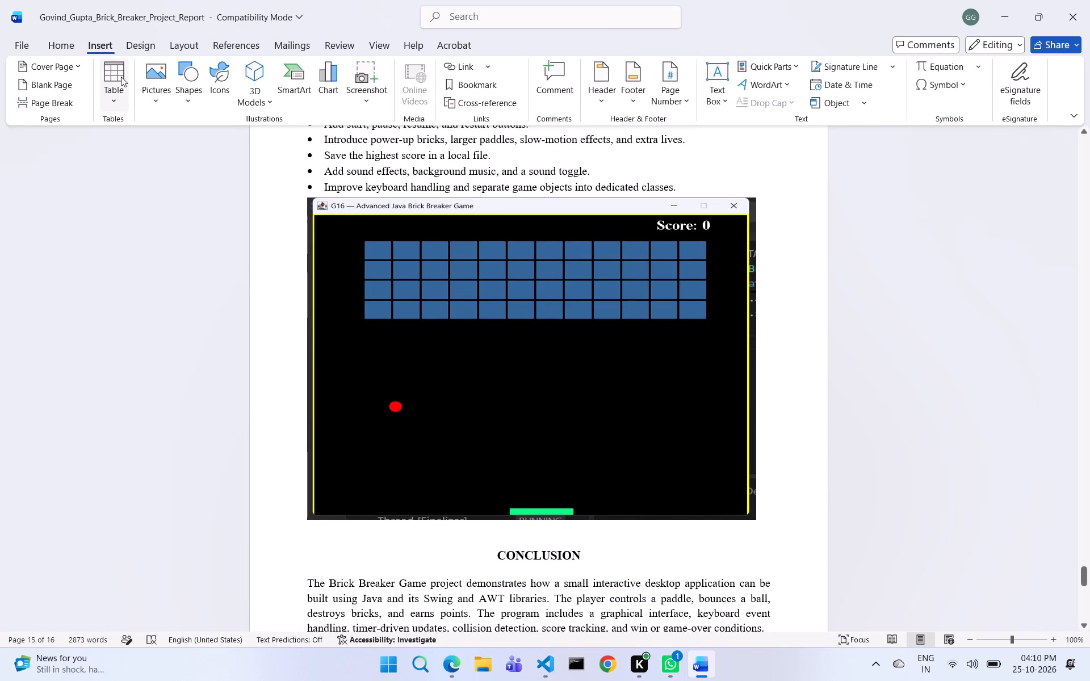
{"action": "left_click", "coordinate": [120, 78]}
{"action": "left_click", "coordinate": [161, 77]}
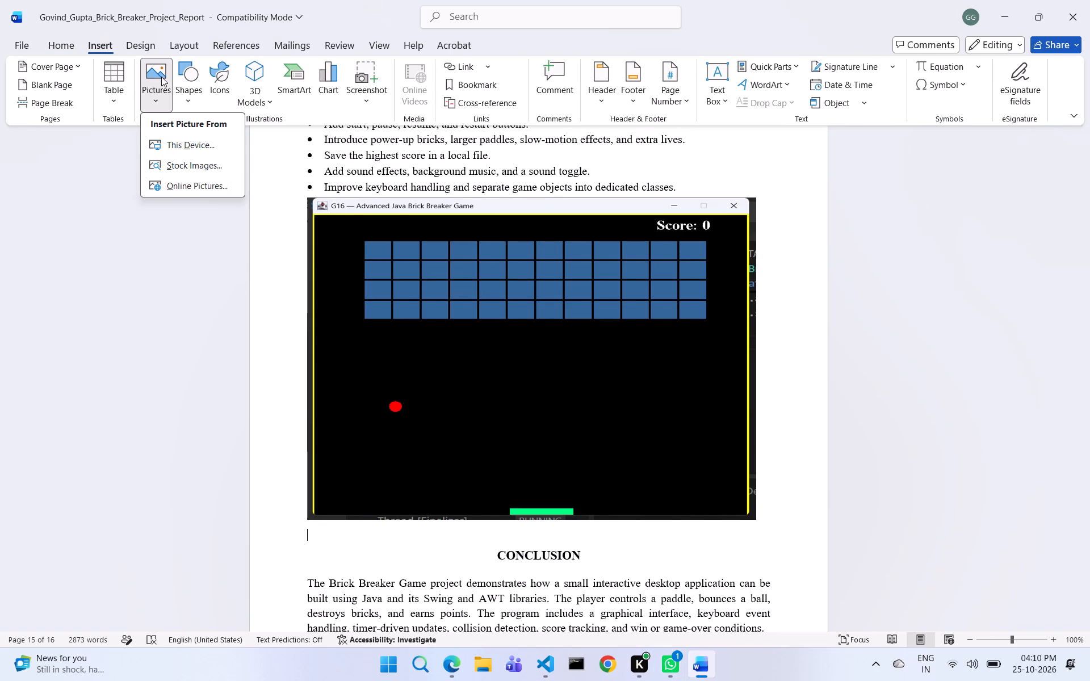
{"action": "left_click", "coordinate": [181, 139]}
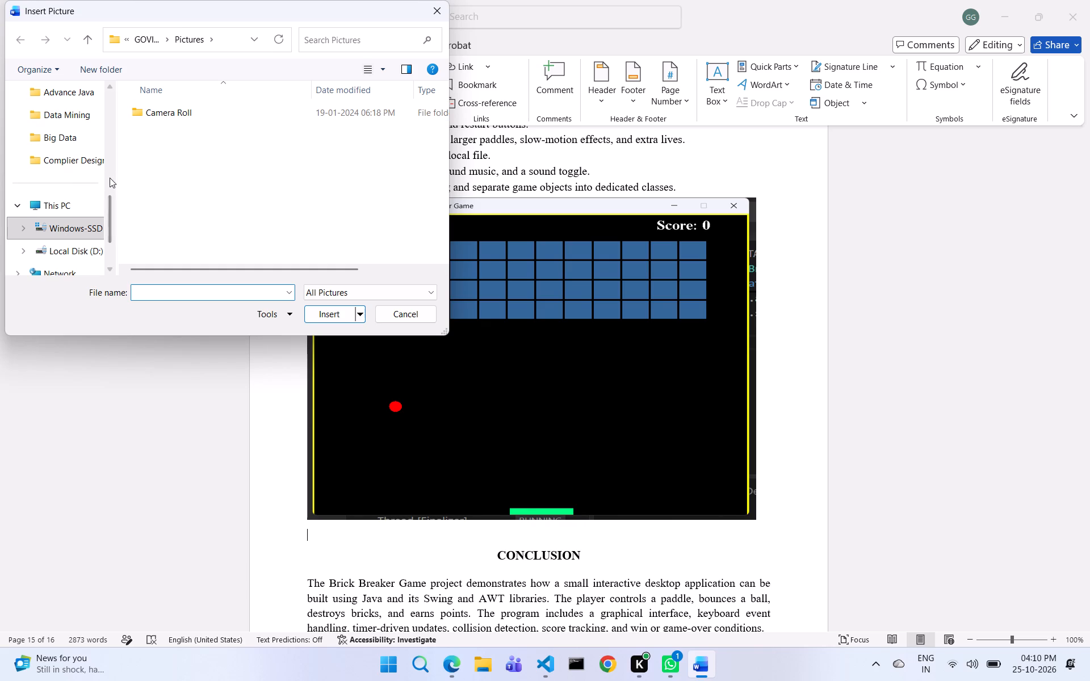
{"action": "left_click", "coordinate": [110, 176]}
{"action": "left_click", "coordinate": [73, 200]}
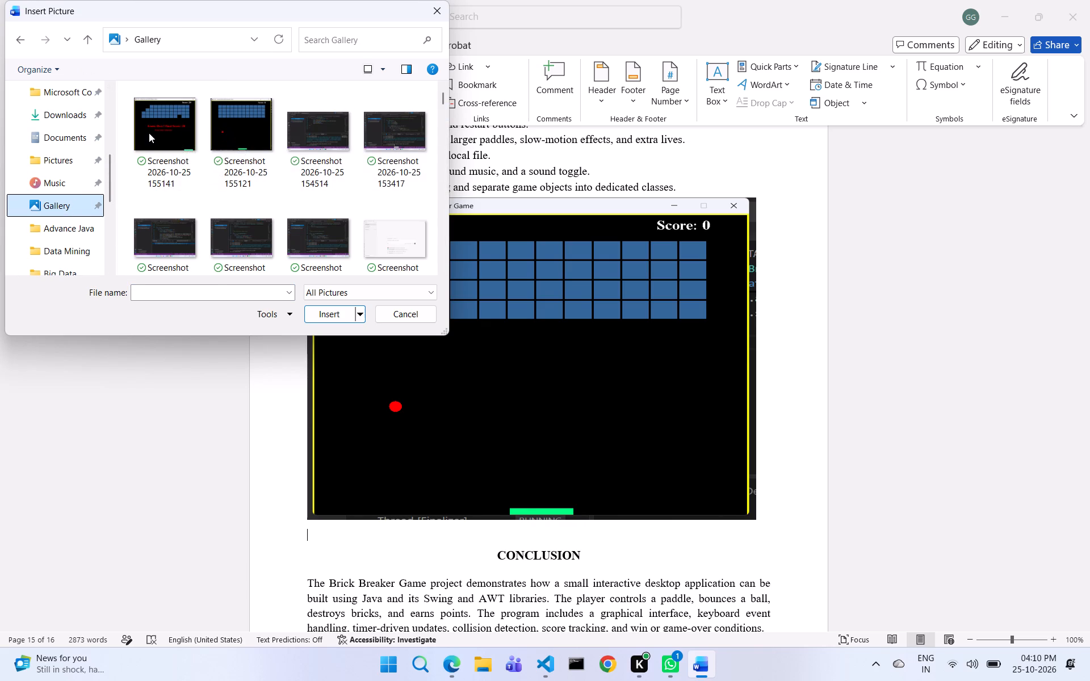
{"action": "double_click", "coordinate": [149, 133]}
{"action": "left_click", "coordinate": [525, 355]}
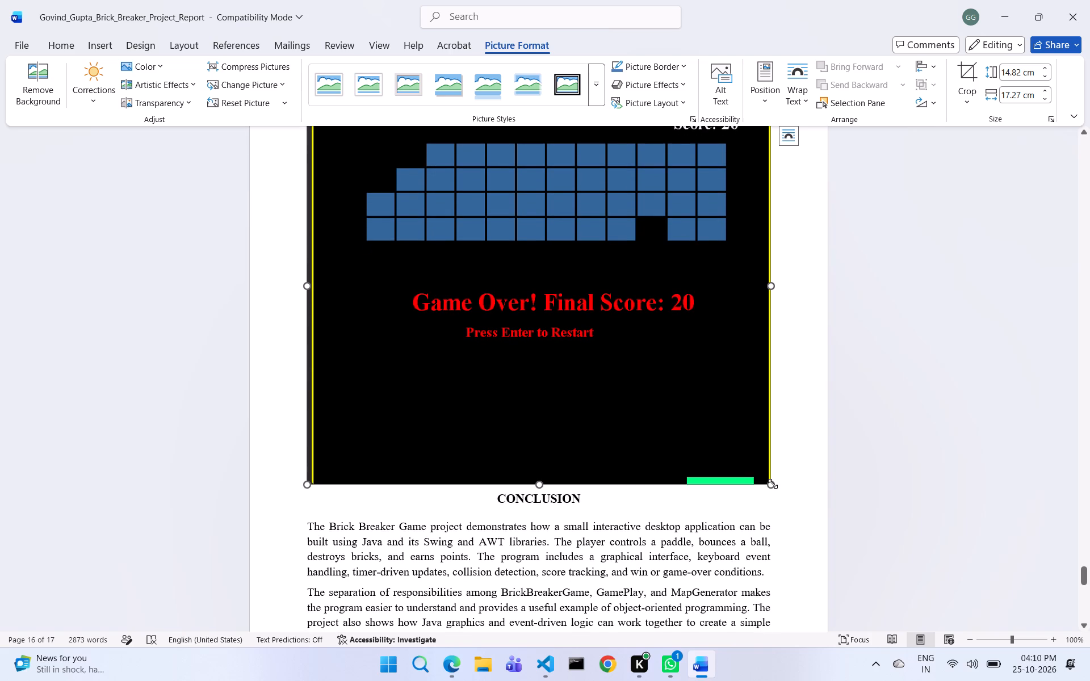
Resize the game-over screenshot to about 13.25 cm high and 17.74 cm wide.
{"action": "left_click_drag", "start_coordinate": [774, 484], "coordinate": [743, 449]}
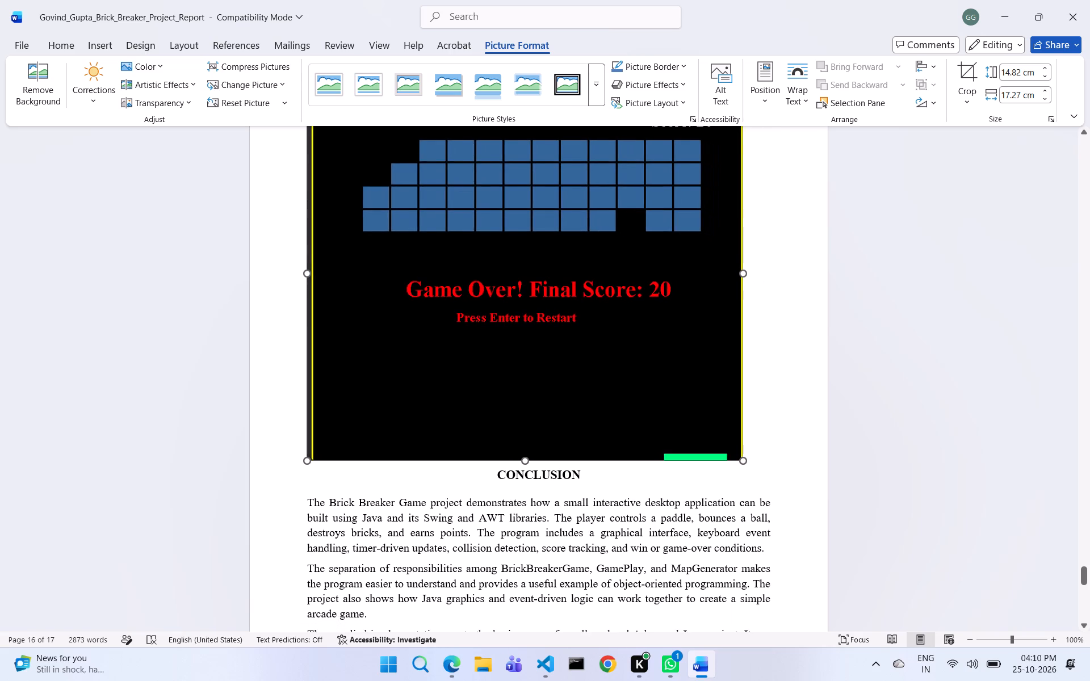
{"action": "left_click_drag", "start_coordinate": [743, 449], "coordinate": [783, 438]}
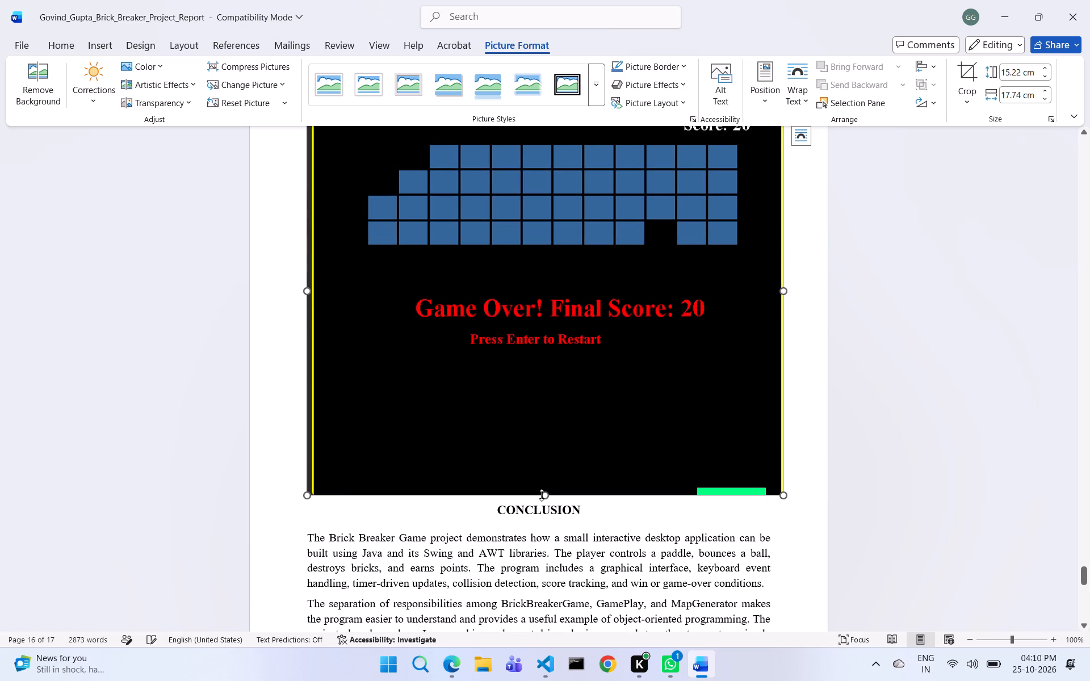
{"action": "left_click_drag", "start_coordinate": [542, 495], "coordinate": [548, 443]}
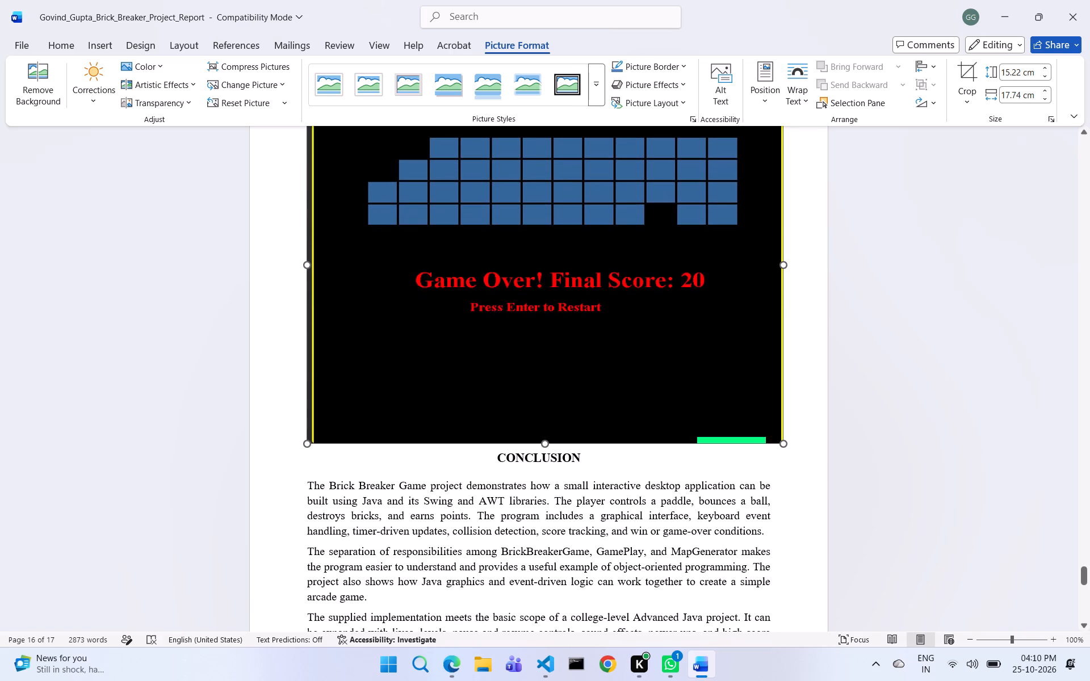
{"action": "left_click_drag", "start_coordinate": [548, 443], "coordinate": [549, 442]}
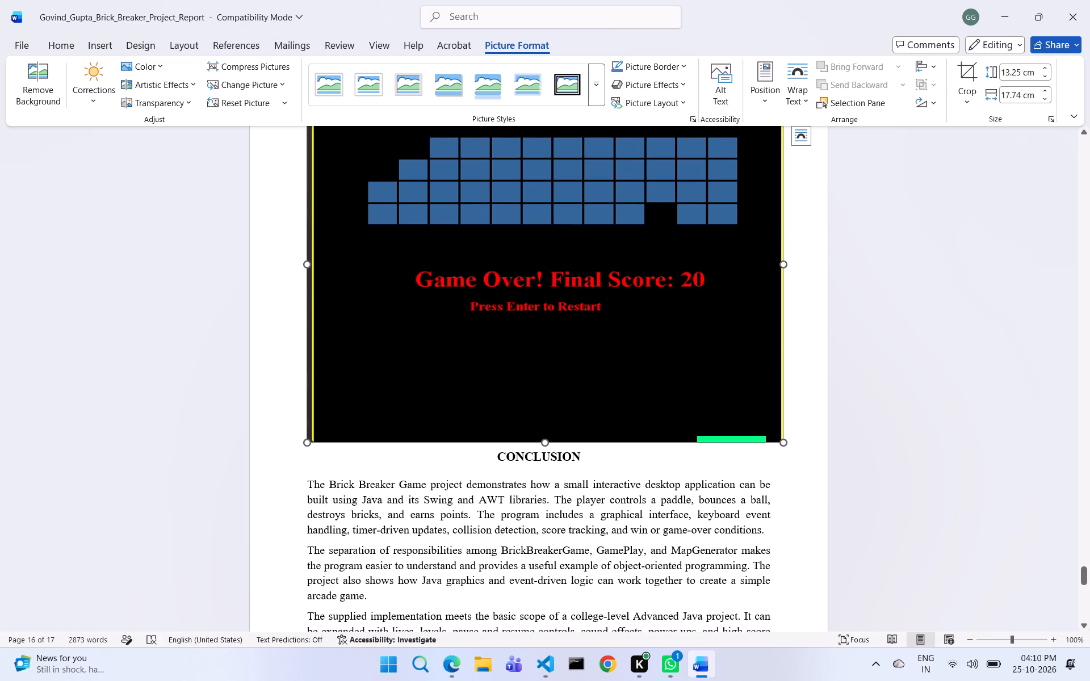
Insert six blank lines between the game-over screenshot and the CONCLUSION heading.
{"action": "scroll", "coordinate": [739, 291], "scroll_direction": "up", "scroll_amount": 2}
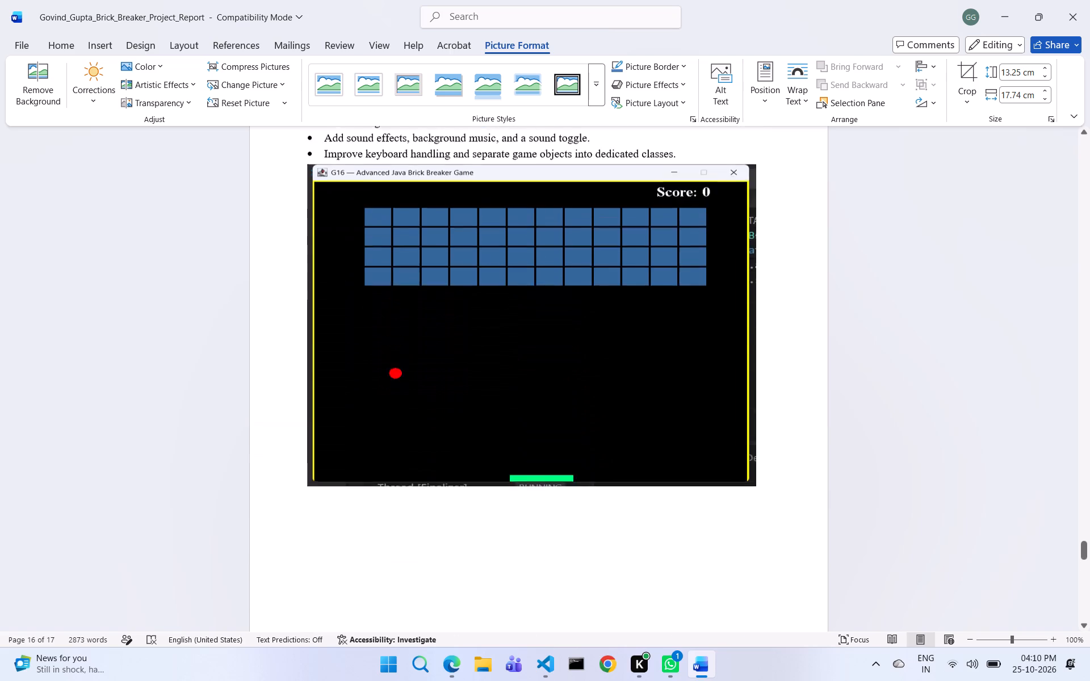
{"action": "scroll", "coordinate": [739, 291], "scroll_direction": "up", "scroll_amount": 2}
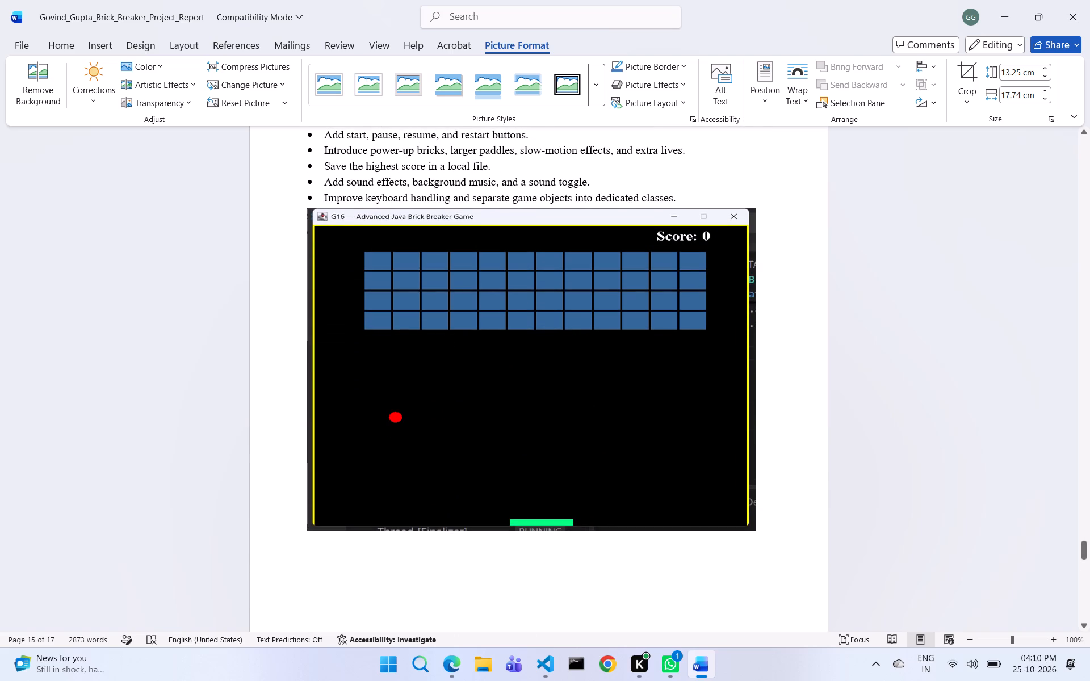
{"action": "scroll", "coordinate": [592, 331], "scroll_direction": "down", "scroll_amount": 2}
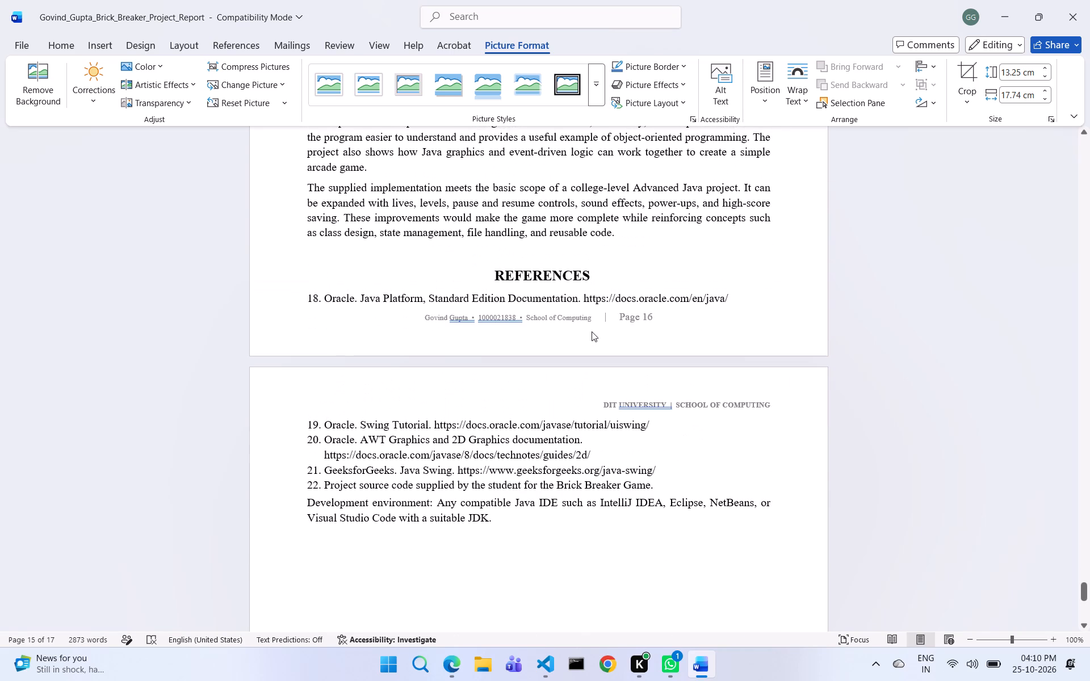
{"action": "scroll", "coordinate": [592, 331], "scroll_direction": "up", "scroll_amount": 1}
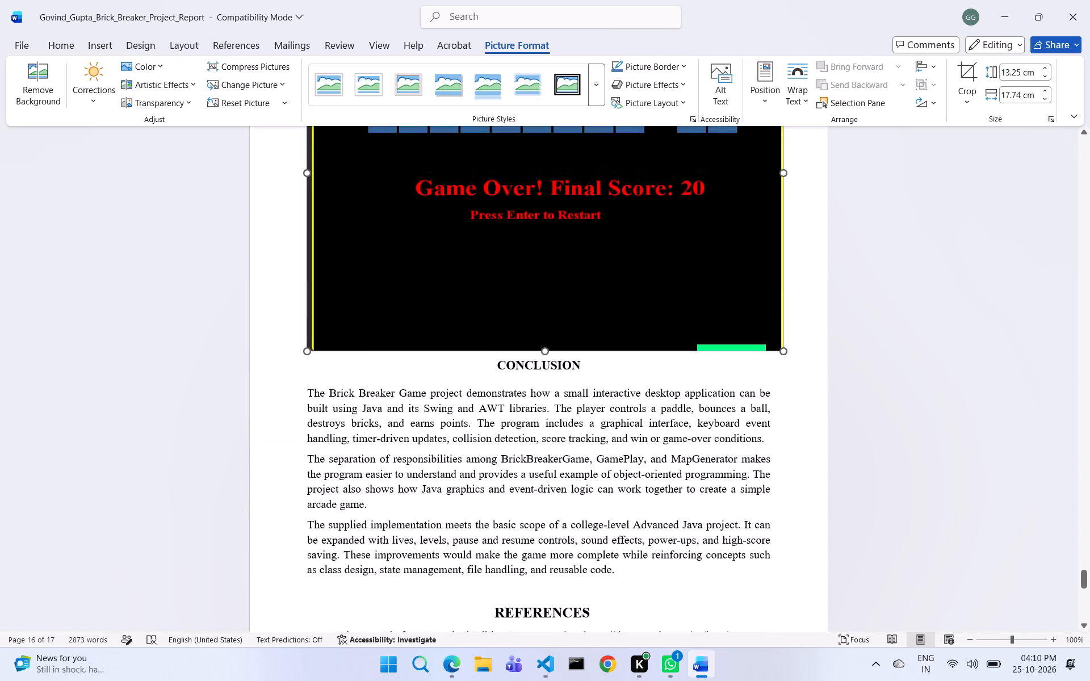
{"action": "left_click", "coordinate": [793, 354]}
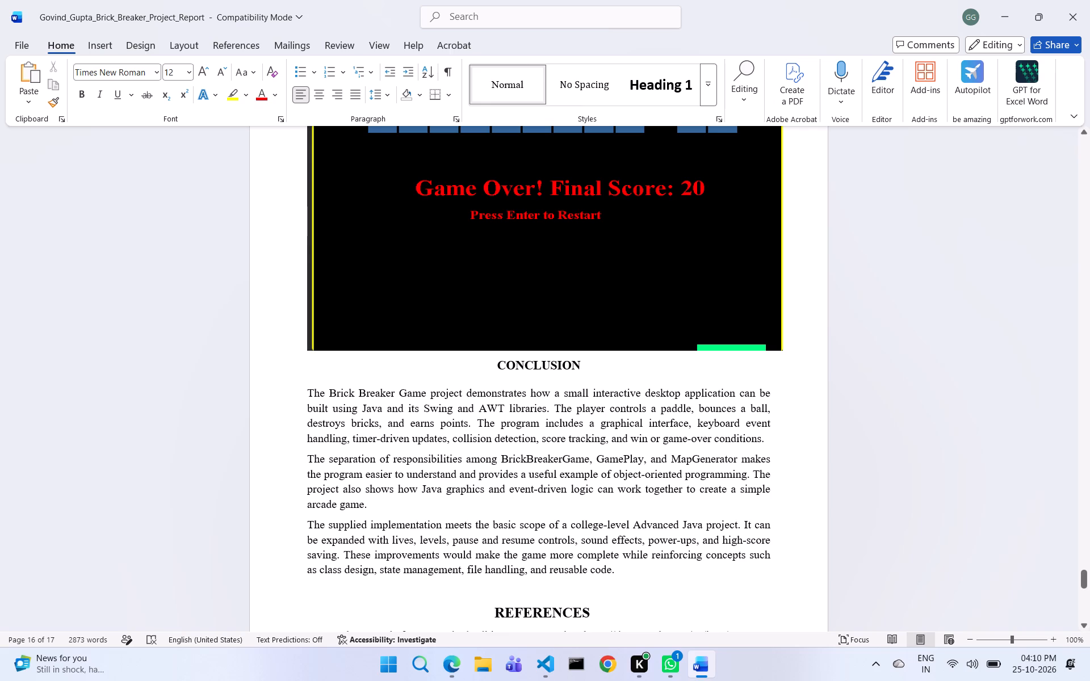
{"action": "key", "text": "Return"}
{"action": "key", "text": "Return"}
{"action": "key", "text": "Return"}
{"action": "key", "text": "Return"}
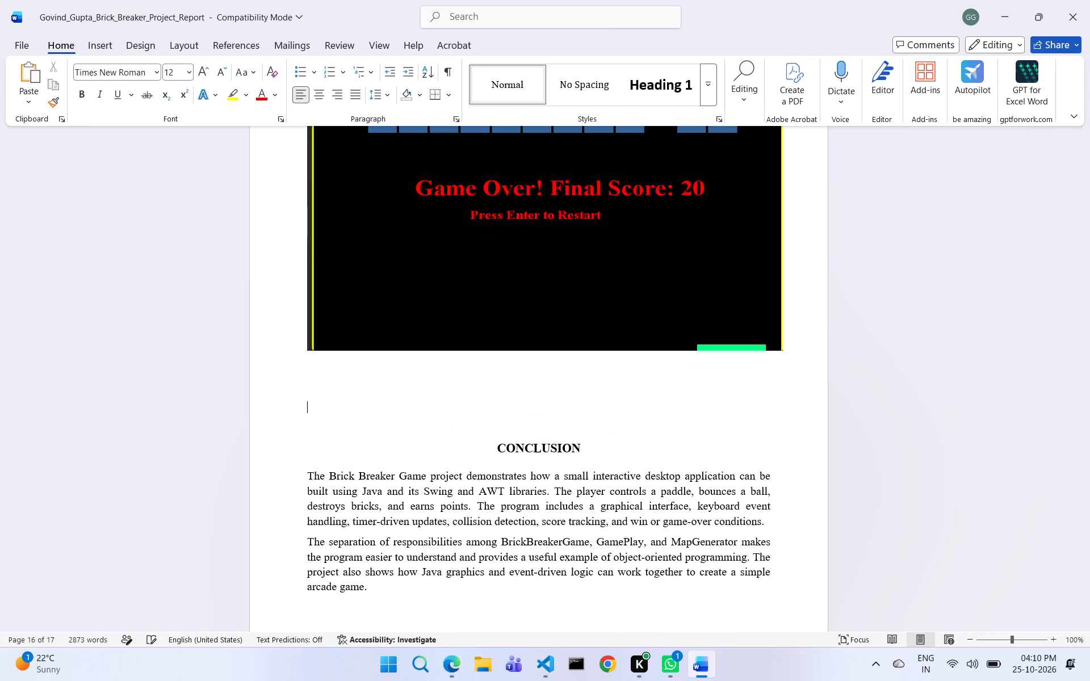
{"action": "key", "text": "Return"}
{"action": "key", "text": "Return"}
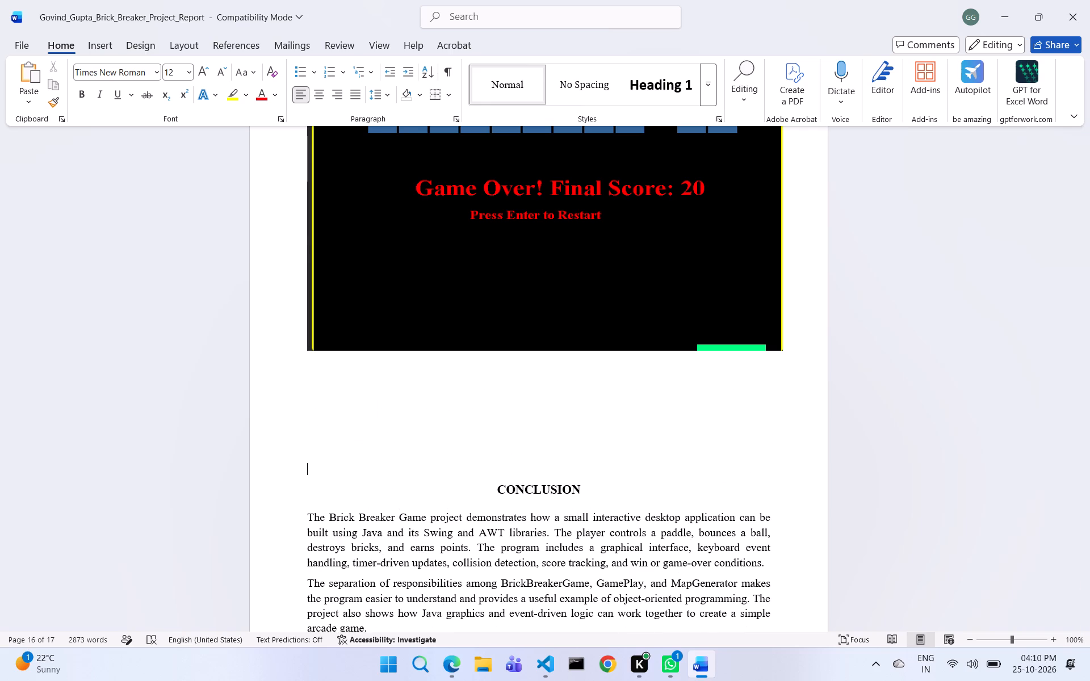
Remove four of the blank lines above the CONCLUSION heading so two remain beneath the game-over screenshot.
{"action": "scroll", "coordinate": [793, 354], "scroll_direction": "right", "scroll_amount": 2}
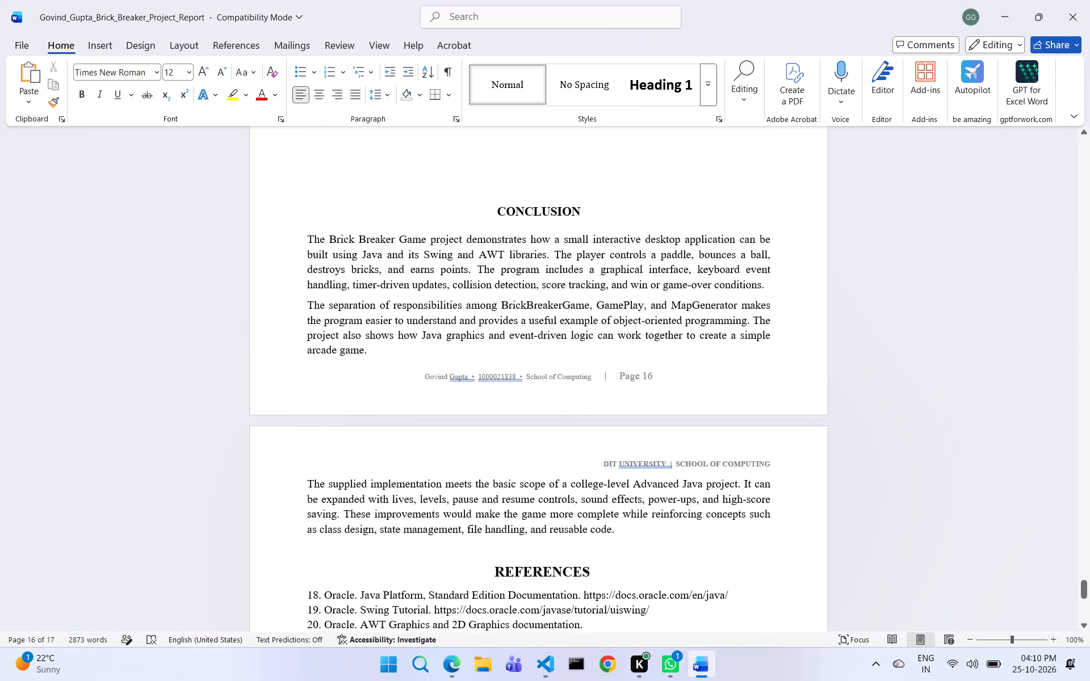
{"action": "scroll", "coordinate": [793, 354], "scroll_direction": "right", "scroll_amount": 1}
{"action": "key", "text": "BackSpace"}
{"action": "key", "text": "BackSpace"}
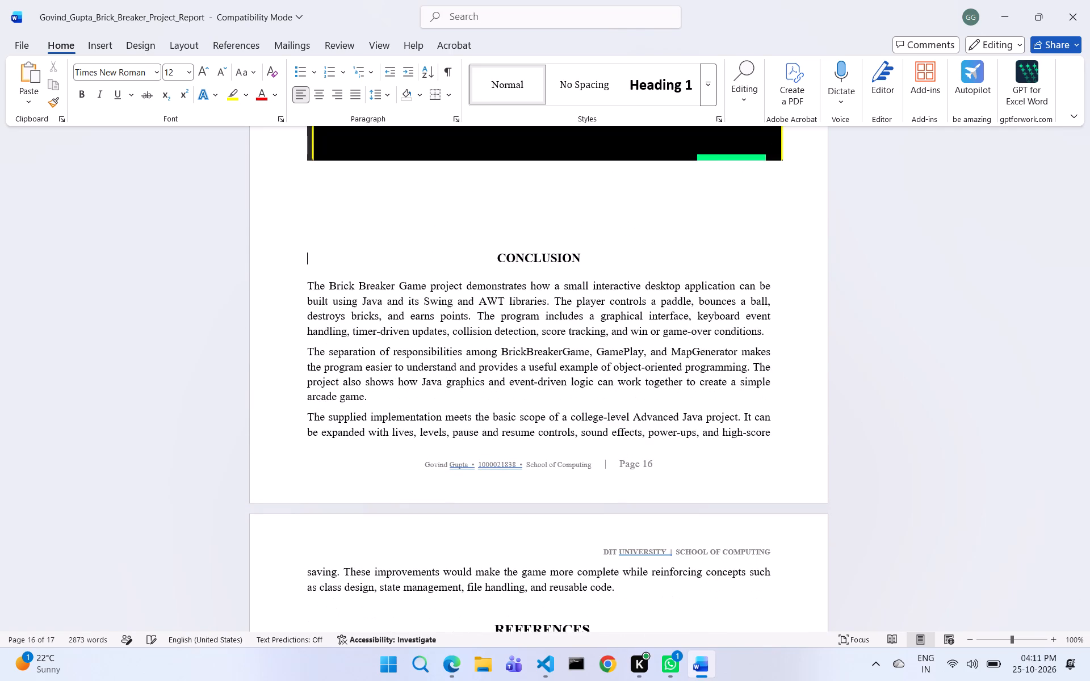
{"action": "key", "text": "BackSpace"}
{"action": "key", "text": "BackSpace"}
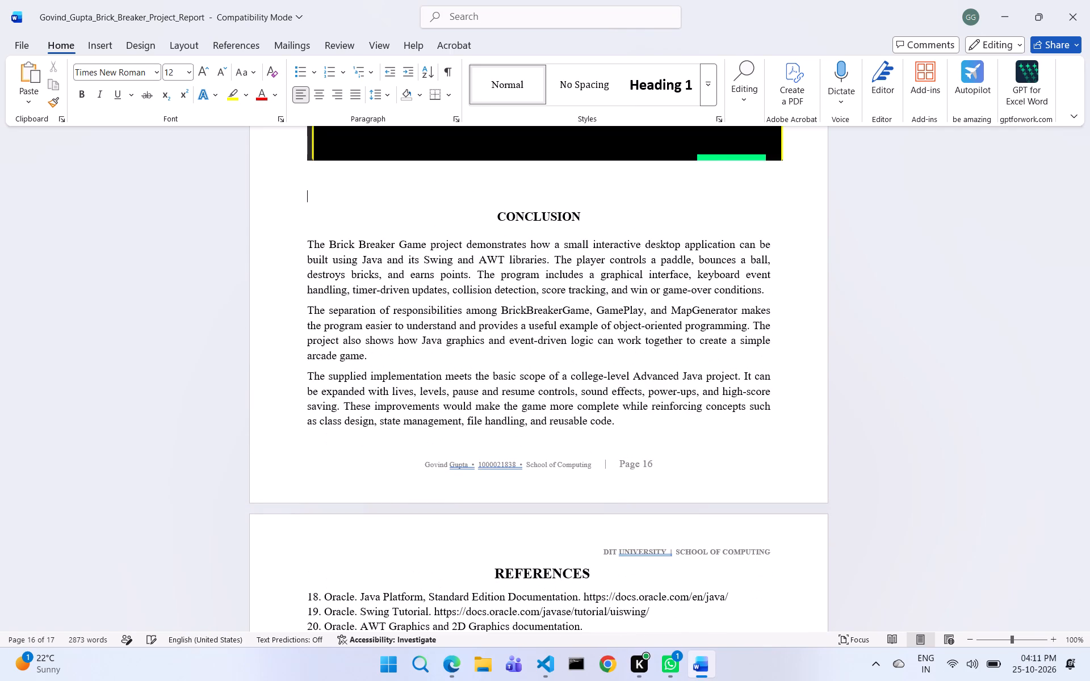
Review the layout of the report's final pages, from the game-over screenshot and CONCLUSION through REFERENCES.
{"action": "scroll", "coordinate": [793, 354], "scroll_direction": "down", "scroll_amount": 1}
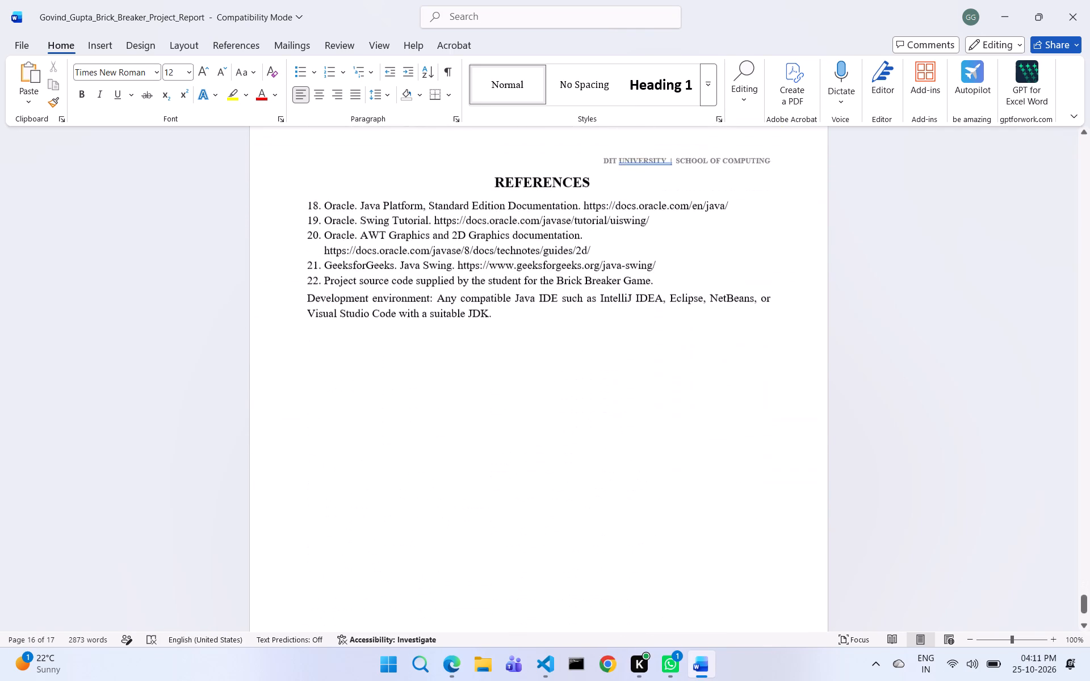
{"action": "scroll", "coordinate": [793, 354], "scroll_direction": "down", "scroll_amount": 1}
{"action": "scroll", "coordinate": [793, 354], "scroll_direction": "up", "scroll_amount": 1}
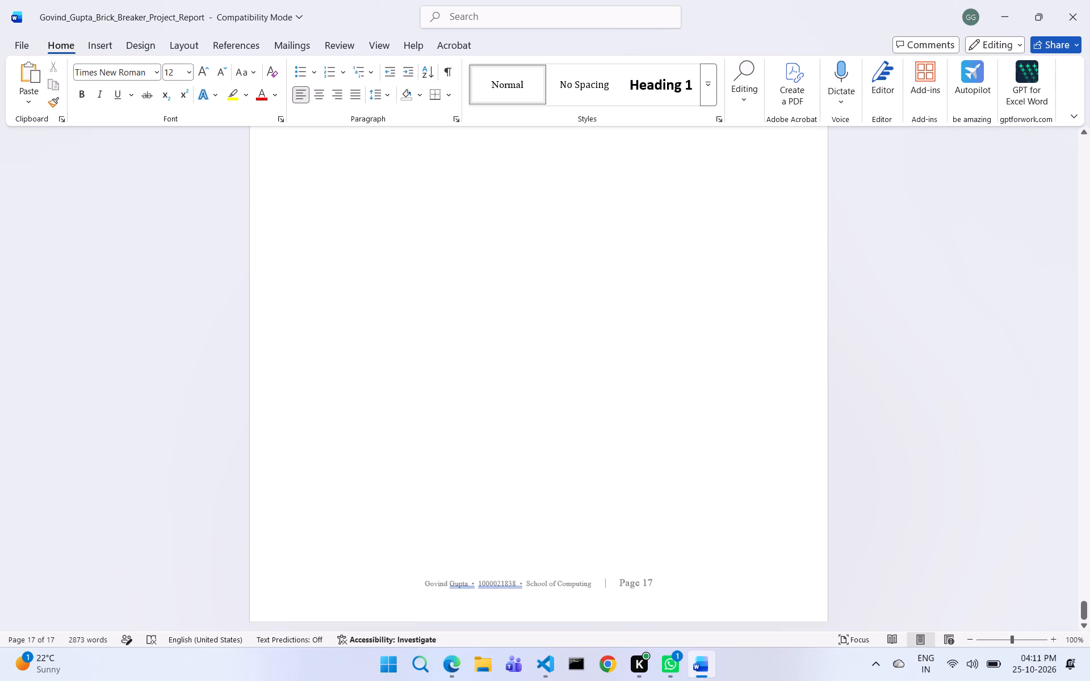
{"action": "scroll", "coordinate": [793, 354], "scroll_direction": "up", "scroll_amount": 3}
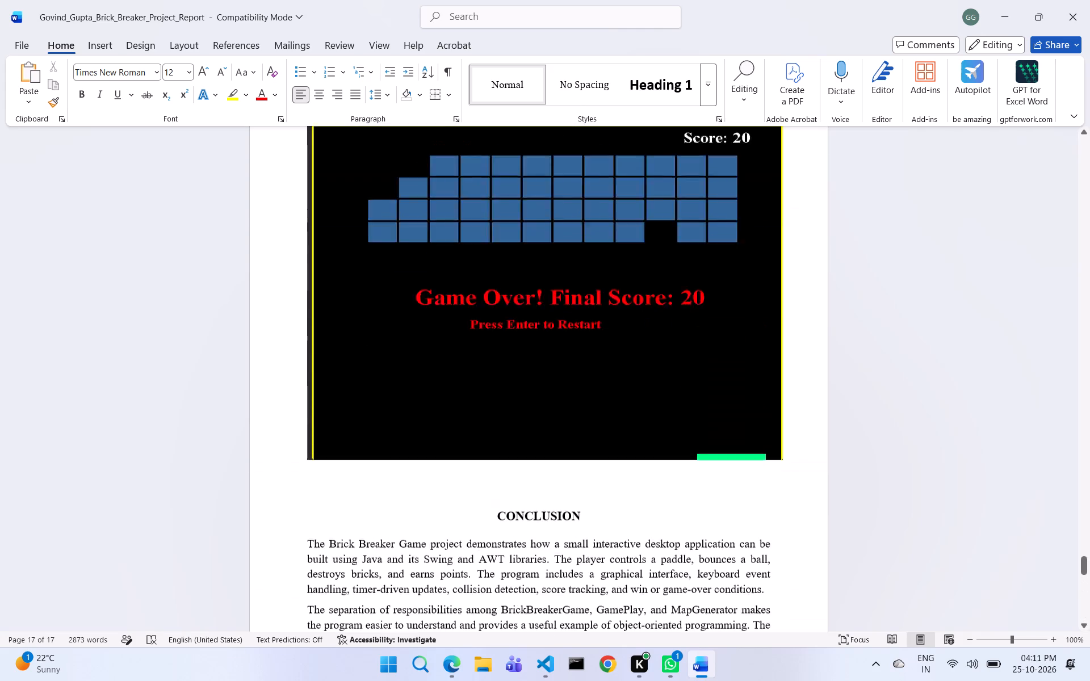
{"action": "scroll", "coordinate": [793, 354], "scroll_direction": "up", "scroll_amount": 1}
{"action": "scroll", "coordinate": [793, 354], "scroll_direction": "right", "scroll_amount": 2}
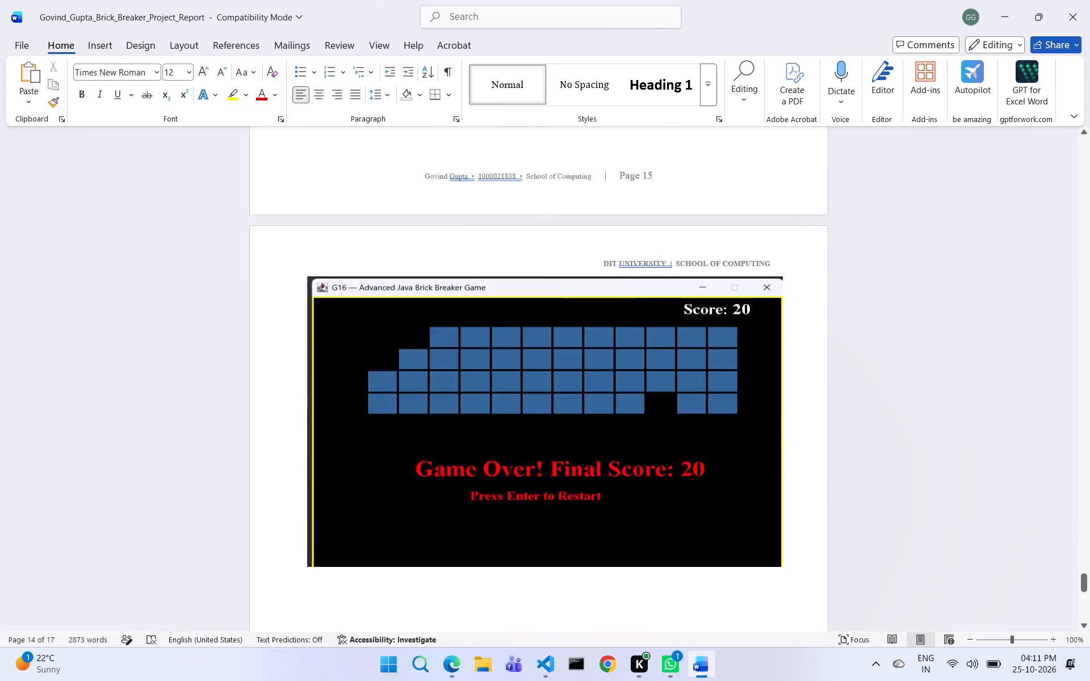
{"action": "scroll", "coordinate": [793, 354], "scroll_direction": "right", "scroll_amount": 2}
{"action": "scroll", "coordinate": [793, 354], "scroll_direction": "up", "scroll_amount": 1}
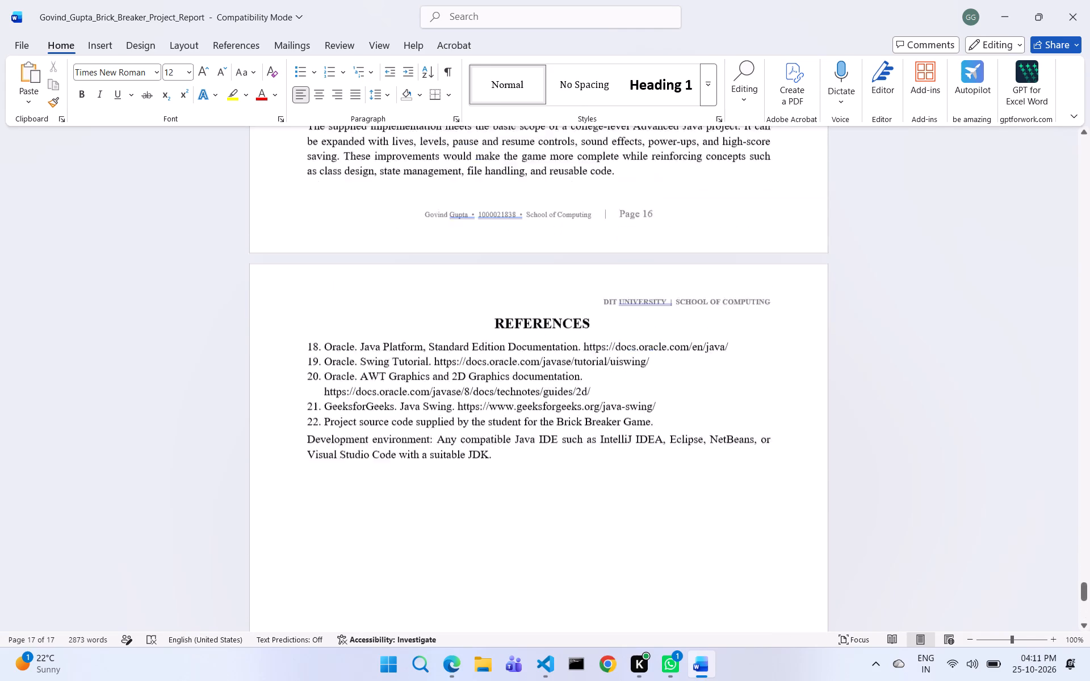
Add two blank, unbulleted lines between the last Future Enhancements bullet and the gameplay screenshot.
{"action": "scroll", "coordinate": [793, 354], "scroll_direction": "up", "scroll_amount": 1}
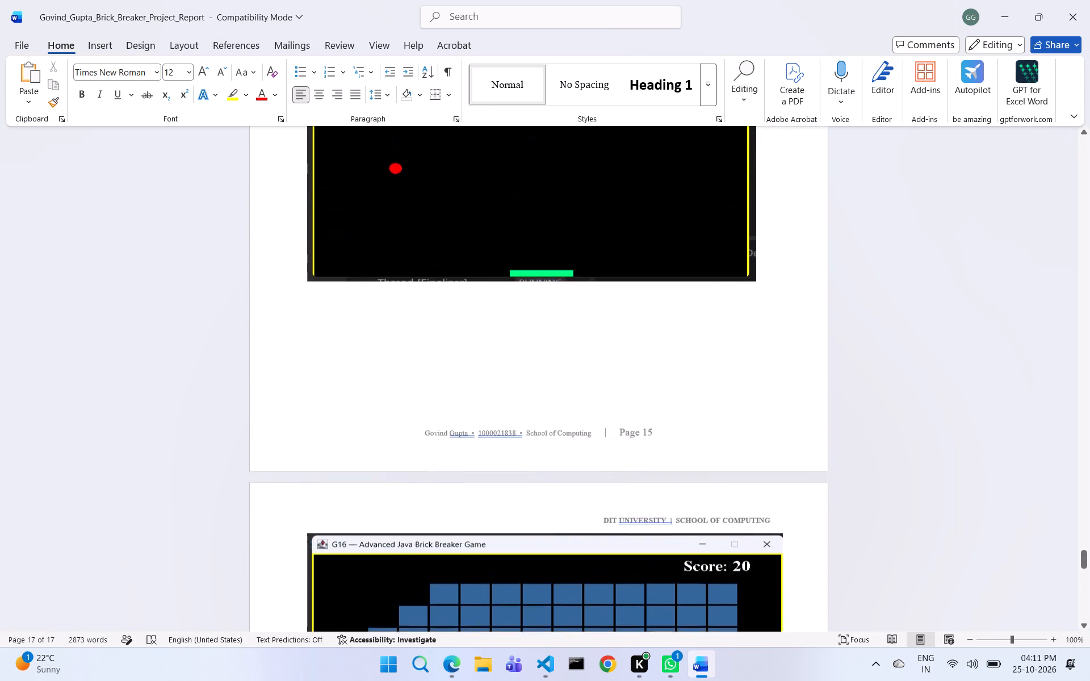
{"action": "scroll", "coordinate": [793, 354], "scroll_direction": "up", "scroll_amount": 1}
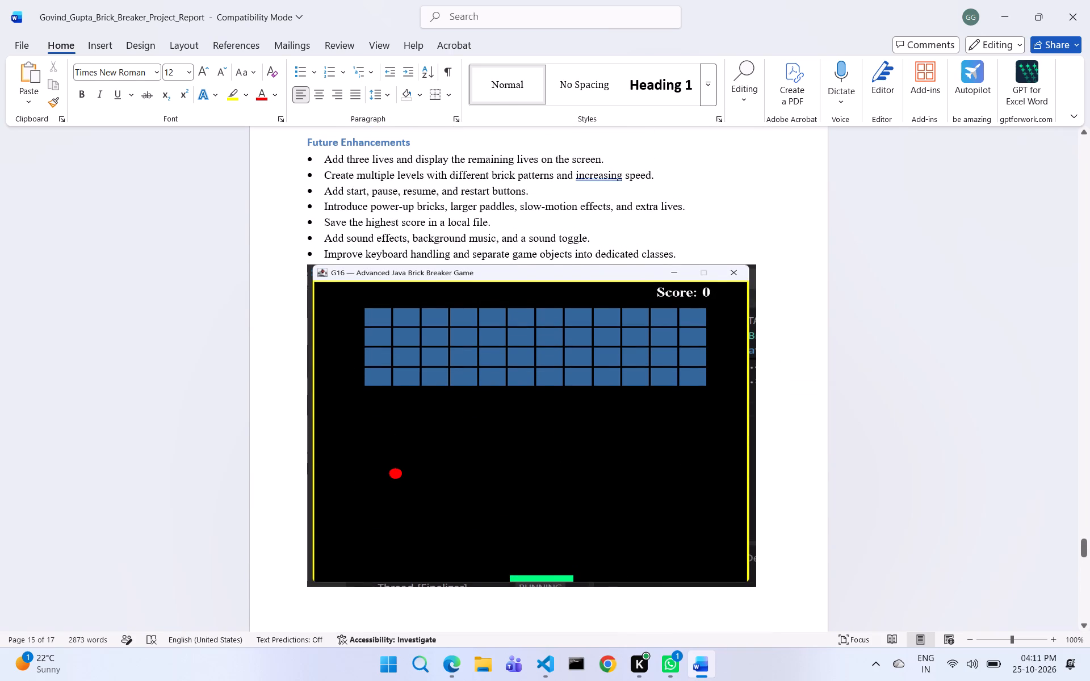
{"action": "left_click", "coordinate": [699, 258]}
{"action": "key", "text": "Return"}
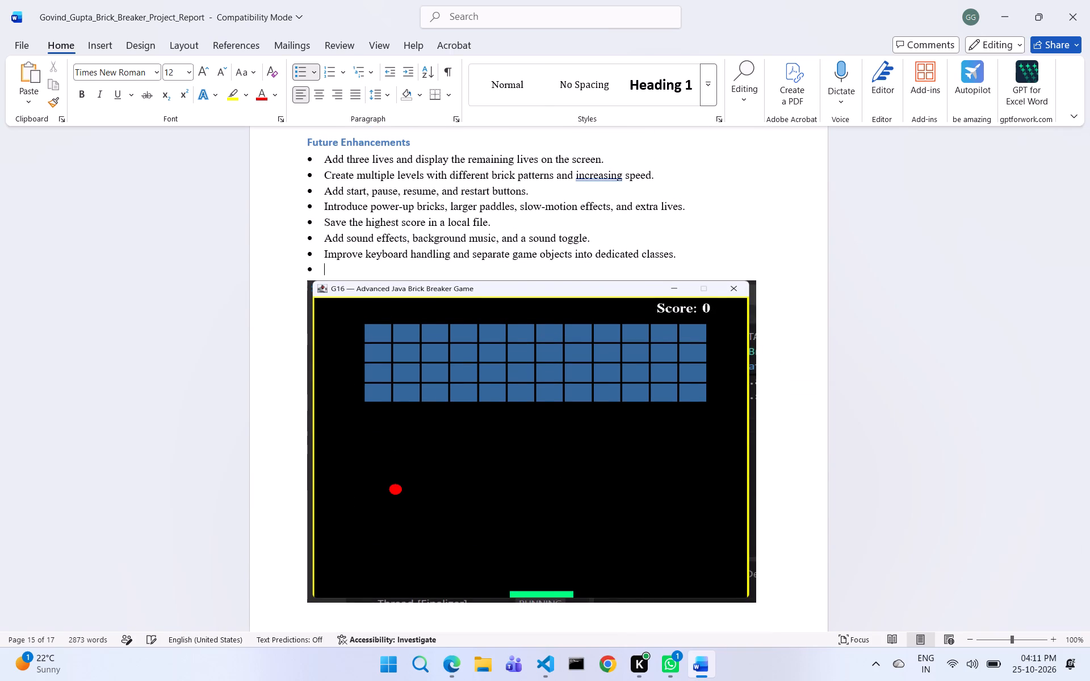
{"action": "key", "text": "BackSpace"}
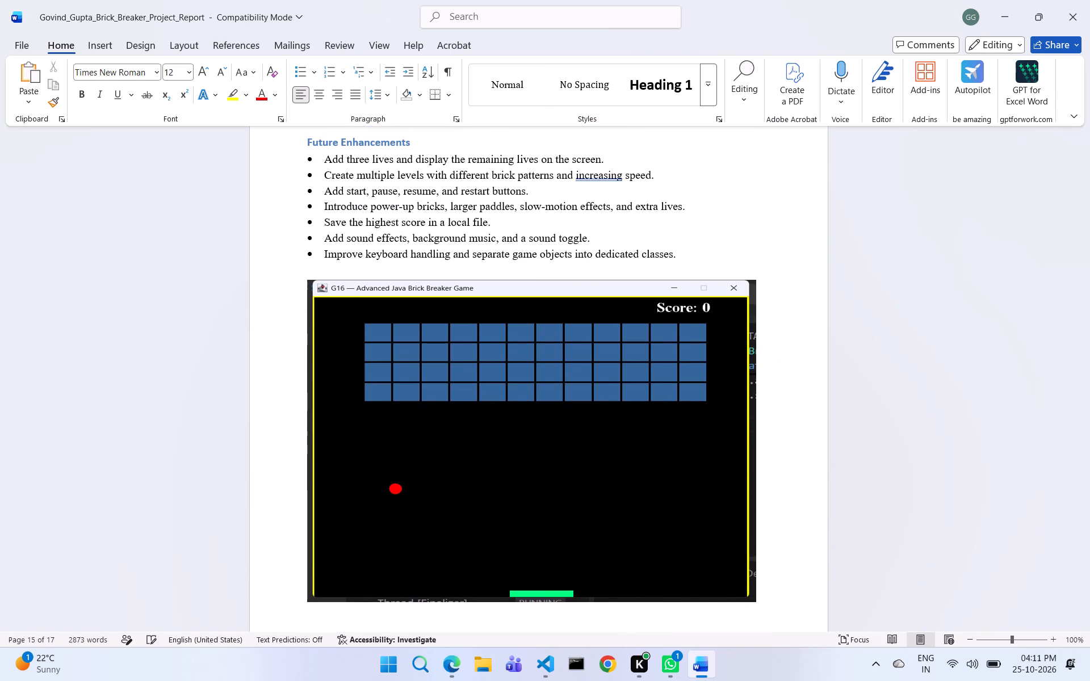
{"action": "key", "text": "Return"}
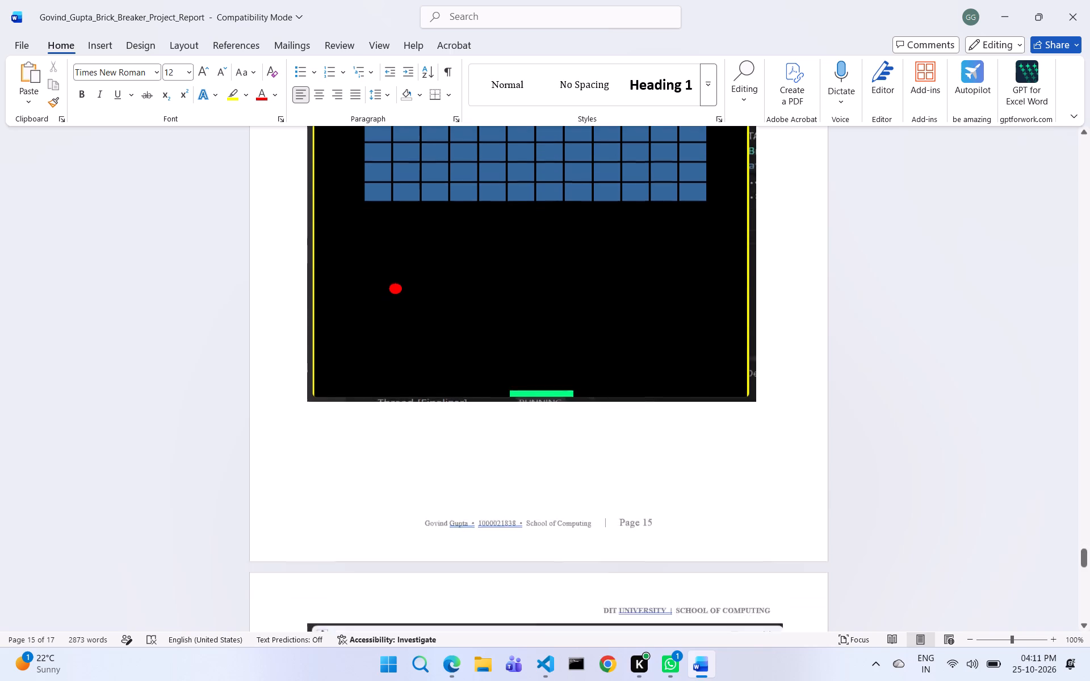
Set the font size of the SOURCE CODE heading to 13.
{"action": "scroll", "coordinate": [699, 258], "scroll_direction": "up", "scroll_amount": 1}
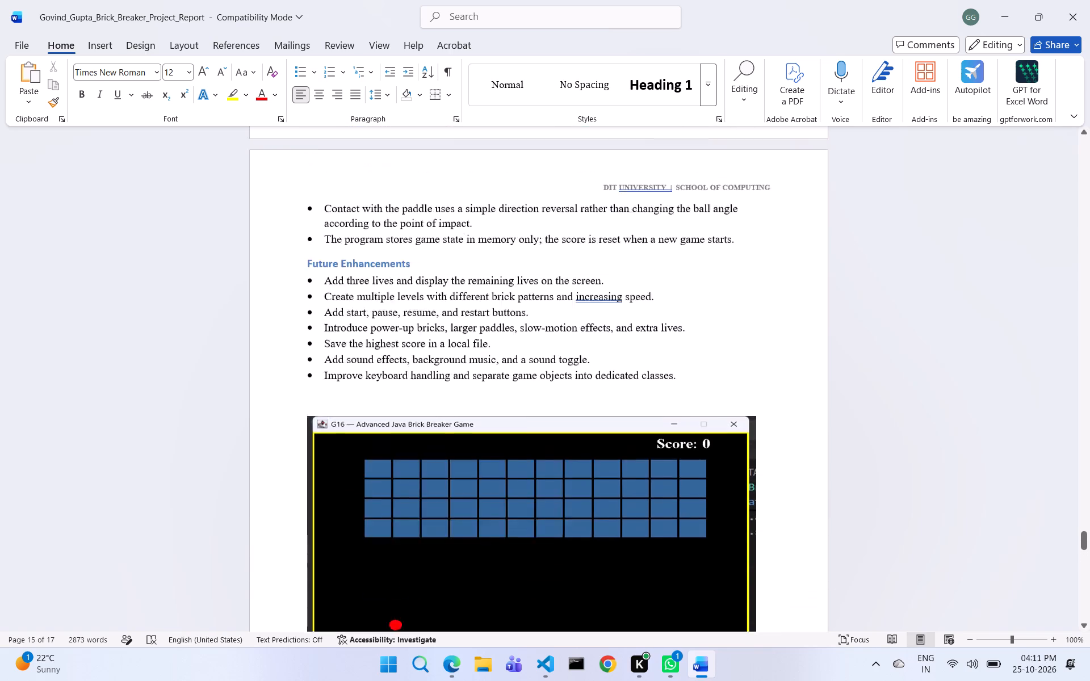
{"action": "scroll", "coordinate": [699, 258], "scroll_direction": "up", "scroll_amount": 2}
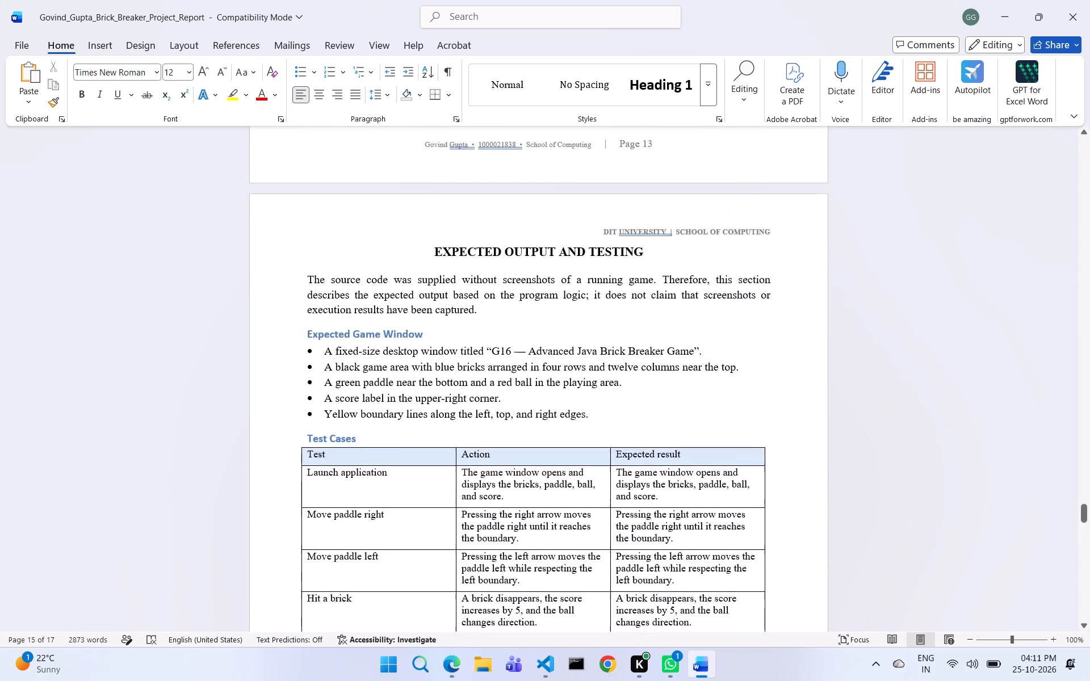
{"action": "scroll", "coordinate": [699, 258], "scroll_direction": "up", "scroll_amount": 2}
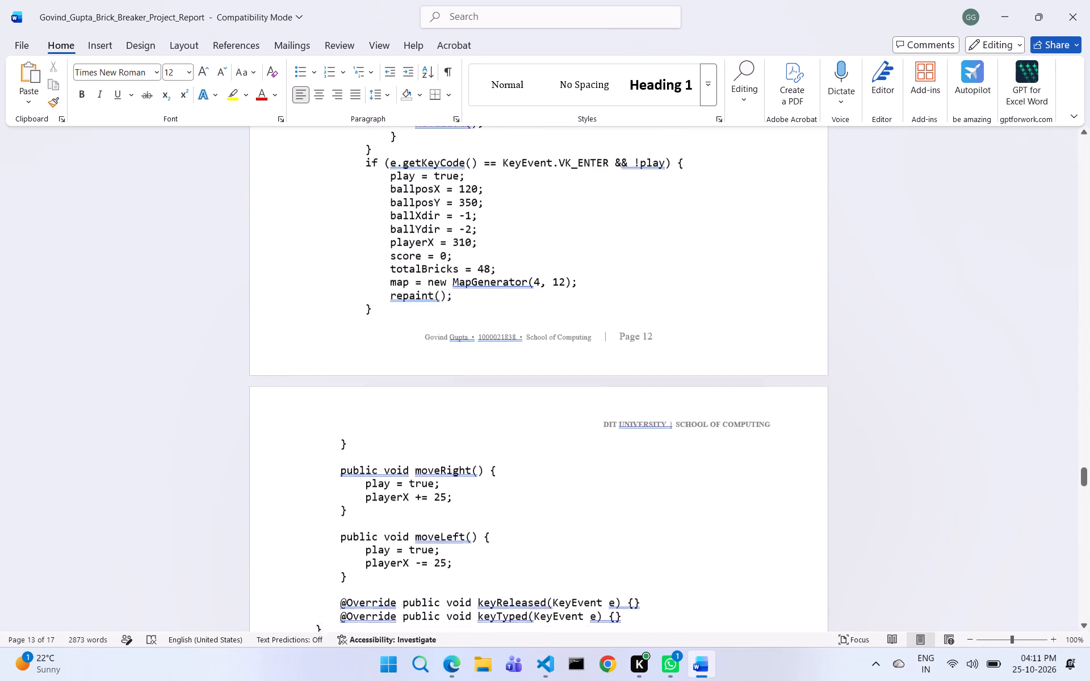
{"action": "scroll", "coordinate": [699, 258], "scroll_direction": "up", "scroll_amount": 2}
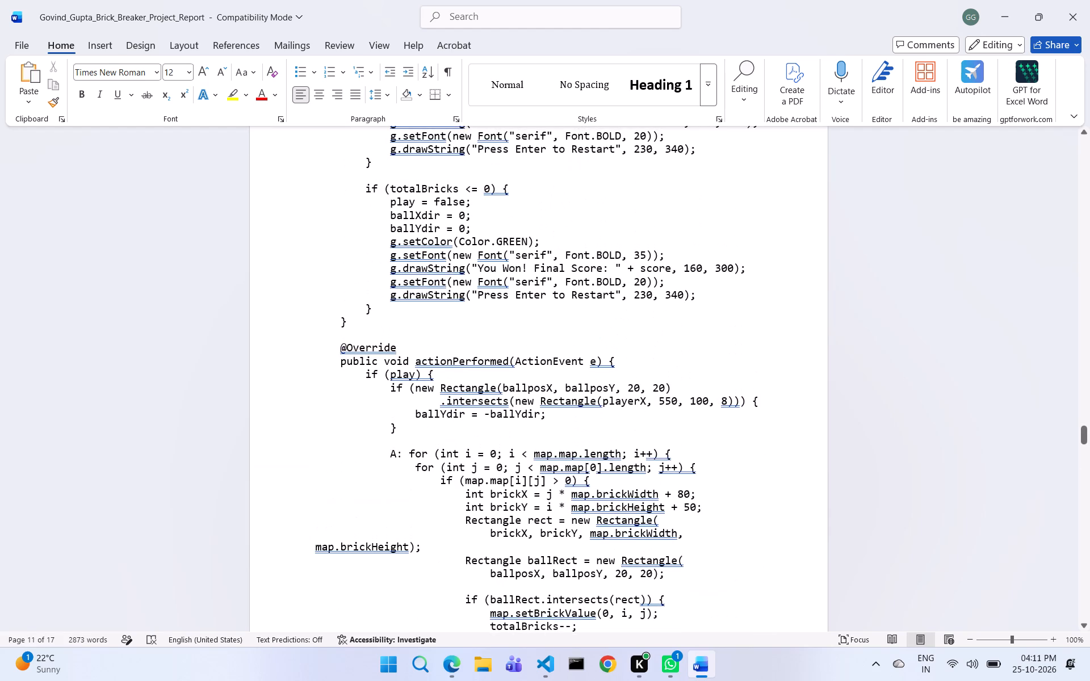
{"action": "scroll", "coordinate": [699, 258], "scroll_direction": "up", "scroll_amount": 1}
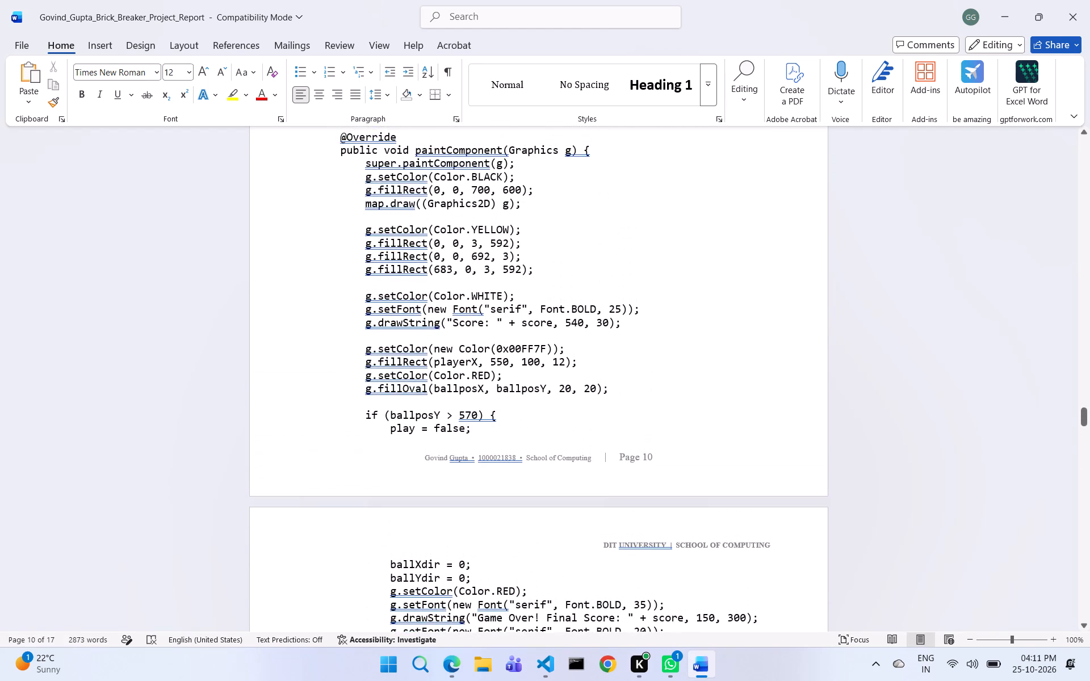
{"action": "scroll", "coordinate": [699, 258], "scroll_direction": "up", "scroll_amount": 1}
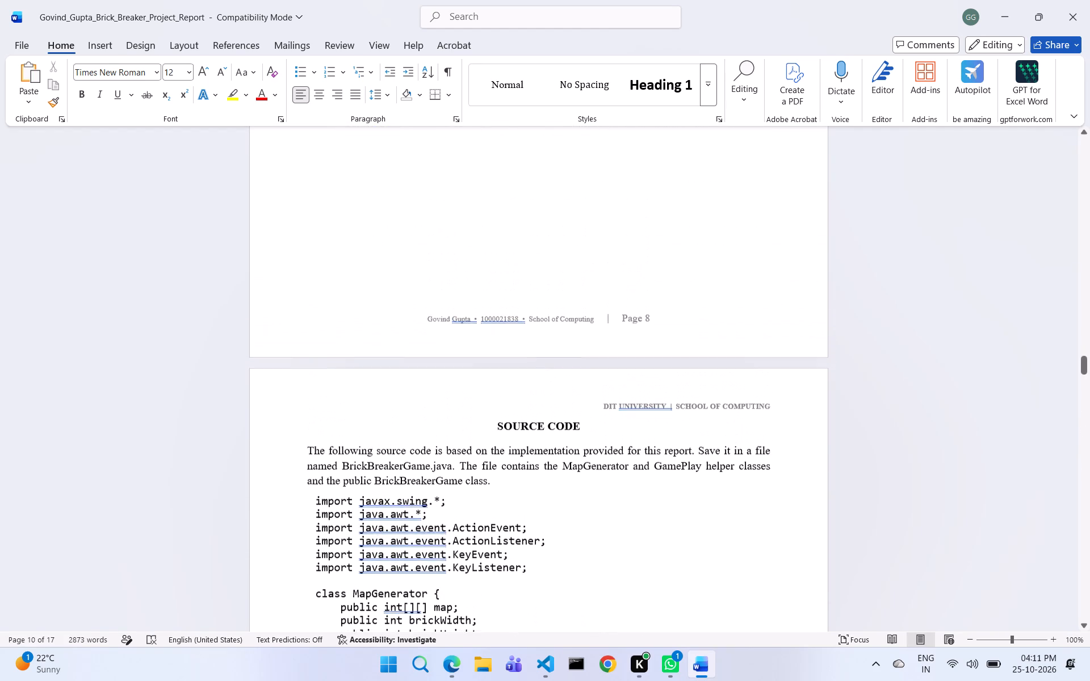
{"action": "left_click_drag", "start_coordinate": [592, 422], "coordinate": [509, 418]}
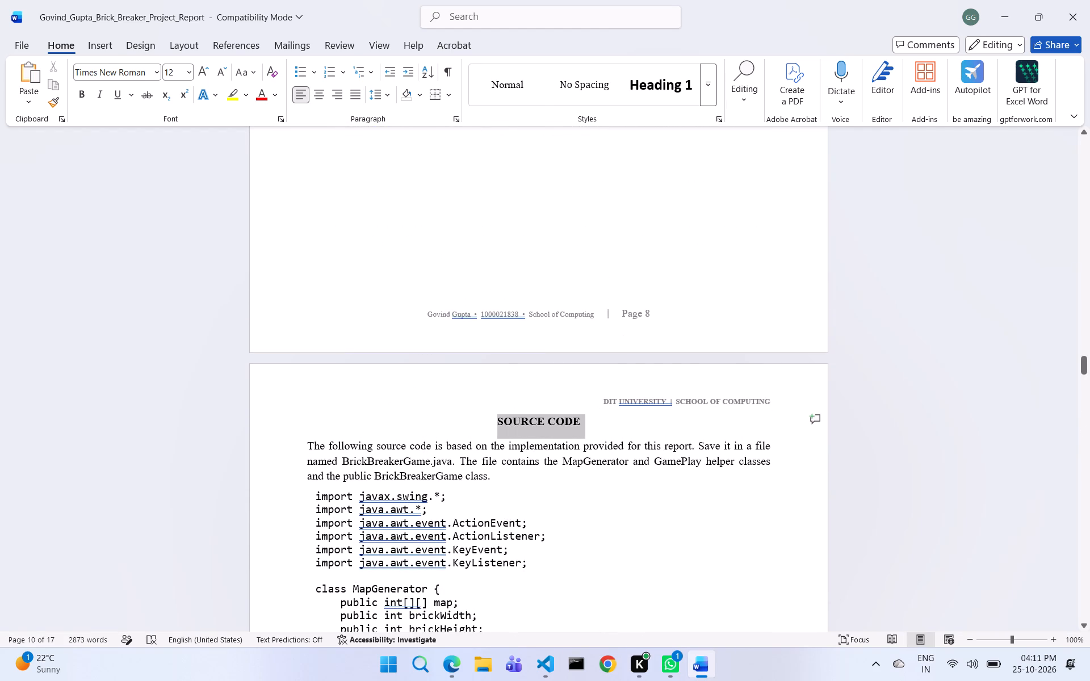
{"action": "left_click", "coordinate": [600, 372]}
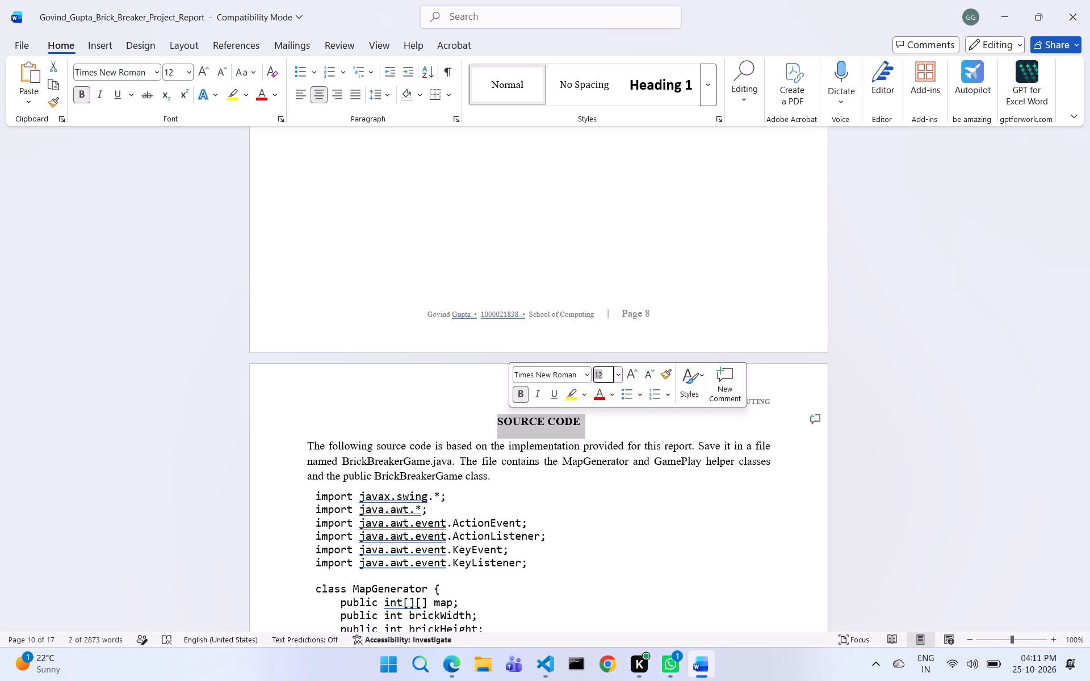
{"action": "type", "text": "13"}
{"action": "key", "text": "Return"}
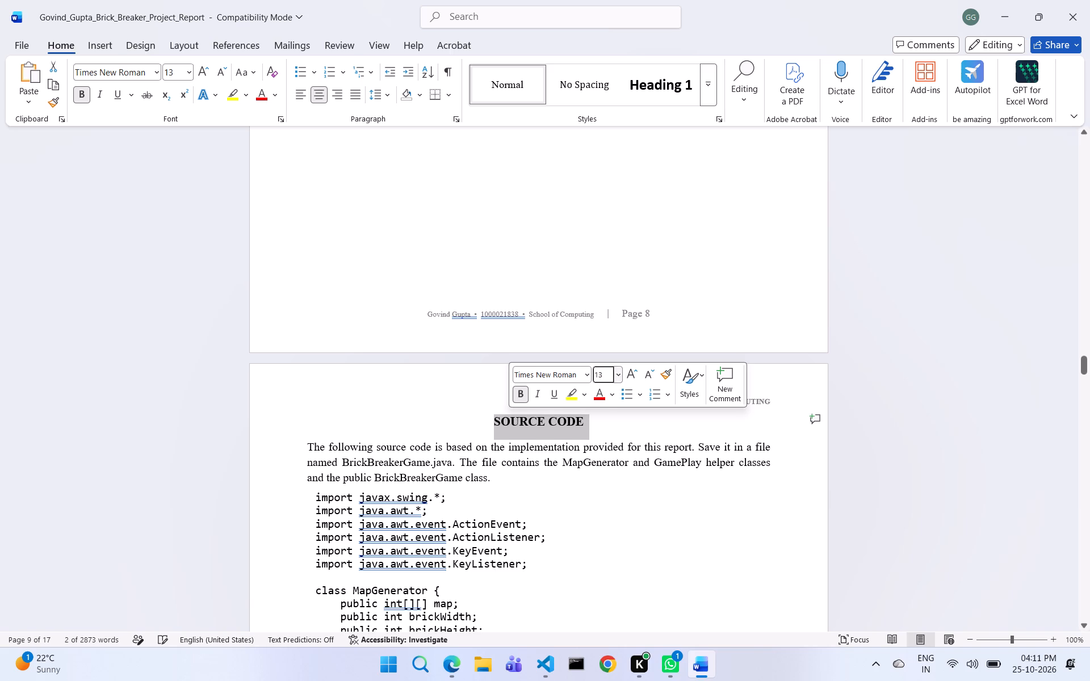
{"action": "left_click", "coordinate": [586, 222]}
Set the font size of the ALGORITHM AND GAME FLOW heading to 13.
{"action": "scroll", "coordinate": [585, 228], "scroll_direction": "up", "scroll_amount": 1}
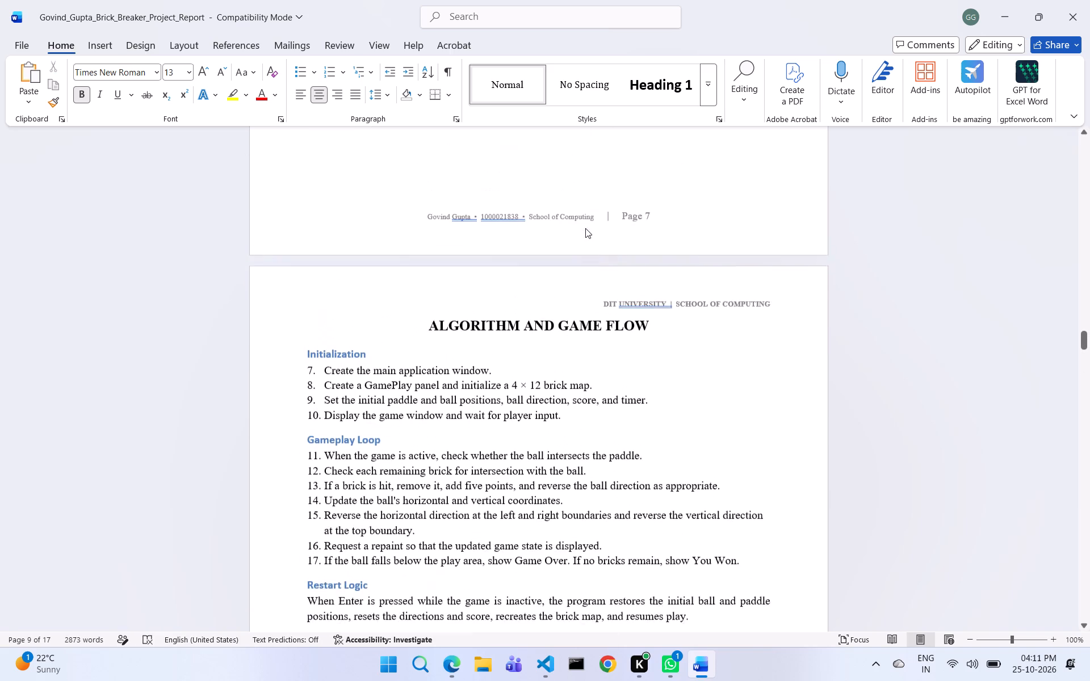
{"action": "scroll", "coordinate": [585, 228], "scroll_direction": "up", "scroll_amount": 1}
{"action": "left_click_drag", "start_coordinate": [665, 359], "coordinate": [458, 351]}
{"action": "left_click", "coordinate": [557, 310]}
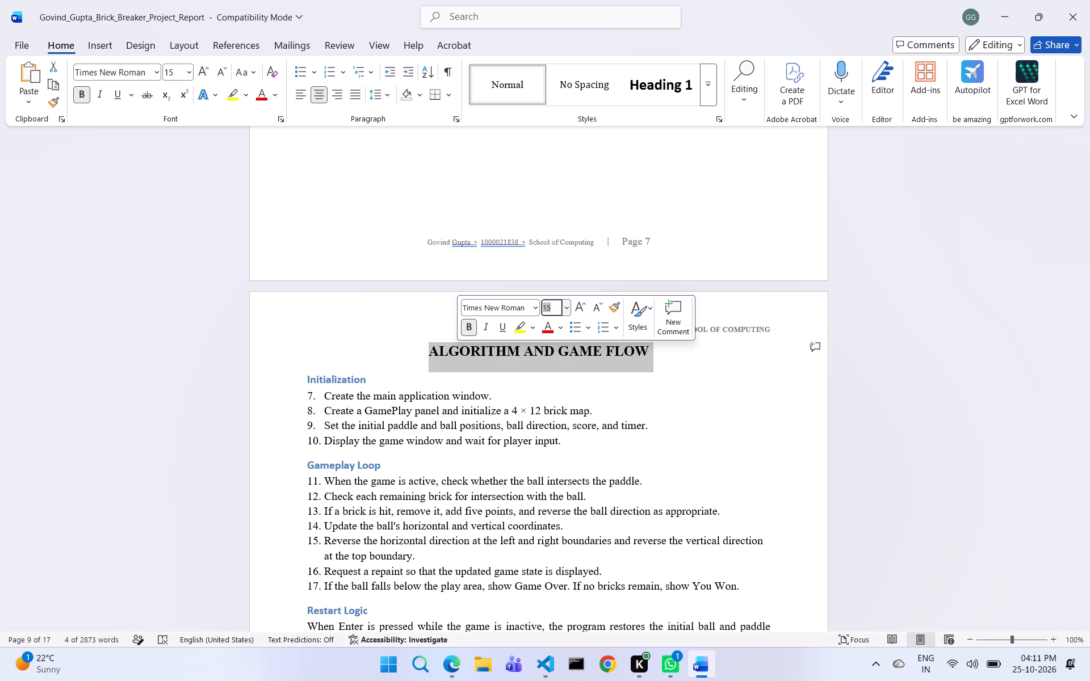
{"action": "type", "text": "13"}
{"action": "key", "text": "Return"}
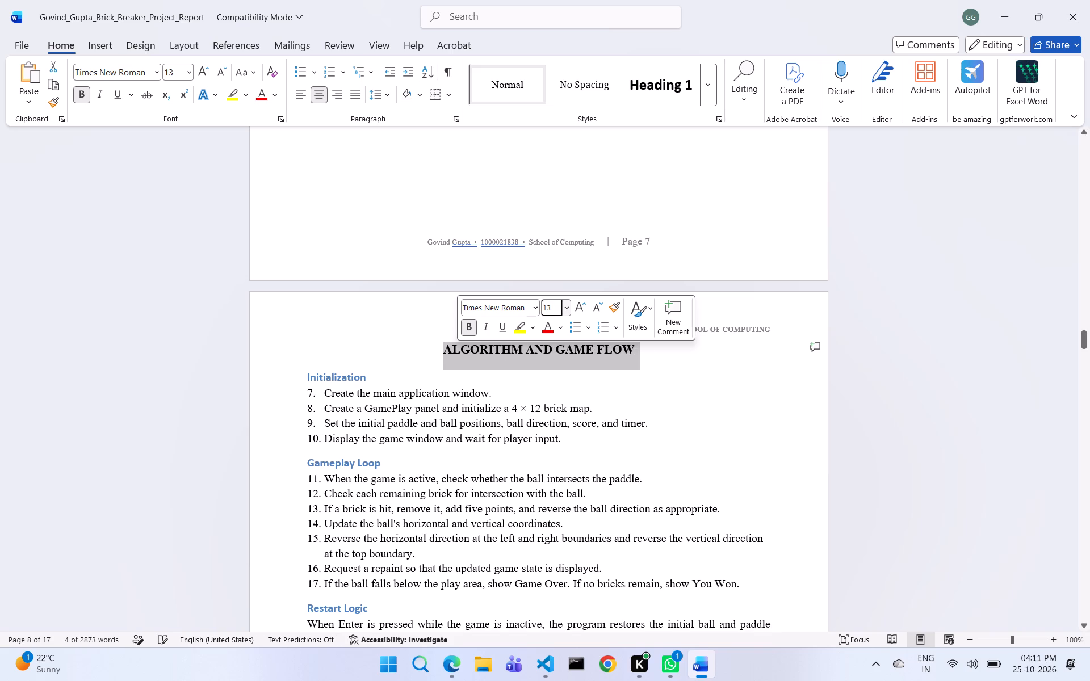
{"action": "left_click", "coordinate": [568, 228]}
Set the font size of the SYSTEM ARCHITECTURE heading to 13.
{"action": "scroll", "coordinate": [568, 228], "scroll_direction": "up", "scroll_amount": 1}
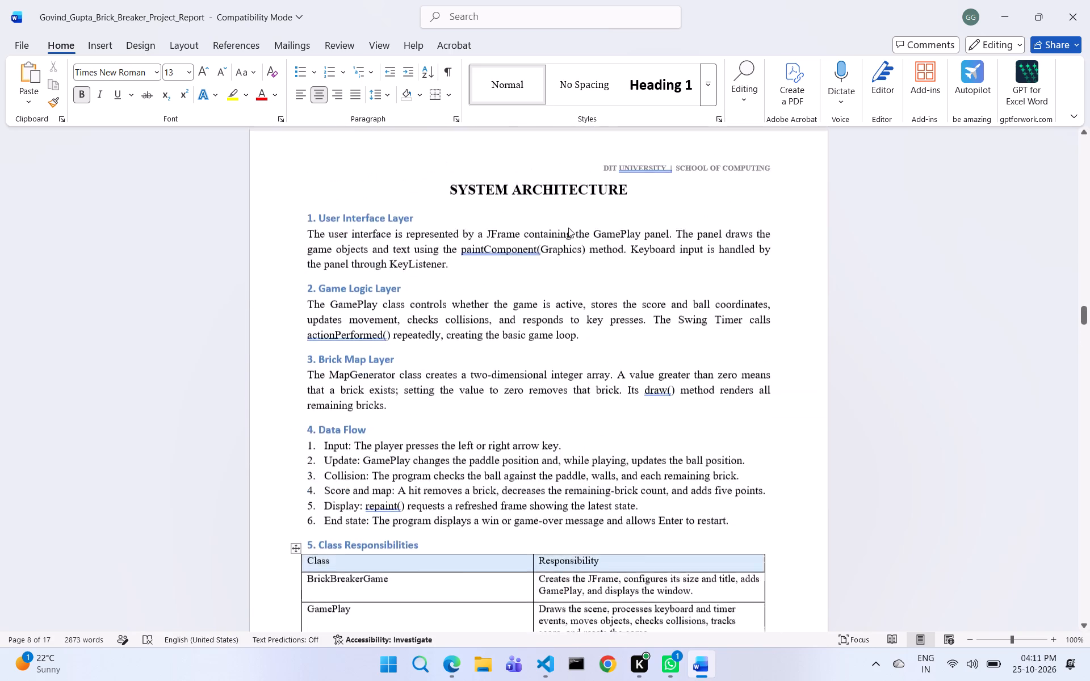
{"action": "scroll", "coordinate": [568, 228], "scroll_direction": "up", "scroll_amount": 1}
{"action": "left_click_drag", "start_coordinate": [632, 300], "coordinate": [478, 298]}
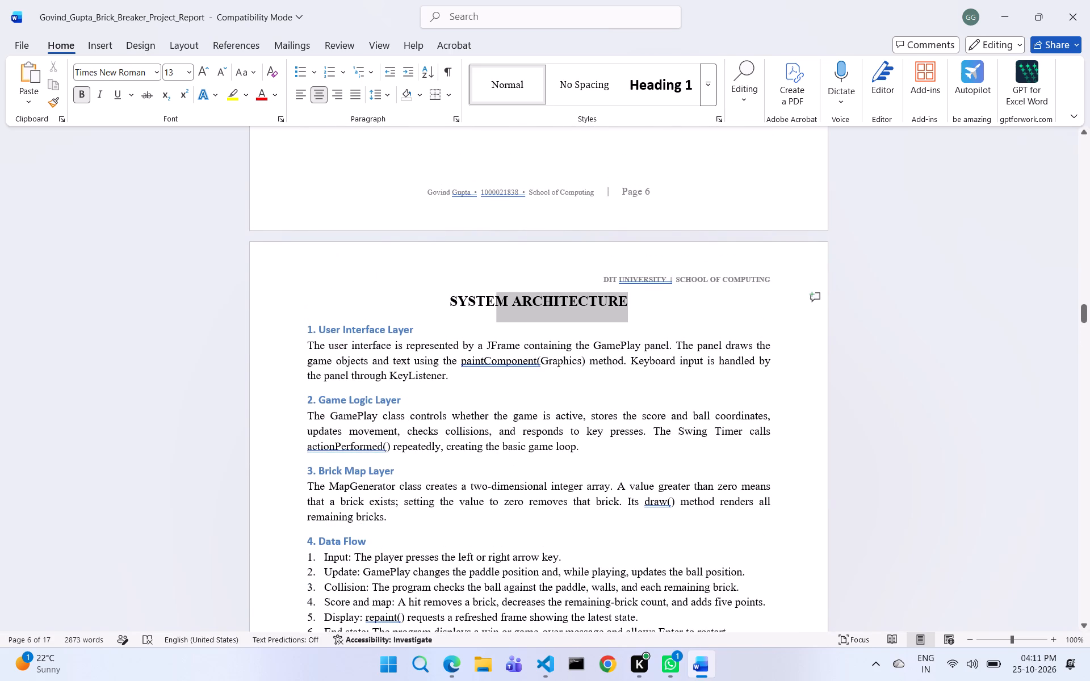
{"action": "left_click_drag", "start_coordinate": [478, 298], "coordinate": [440, 292]}
{"action": "left_click", "coordinate": [535, 249]}
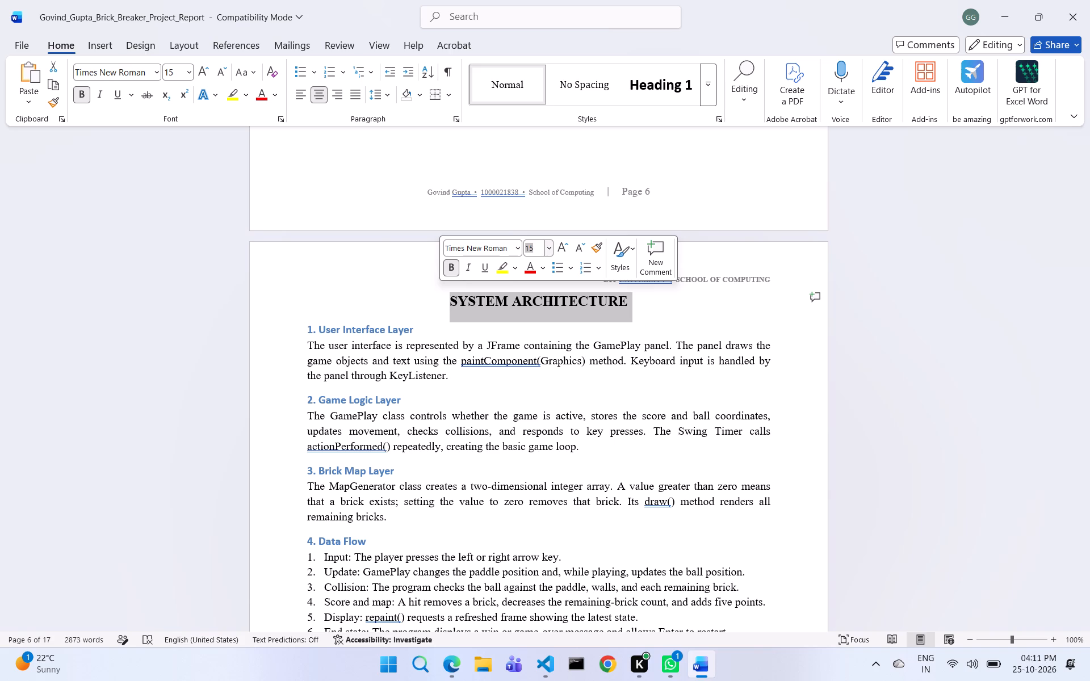
{"action": "type", "text": "13"}
{"action": "key", "text": "Return"}
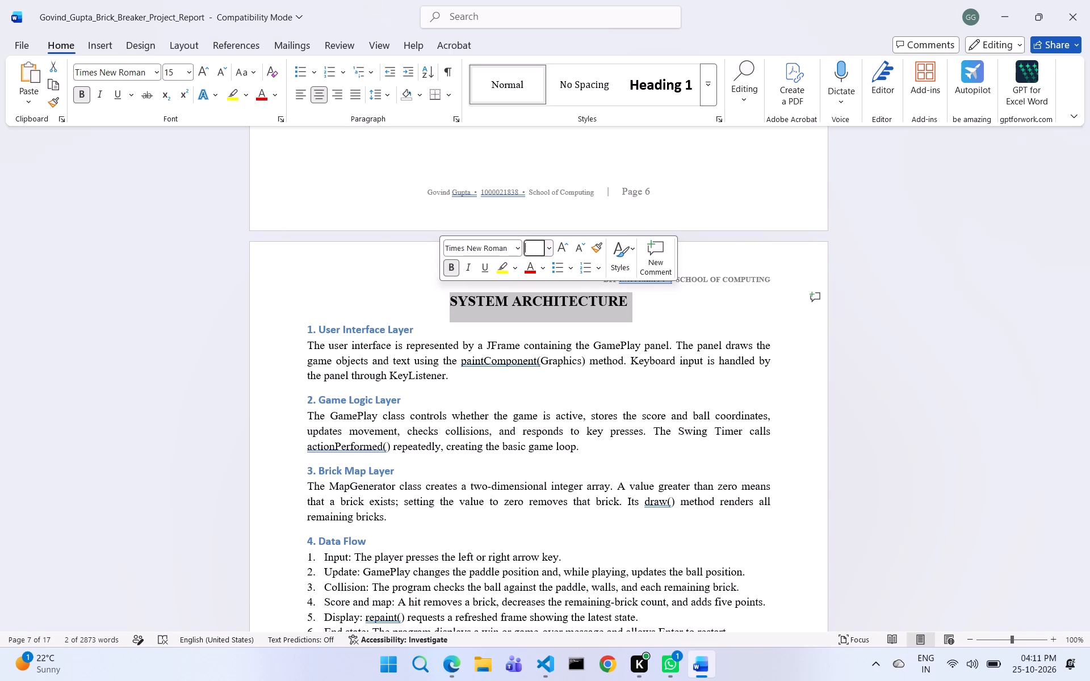
{"action": "left_click", "coordinate": [576, 207]}
Set the font size of the whole PROJECT FEATURES section, from its heading through 10. Object-Oriented Structure, to 12.
{"action": "scroll", "coordinate": [576, 207], "scroll_direction": "up", "scroll_amount": 1}
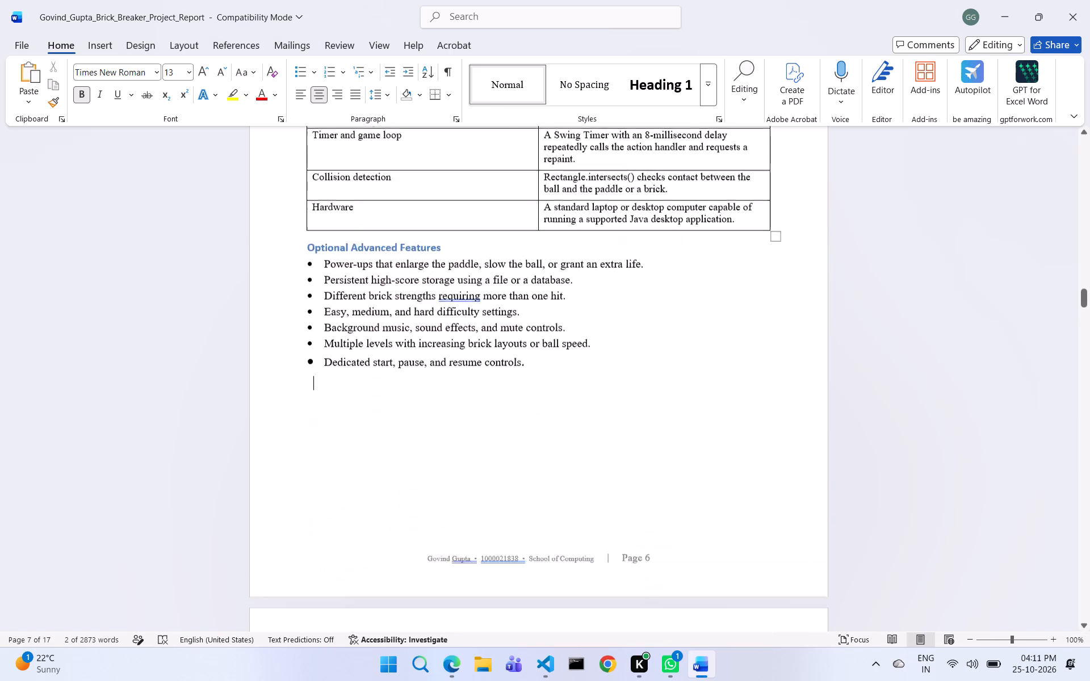
{"action": "scroll", "coordinate": [576, 207], "scroll_direction": "up", "scroll_amount": 2}
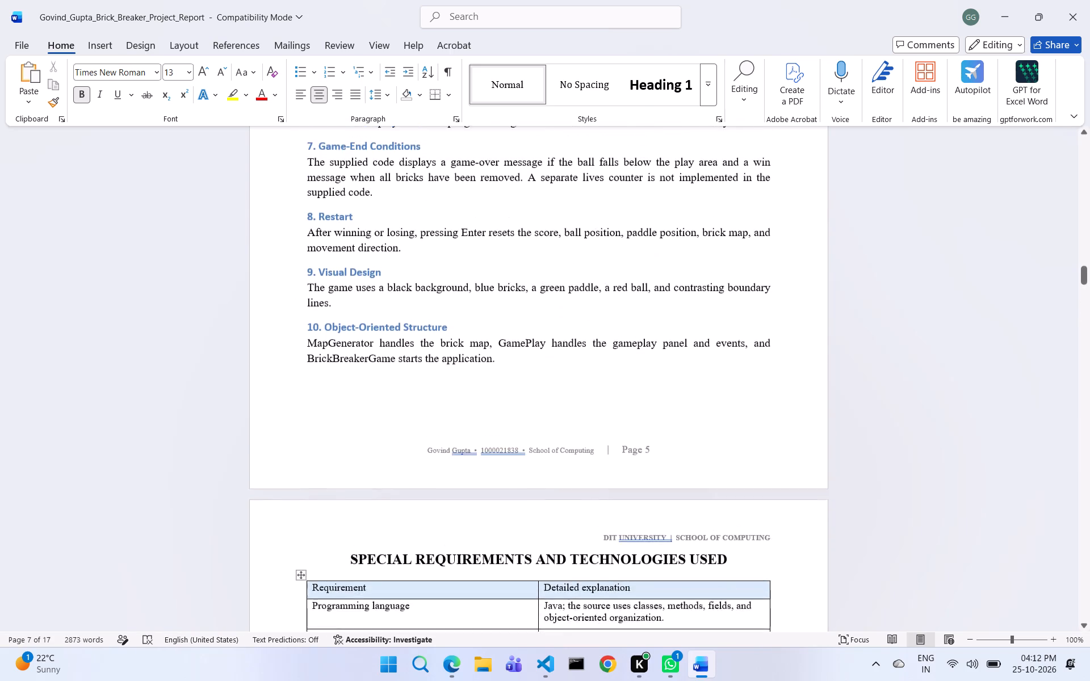
{"action": "scroll", "coordinate": [576, 207], "scroll_direction": "up", "scroll_amount": 2}
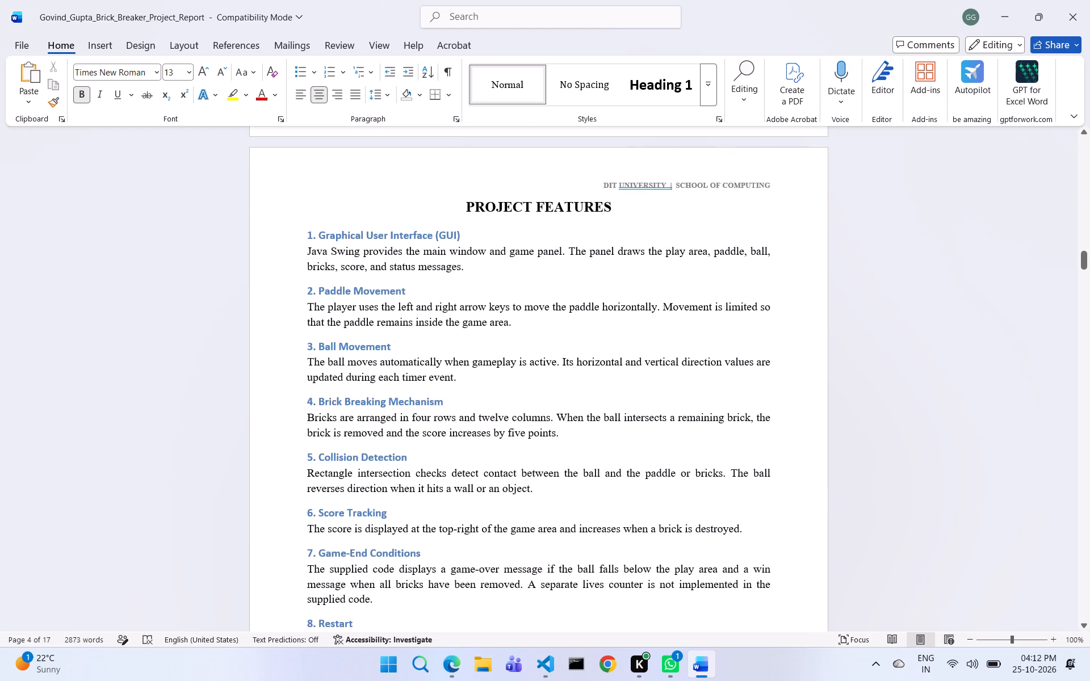
{"action": "left_click_drag", "start_coordinate": [315, 228], "coordinate": [473, 579]}
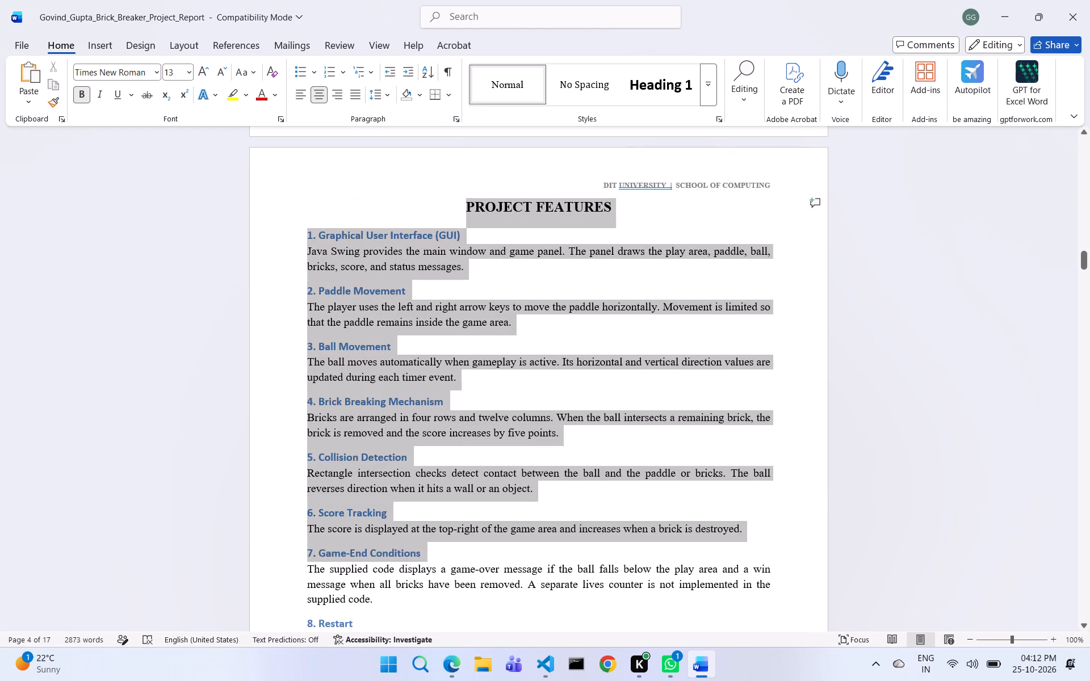
{"action": "left_click_drag", "start_coordinate": [473, 579], "coordinate": [548, 275]}
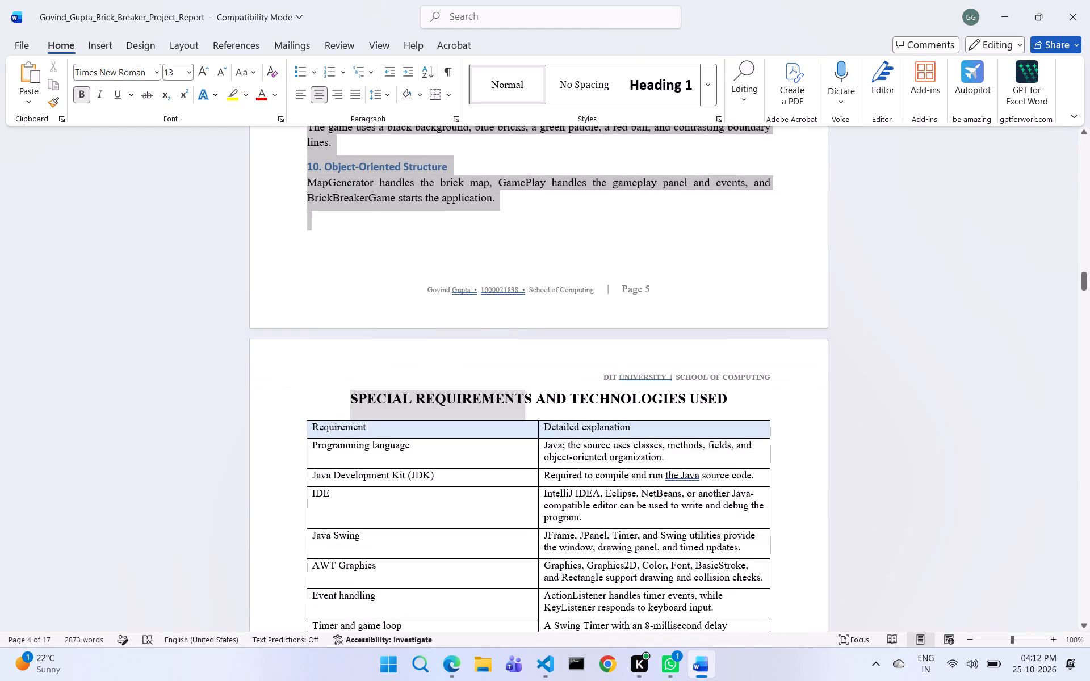
{"action": "left_click_drag", "start_coordinate": [548, 275], "coordinate": [560, 264]}
{"action": "left_click", "coordinate": [659, 216]}
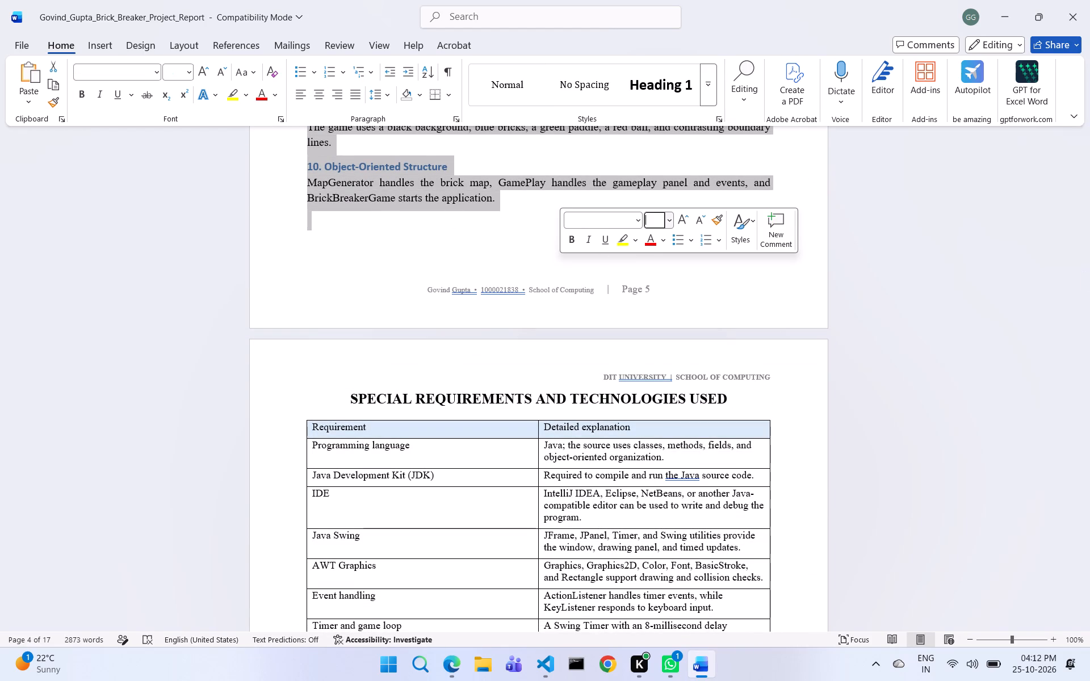
{"action": "type", "text": "12"}
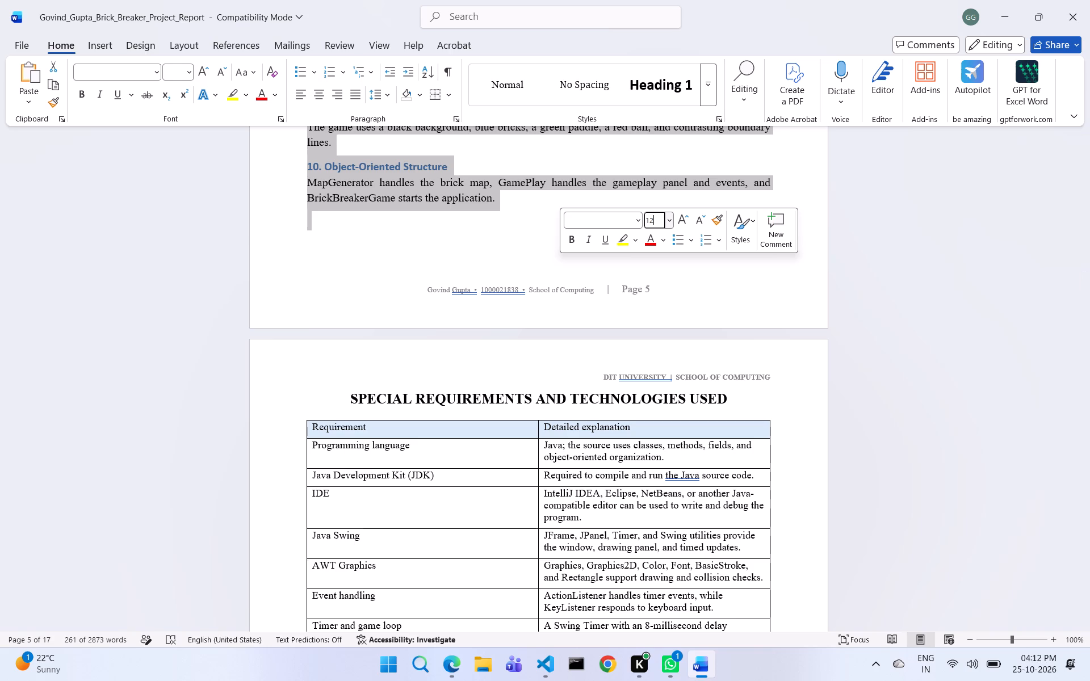
{"action": "key", "text": "Return"}
{"action": "right_click", "coordinate": [504, 201]}
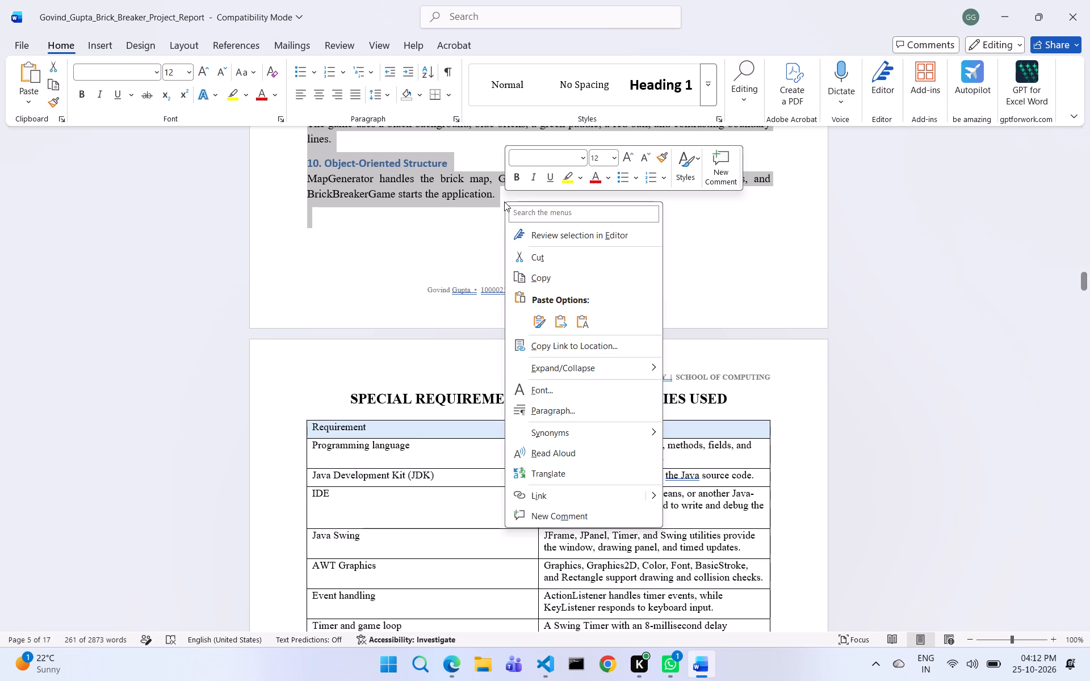
Set the font size of the PROJECT FEATURES heading to 13.
{"action": "scroll", "coordinate": [504, 201], "scroll_direction": "up", "scroll_amount": 1}
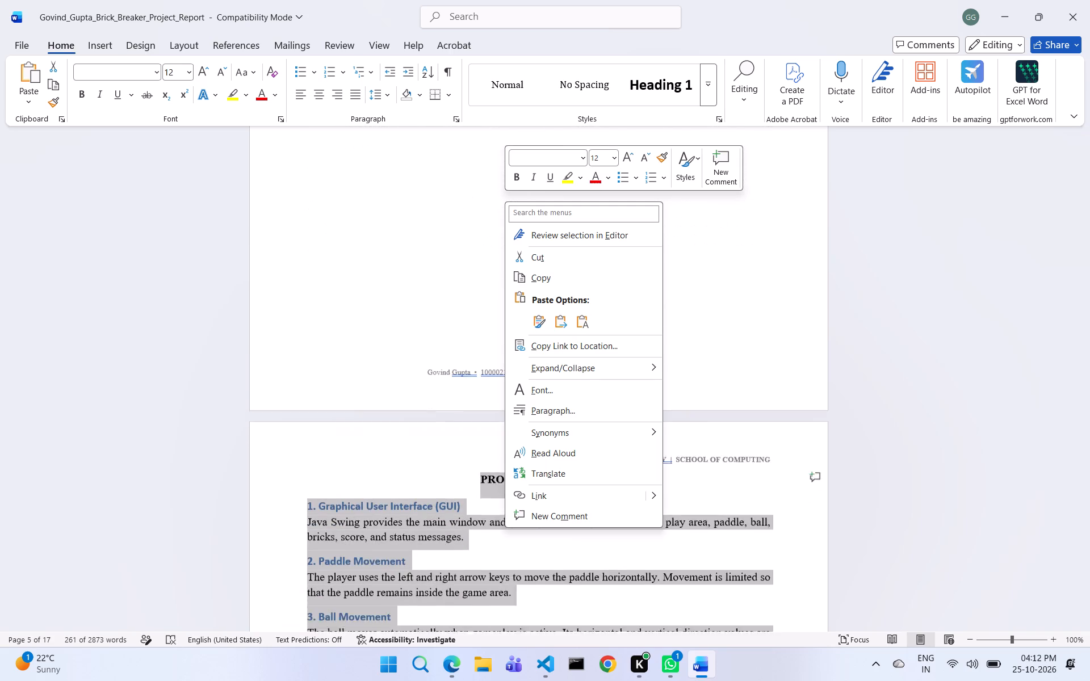
{"action": "scroll", "coordinate": [504, 201], "scroll_direction": "up", "scroll_amount": 1}
{"action": "left_click", "coordinate": [425, 375]}
{"action": "left_click", "coordinate": [617, 413]}
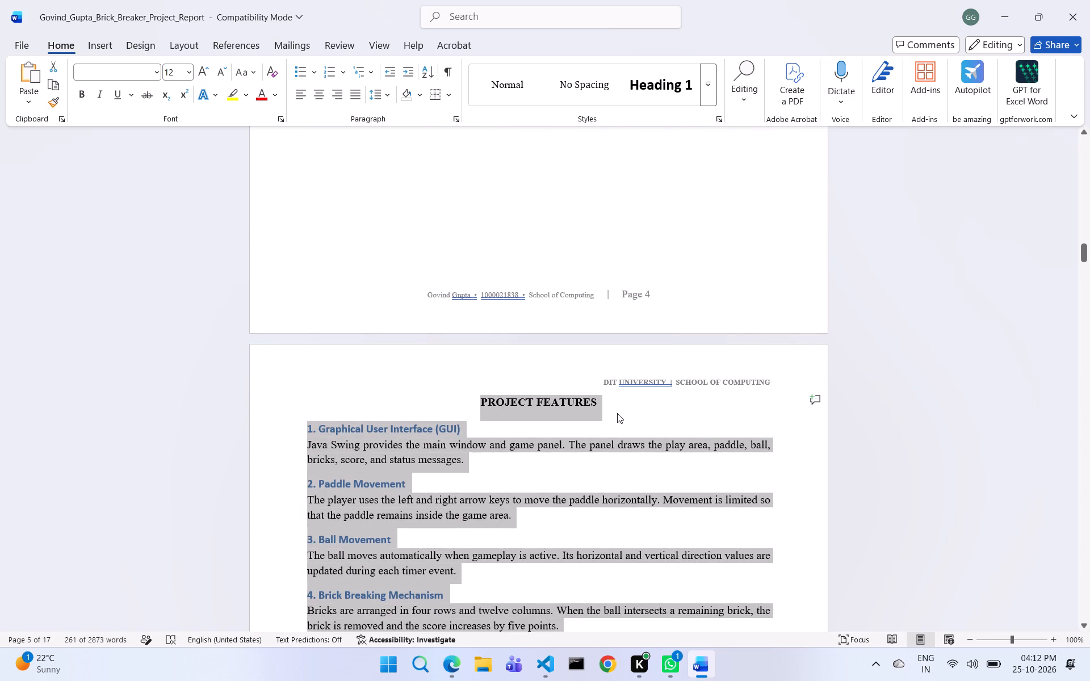
{"action": "left_click_drag", "start_coordinate": [617, 413], "coordinate": [458, 406]}
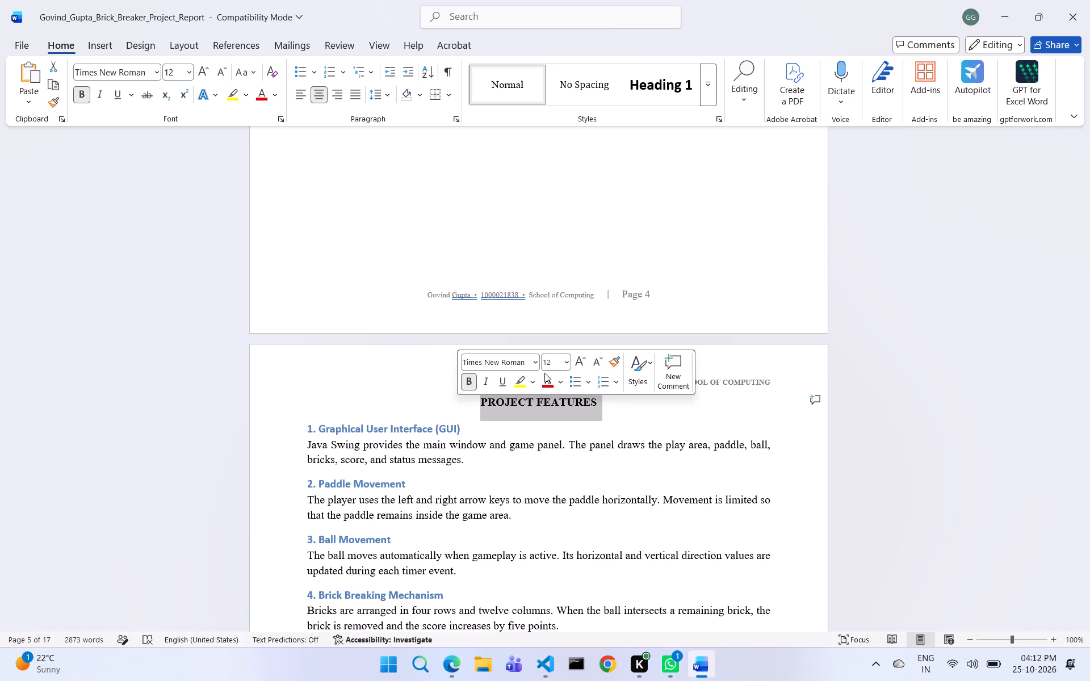
{"action": "left_click", "coordinate": [556, 361]}
{"action": "type", "text": "13"}
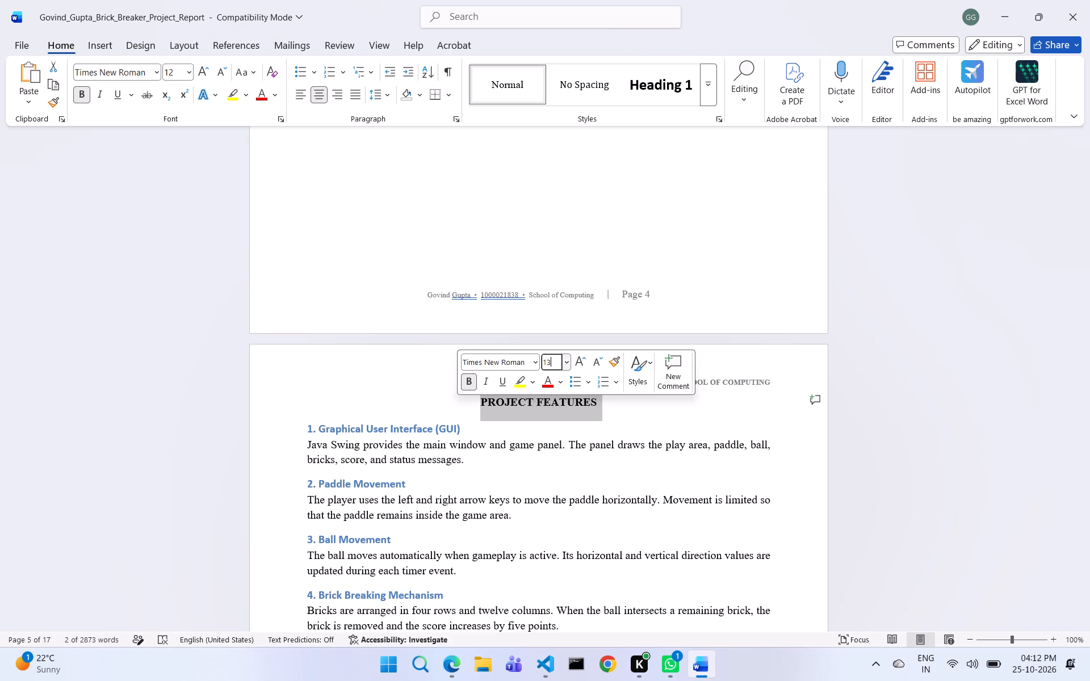
{"action": "key", "text": "Return"}
{"action": "left_click", "coordinate": [551, 303]}
Set the font size of the whole OBJECTIVE section, including its heading, bullets and closing paragraph, to 12.
{"action": "scroll", "coordinate": [551, 303], "scroll_direction": "up", "scroll_amount": 1}
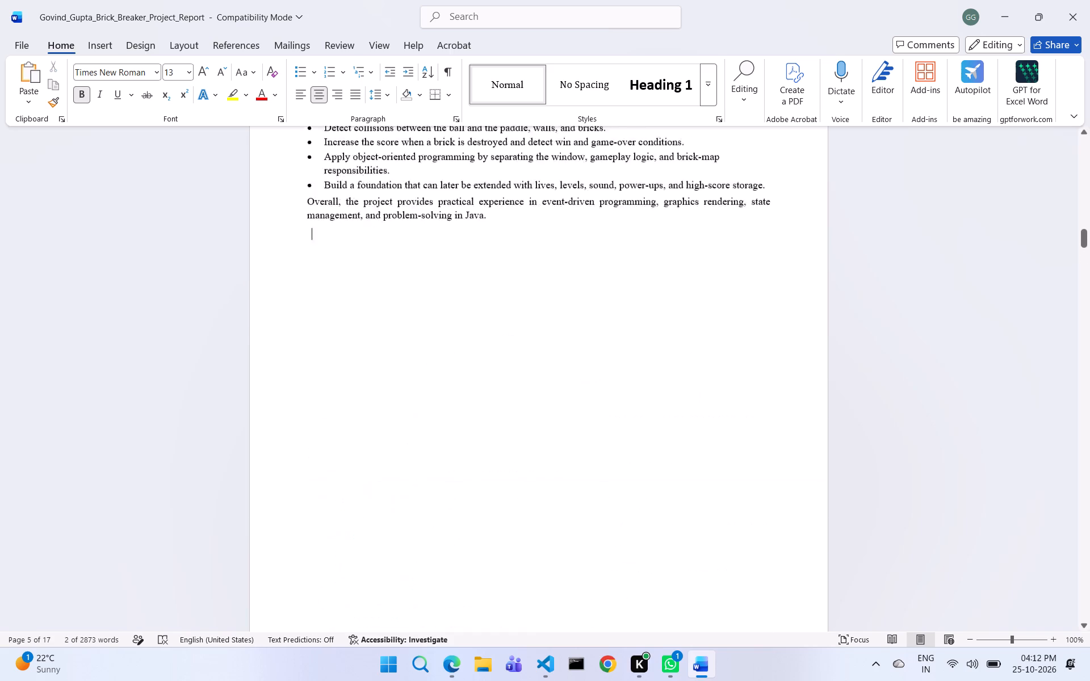
{"action": "scroll", "coordinate": [551, 303], "scroll_direction": "up", "scroll_amount": 1}
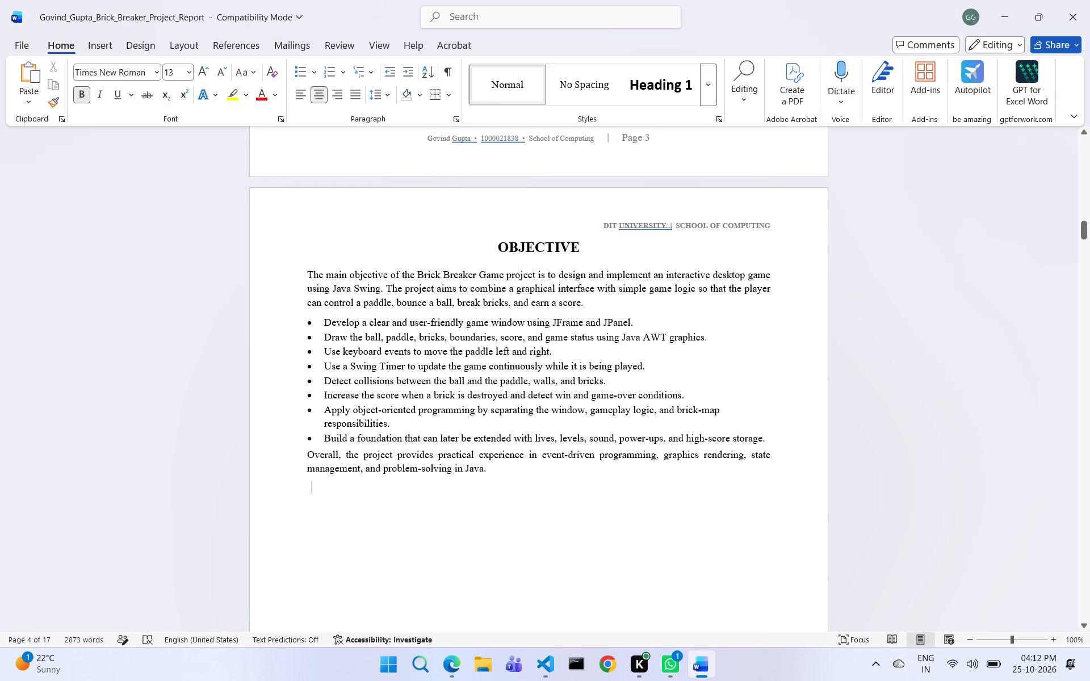
{"action": "left_click_drag", "start_coordinate": [301, 268], "coordinate": [493, 472]}
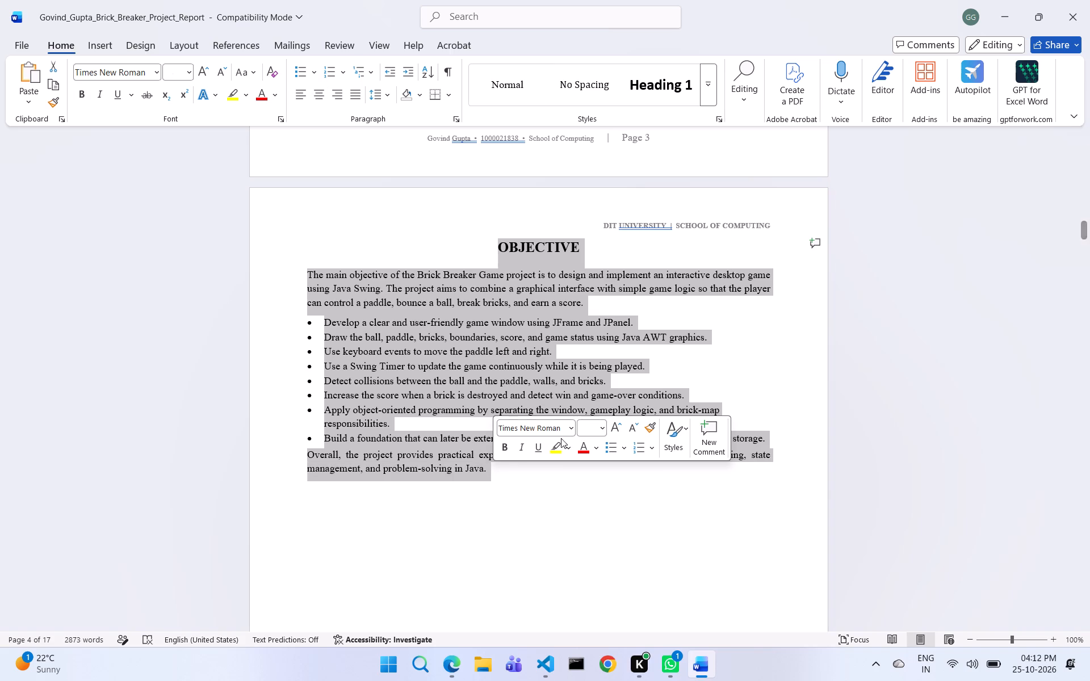
{"action": "left_click", "coordinate": [596, 426]}
{"action": "type", "text": "12"}
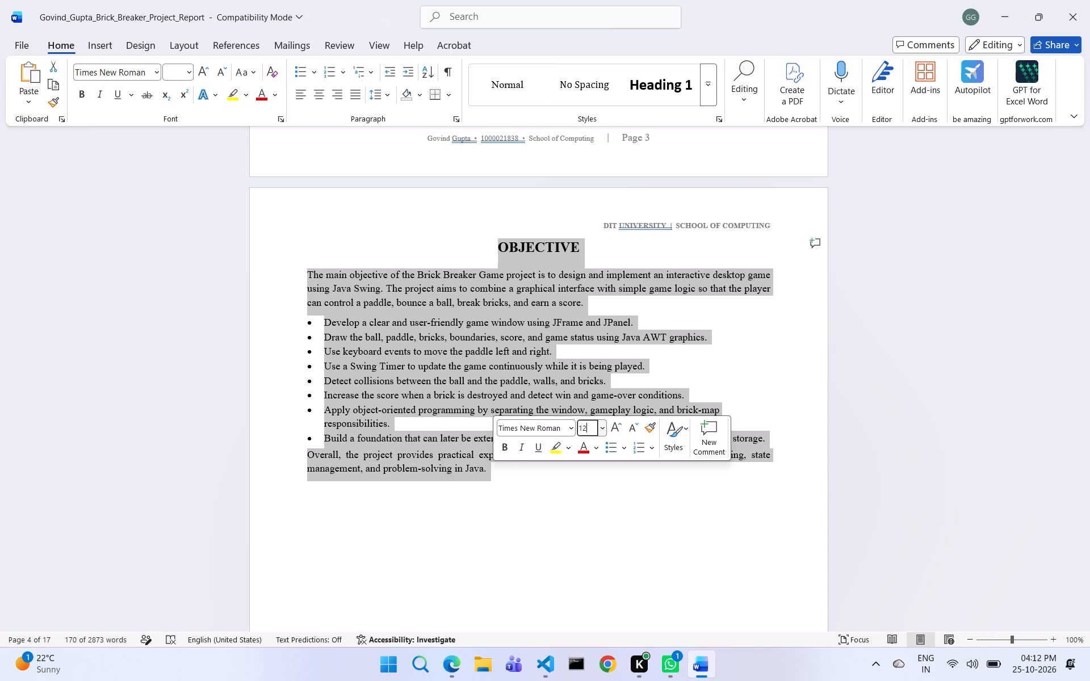
{"action": "key", "text": "Return"}
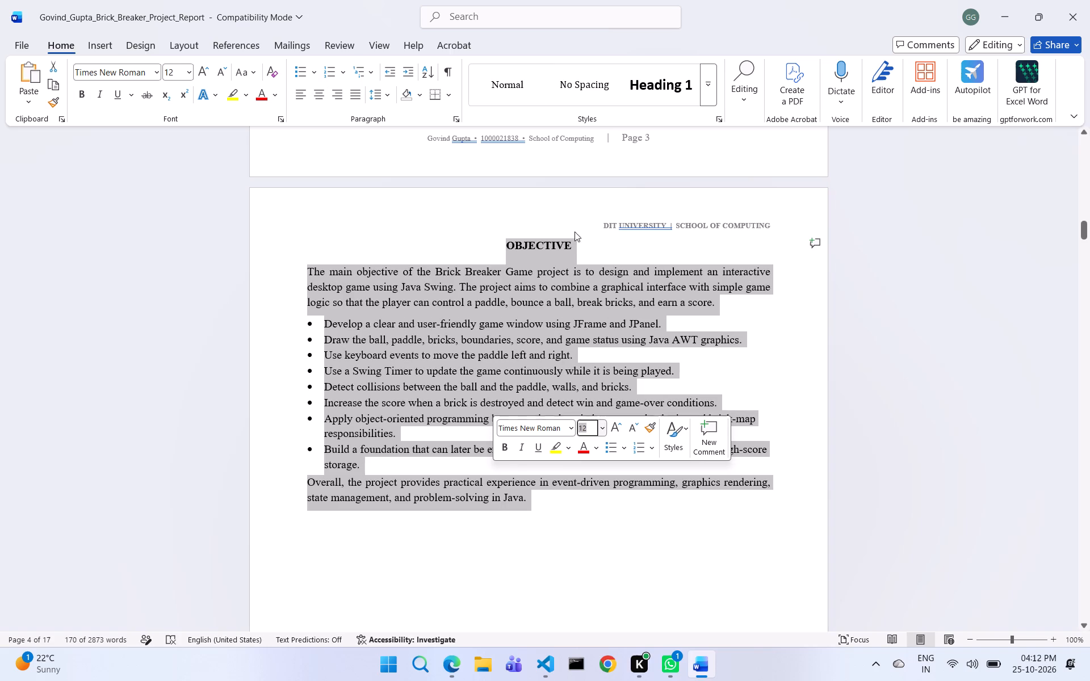
Set the font size of the OBJECTIVE heading to 13.
{"action": "left_click", "coordinate": [579, 237]}
{"action": "left_click_drag", "start_coordinate": [579, 237], "coordinate": [507, 237]}
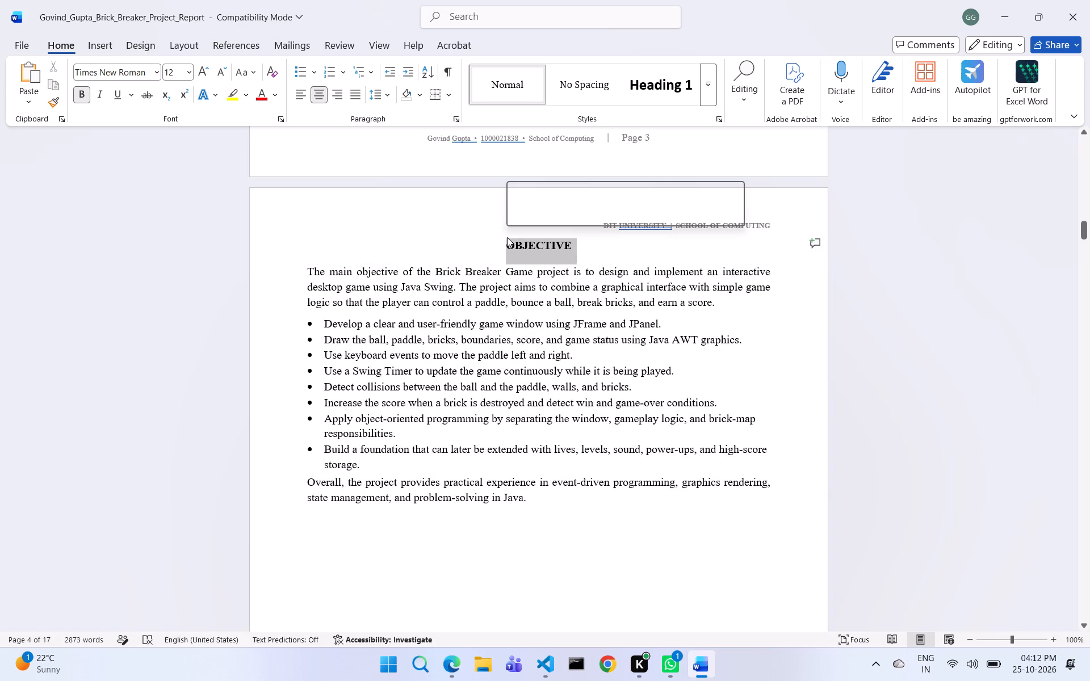
{"action": "left_click", "coordinate": [598, 195]}
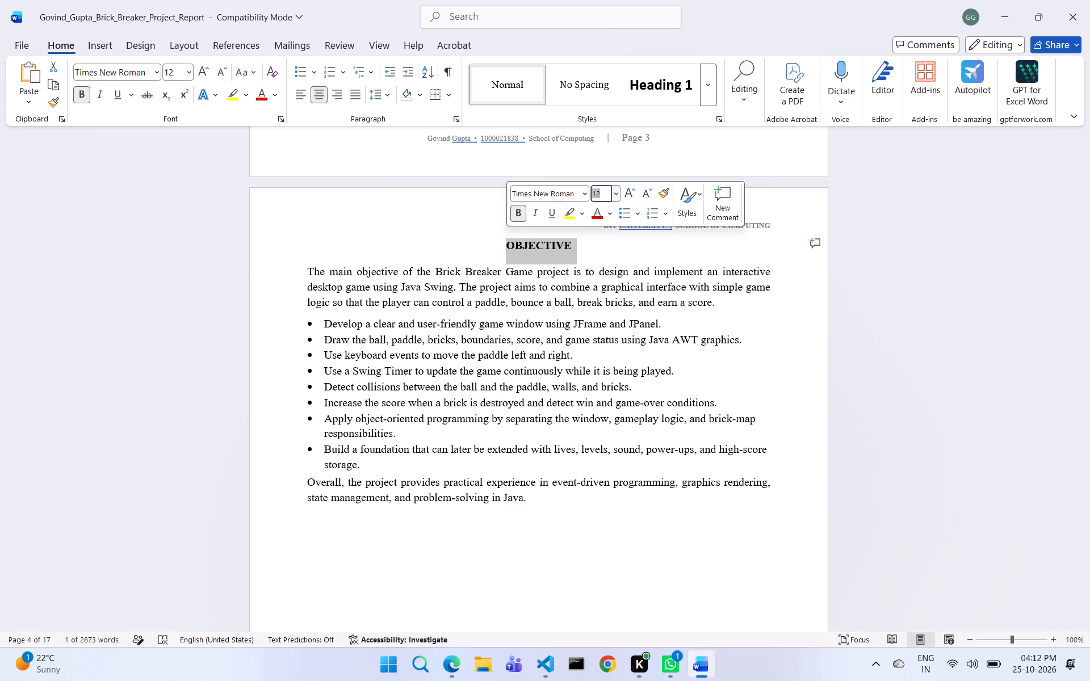
{"action": "type", "text": "13"}
{"action": "key", "text": "Return"}
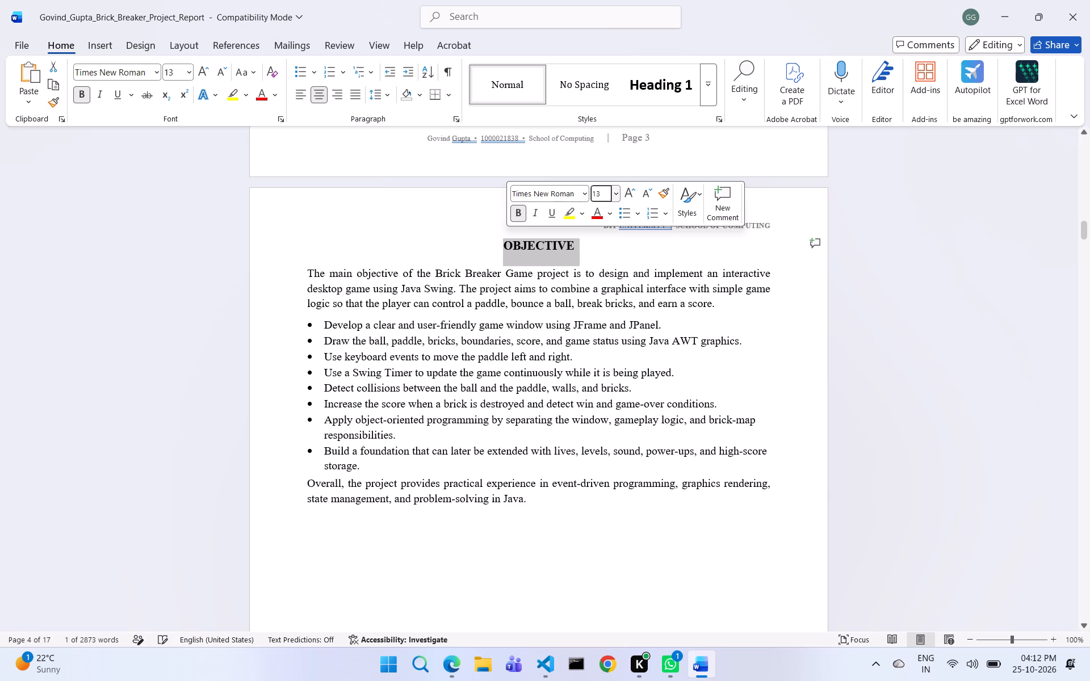
{"action": "left_click", "coordinate": [459, 172]}
Set the font size of the whole INTRODUCTION section, including both headings and all body paragraphs, to 12.
{"action": "scroll", "coordinate": [459, 172], "scroll_direction": "up", "scroll_amount": 1}
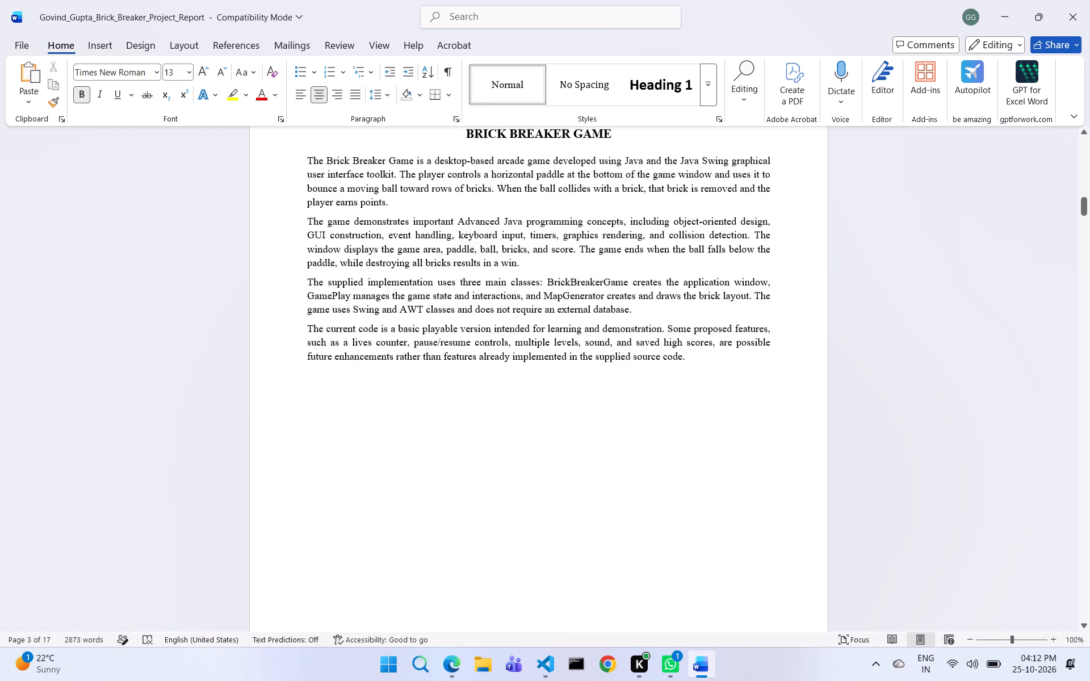
{"action": "scroll", "coordinate": [459, 172], "scroll_direction": "up", "scroll_amount": 1}
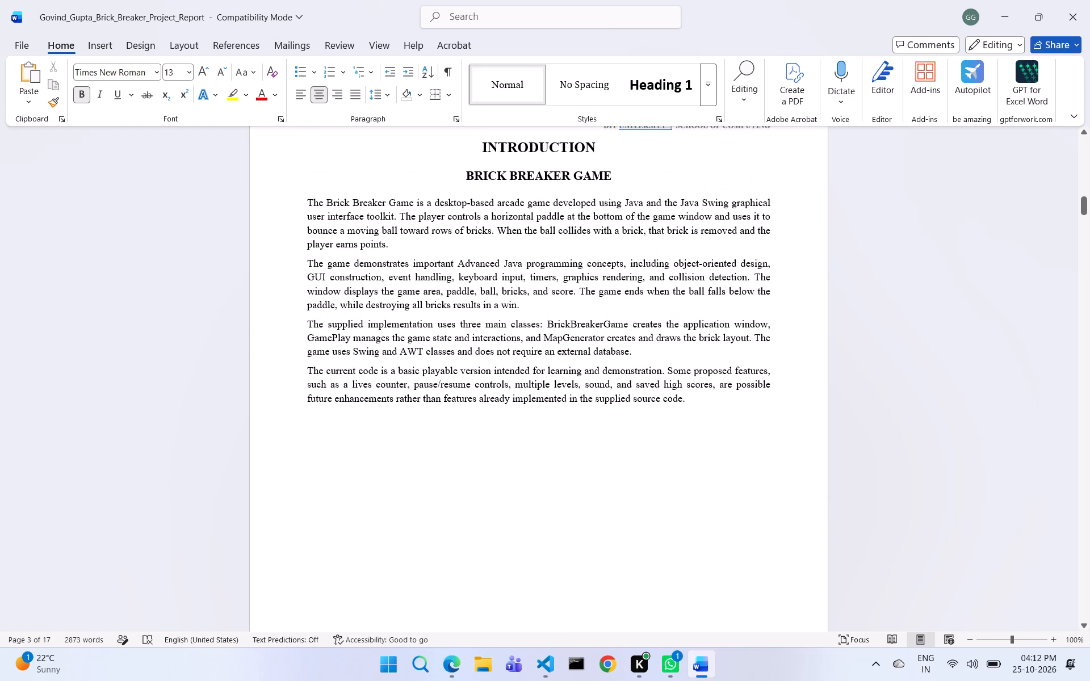
{"action": "left_click_drag", "start_coordinate": [470, 142], "coordinate": [723, 435]}
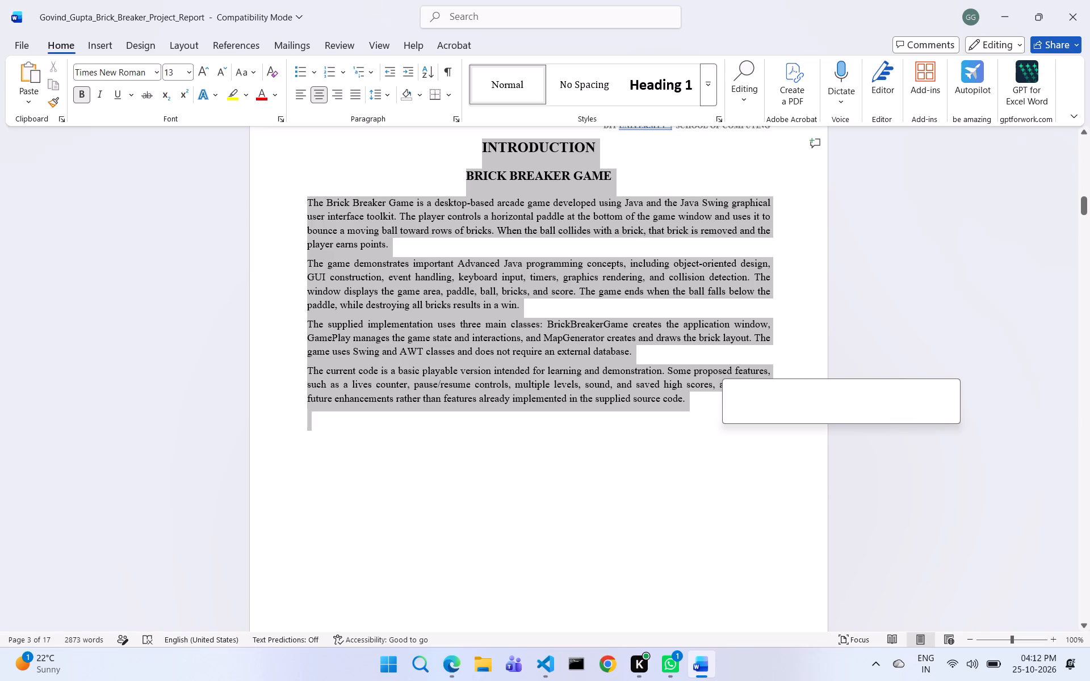
{"action": "left_click", "coordinate": [815, 388]}
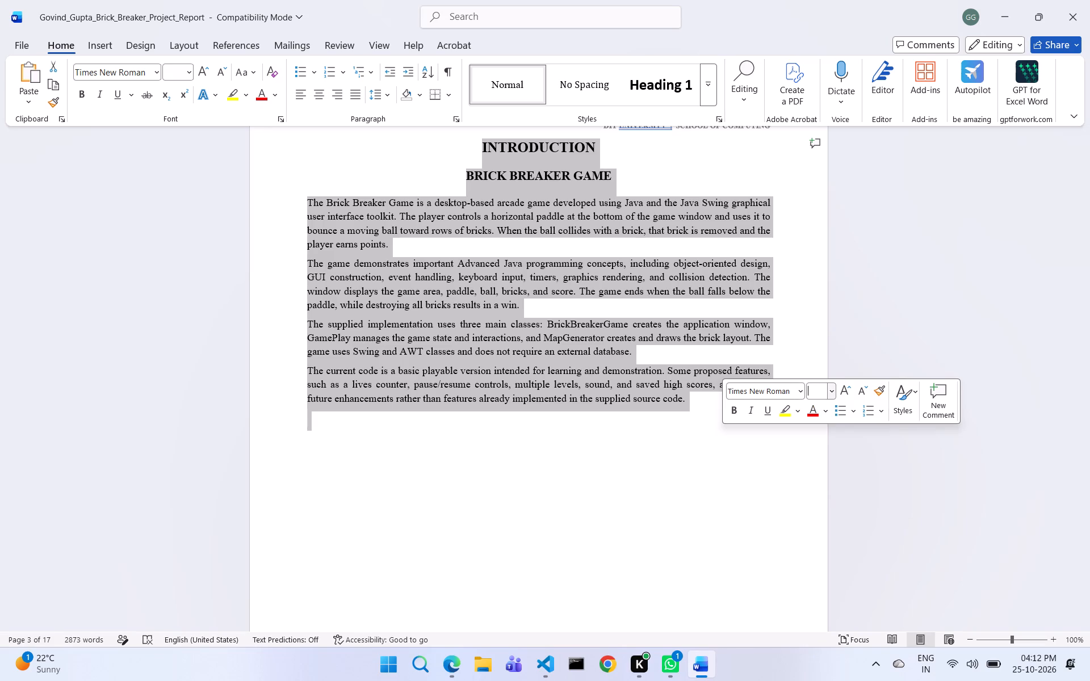
{"action": "type", "text": "13"}
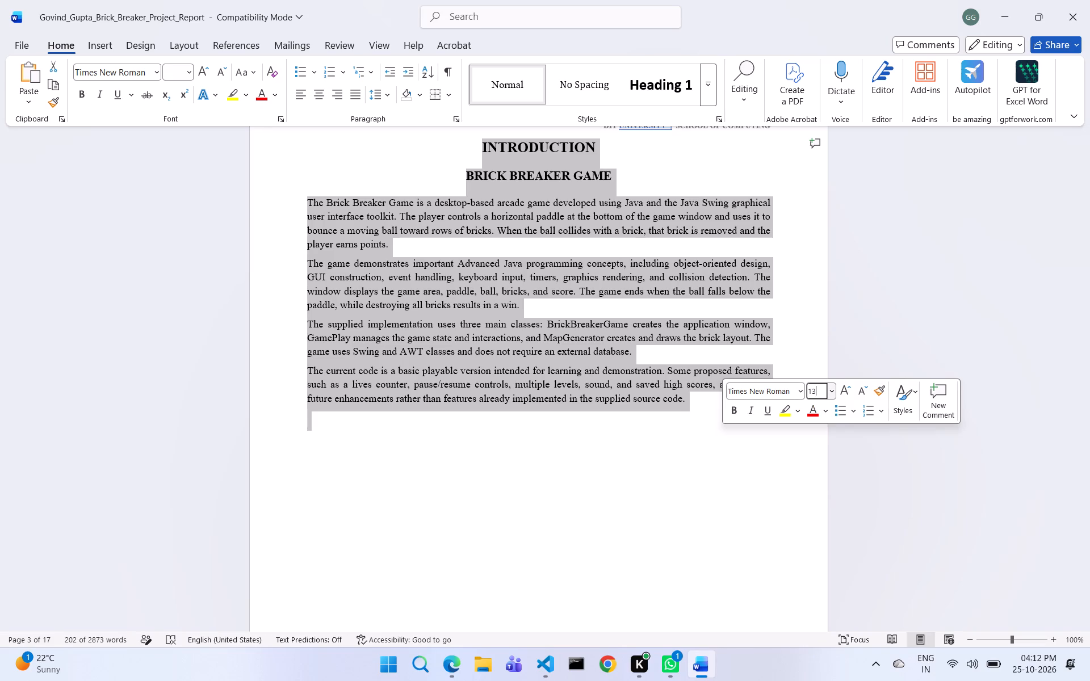
{"action": "key", "text": "BackSpace"}
{"action": "key", "text": "2"}
{"action": "key", "text": "Return"}
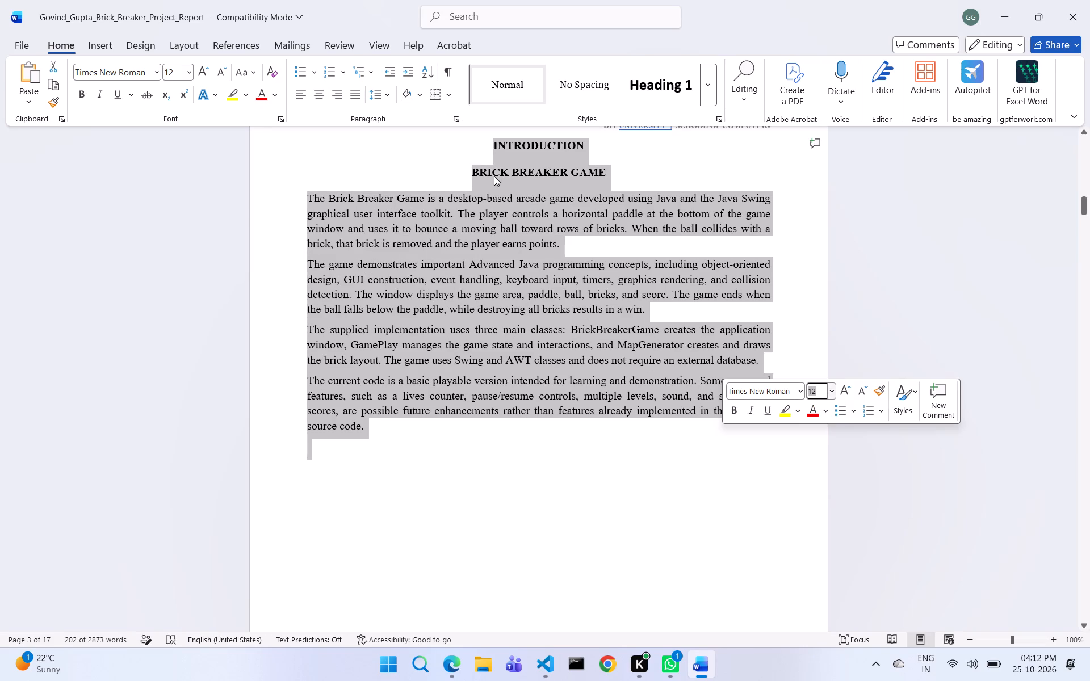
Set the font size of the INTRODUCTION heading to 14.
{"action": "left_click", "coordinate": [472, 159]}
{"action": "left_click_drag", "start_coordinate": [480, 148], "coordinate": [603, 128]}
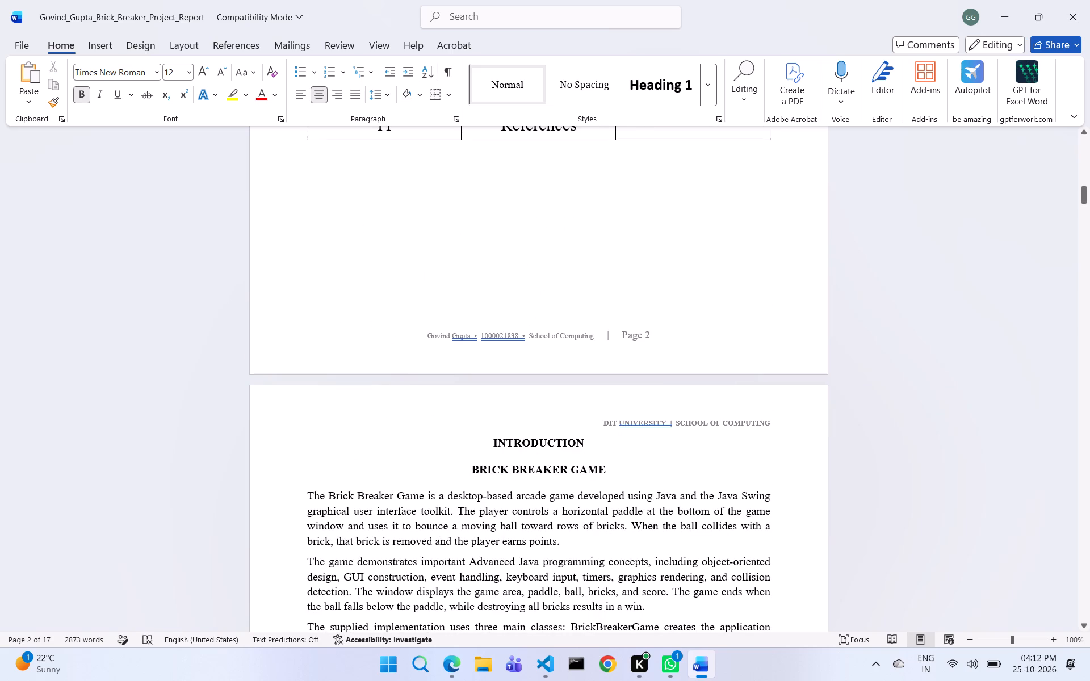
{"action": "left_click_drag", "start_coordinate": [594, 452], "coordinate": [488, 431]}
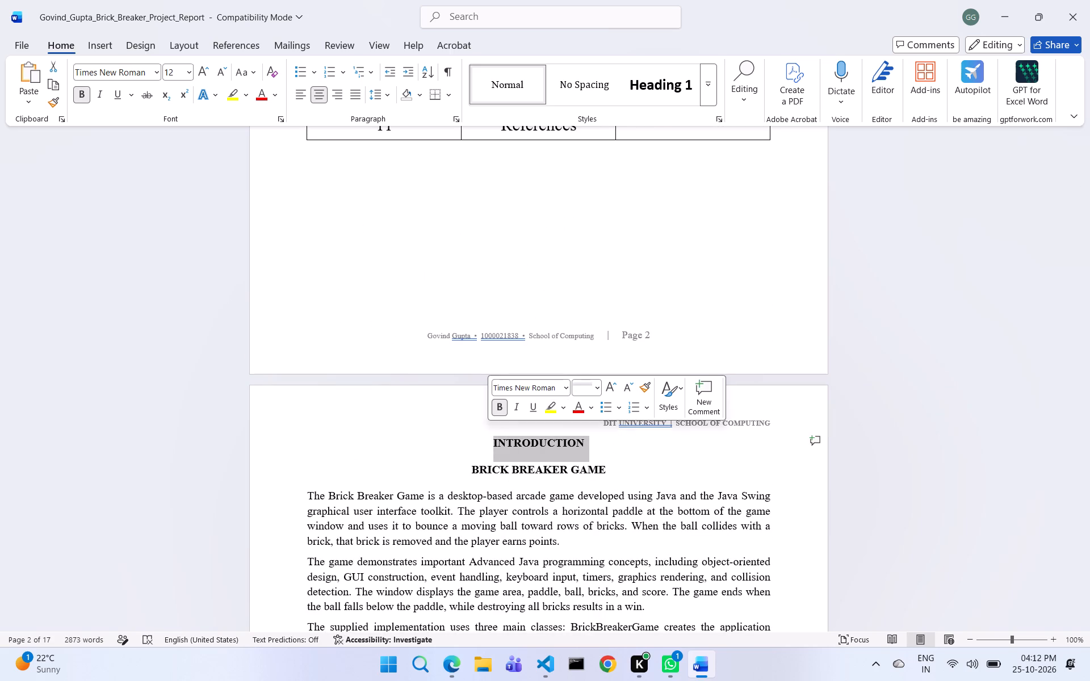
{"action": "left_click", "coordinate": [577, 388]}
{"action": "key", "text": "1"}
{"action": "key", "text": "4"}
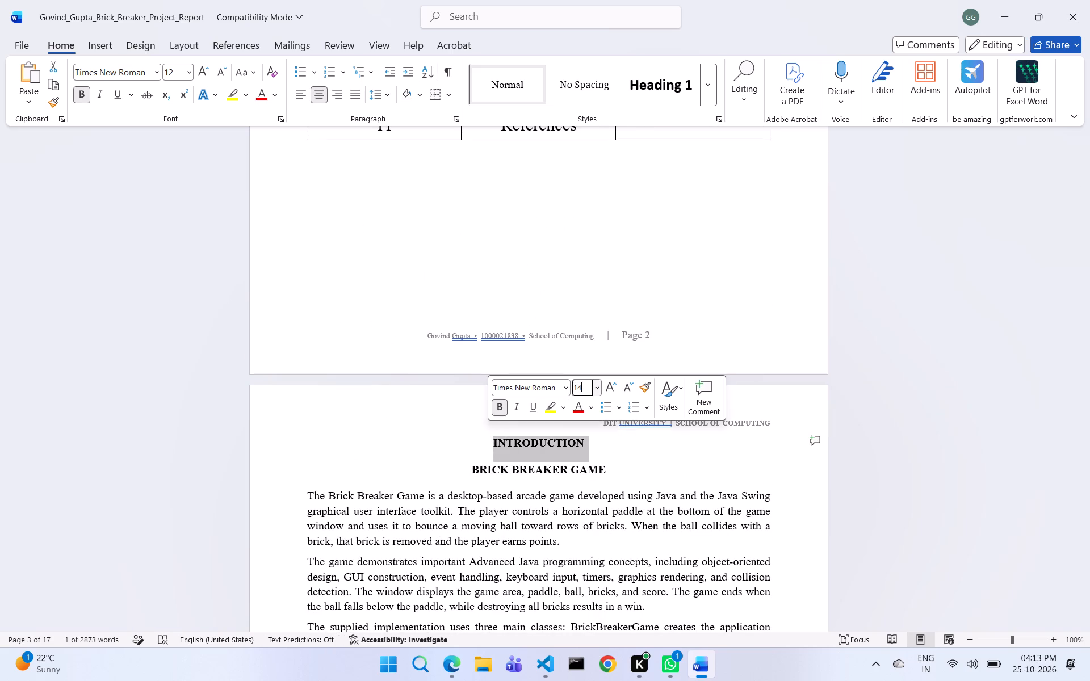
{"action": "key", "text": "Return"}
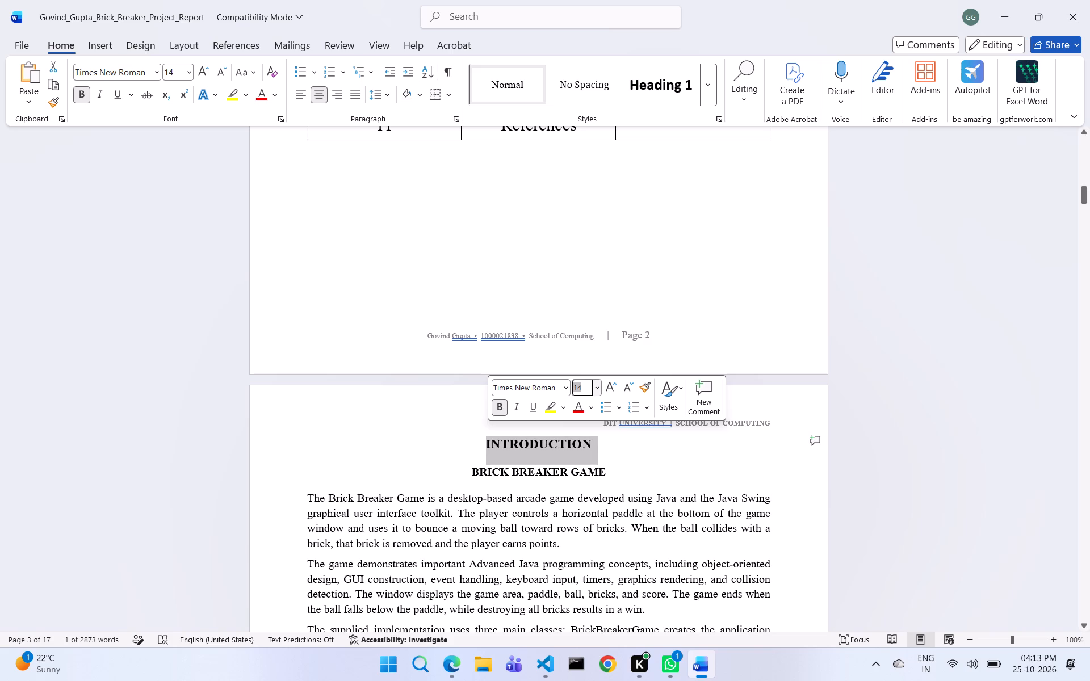
Set the font size of the BRICK BREAKER GAME heading under INTRODUCTION to 13.
{"action": "left_click_drag", "start_coordinate": [473, 471], "coordinate": [622, 482]}
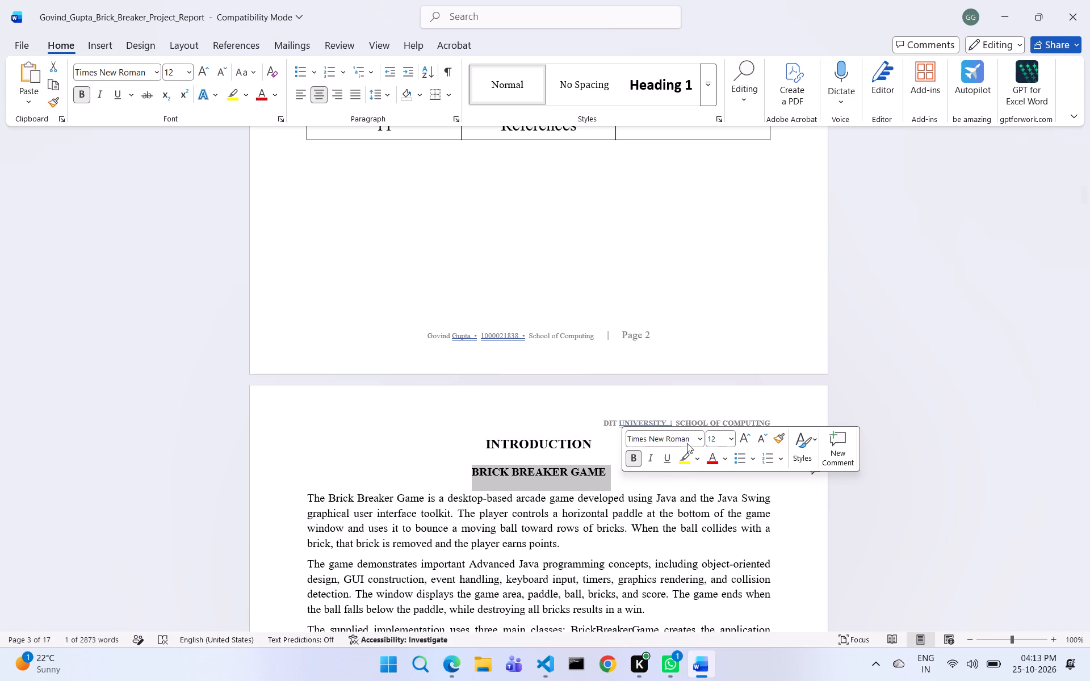
{"action": "left_click", "coordinate": [713, 442]}
{"action": "type", "text": "13"}
{"action": "key", "text": "Return"}
{"action": "left_click", "coordinate": [640, 323]}
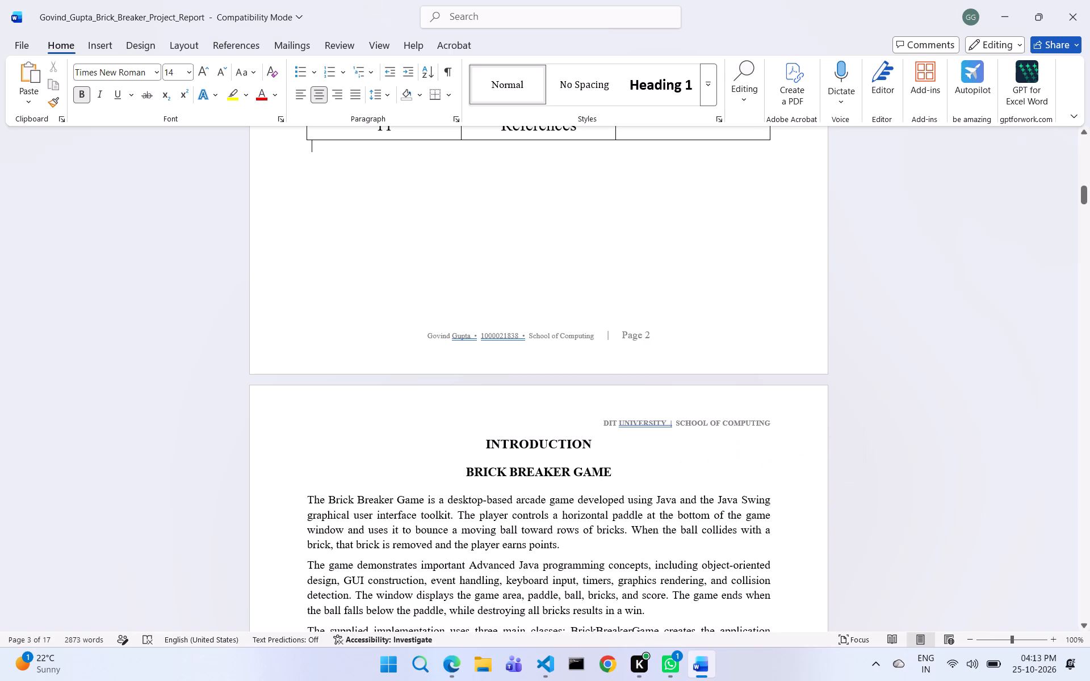
Set the font size of the INTRODUCTION heading to 15.
{"action": "left_click_drag", "start_coordinate": [603, 440], "coordinate": [443, 443]}
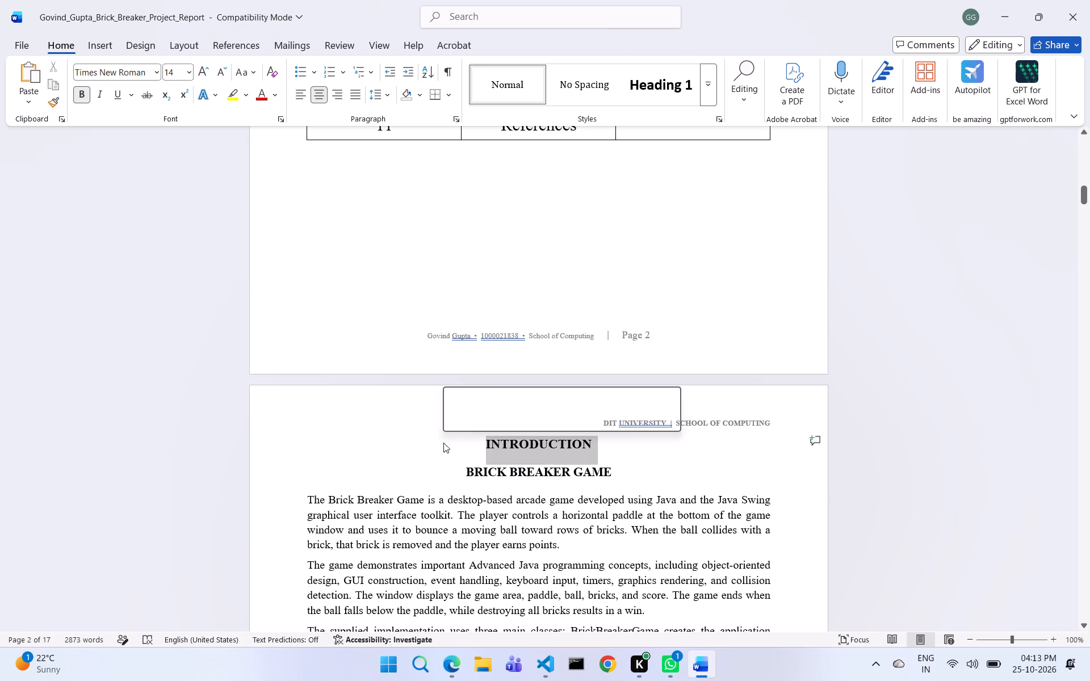
{"action": "left_click", "coordinate": [542, 393]}
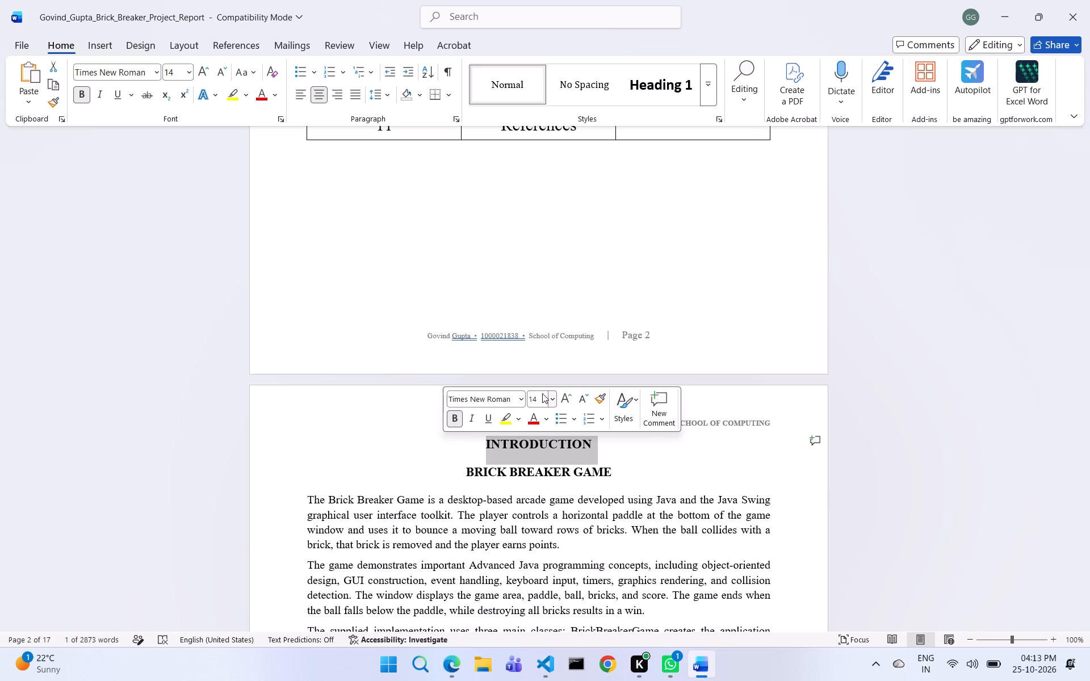
{"action": "left_click", "coordinate": [536, 396]}
{"action": "type", "text": "15"}
{"action": "key", "text": "Return"}
{"action": "left_click", "coordinate": [532, 299]}
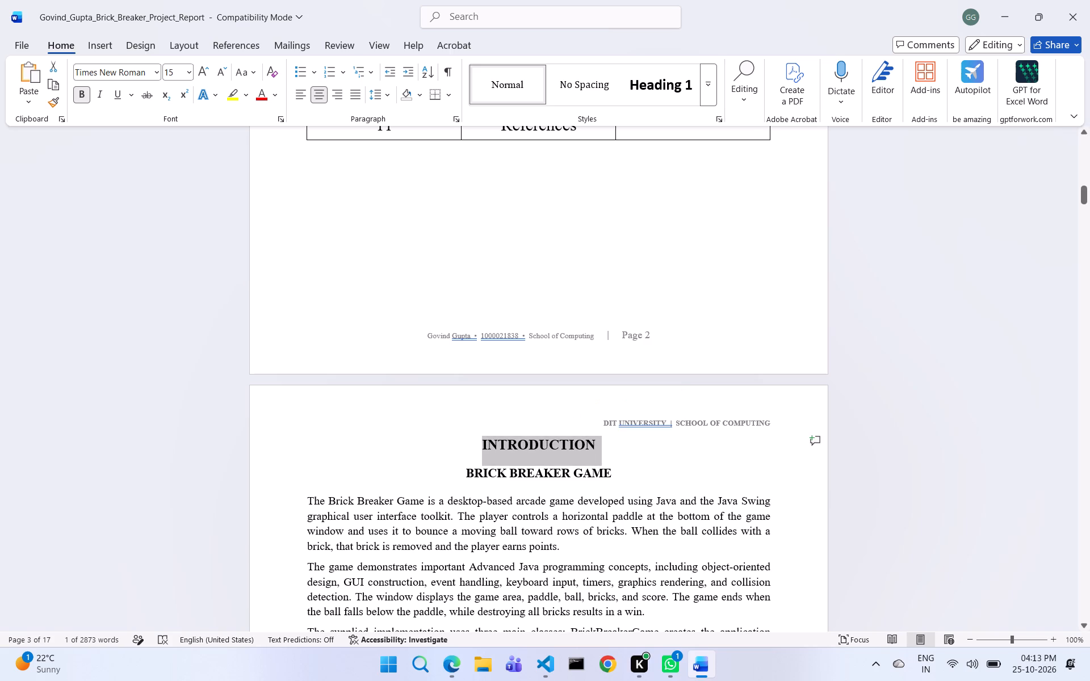
Set the font size of the Submitted to and Submitted by blocks on the cover page to 12.
{"action": "scroll", "coordinate": [532, 299], "scroll_direction": "up", "scroll_amount": 1}
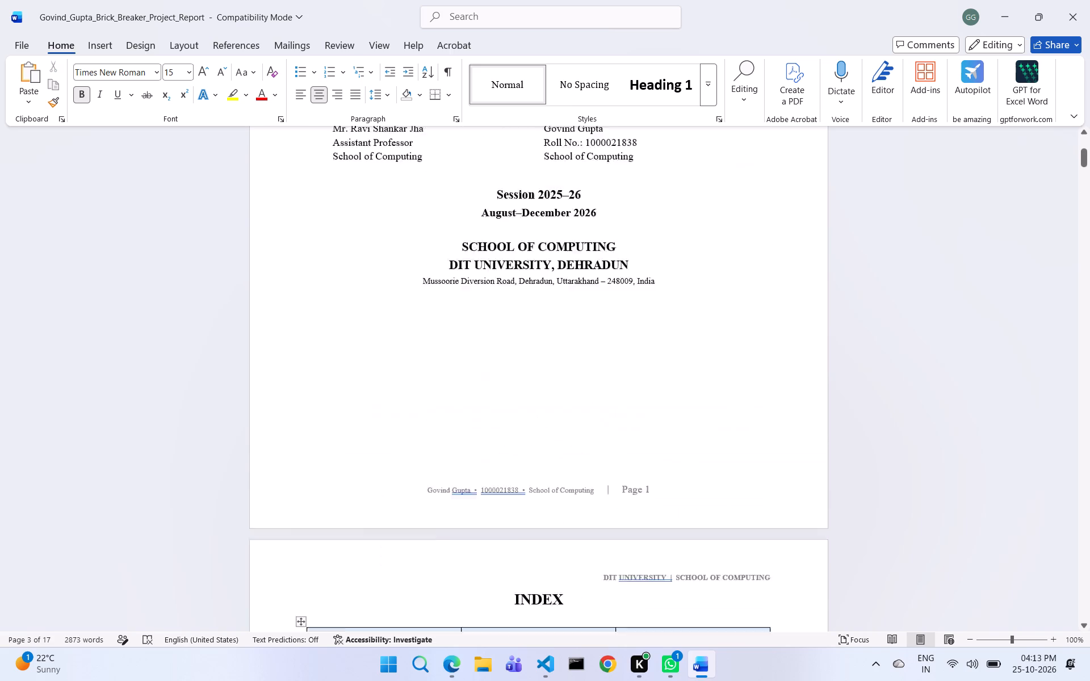
{"action": "scroll", "coordinate": [532, 299], "scroll_direction": "up", "scroll_amount": 1}
{"action": "scroll", "coordinate": [463, 259], "scroll_direction": "up", "scroll_amount": 1}
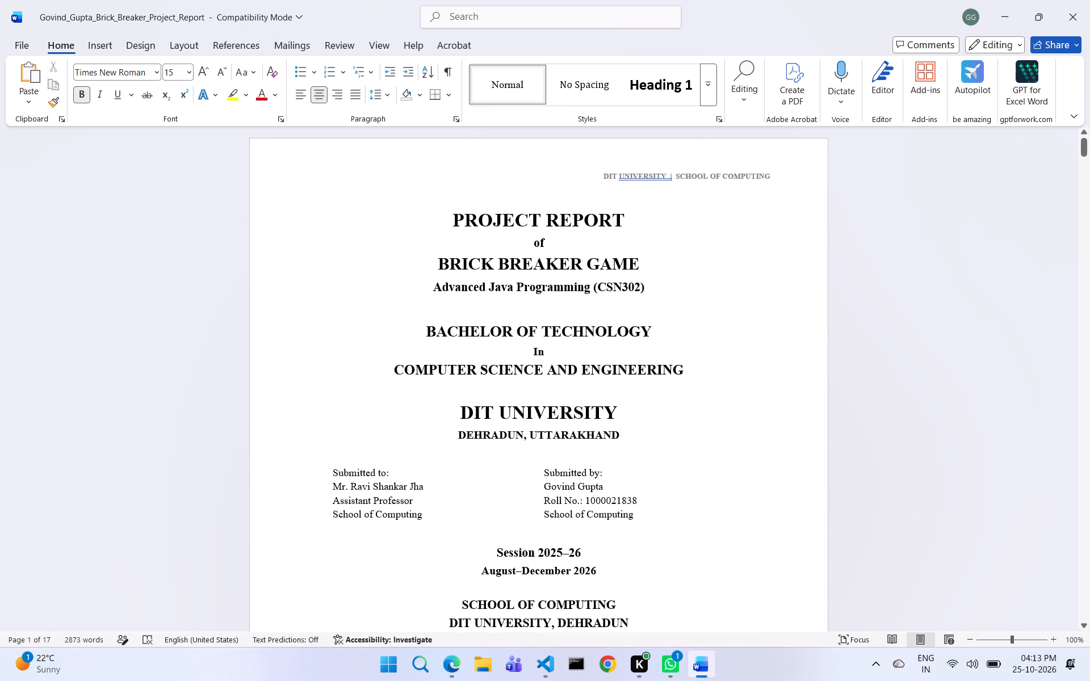
{"action": "left_click_drag", "start_coordinate": [332, 467], "coordinate": [450, 513]}
{"action": "left_click_drag", "start_coordinate": [450, 513], "coordinate": [626, 528]}
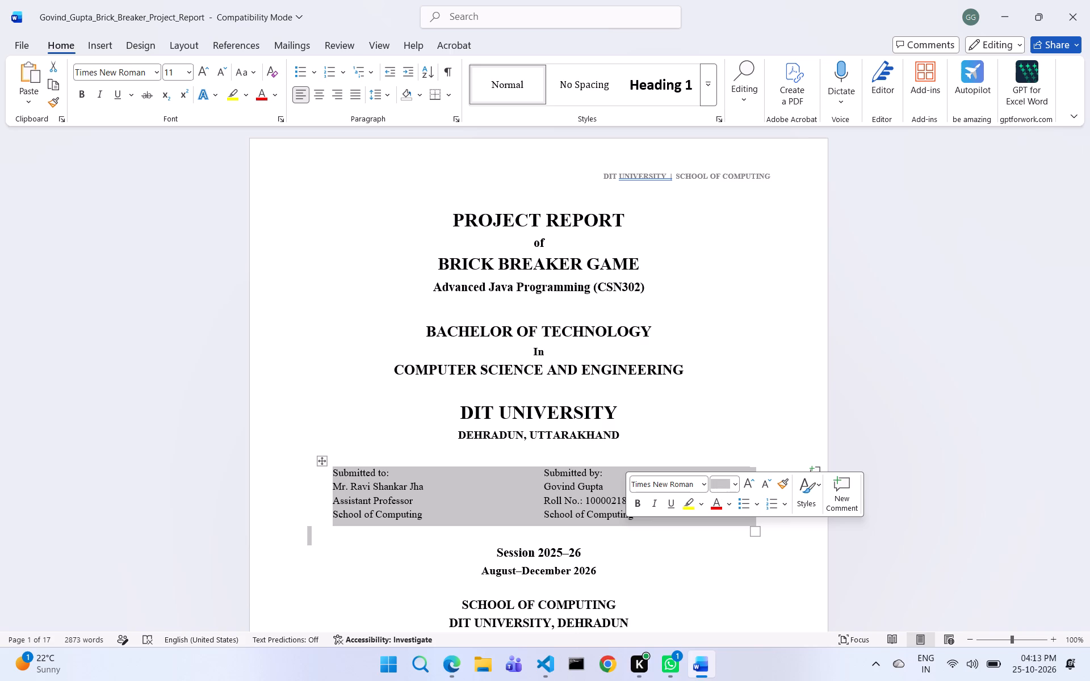
{"action": "left_click", "coordinate": [719, 486]}
{"action": "type", "text": "12"}
{"action": "key", "text": "Return"}
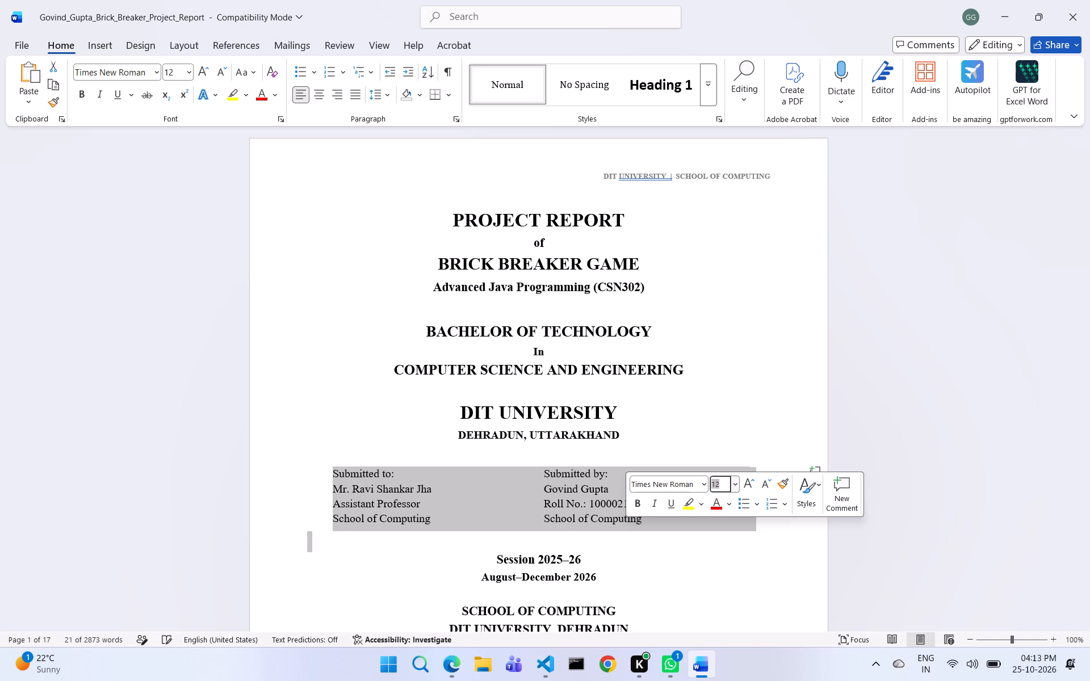
{"action": "left_click", "coordinate": [601, 607]}
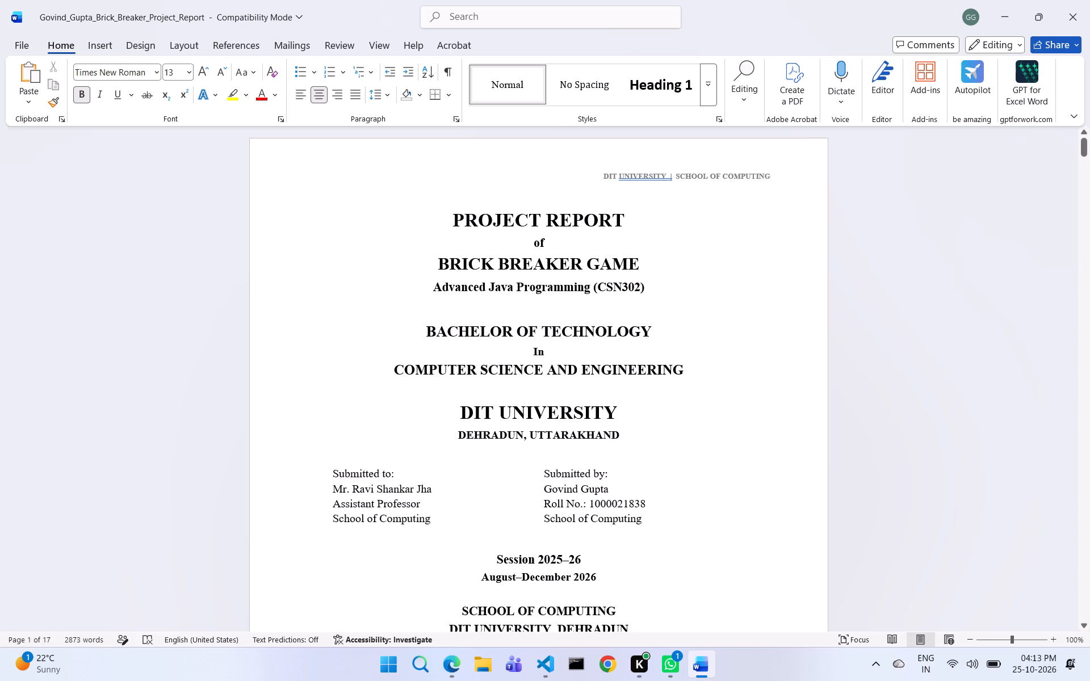
Set the font size of the cover page's closing lines, from Session 2025–26 through the university address, to 13.
{"action": "left_click_drag", "start_coordinate": [461, 552], "coordinate": [613, 642]}
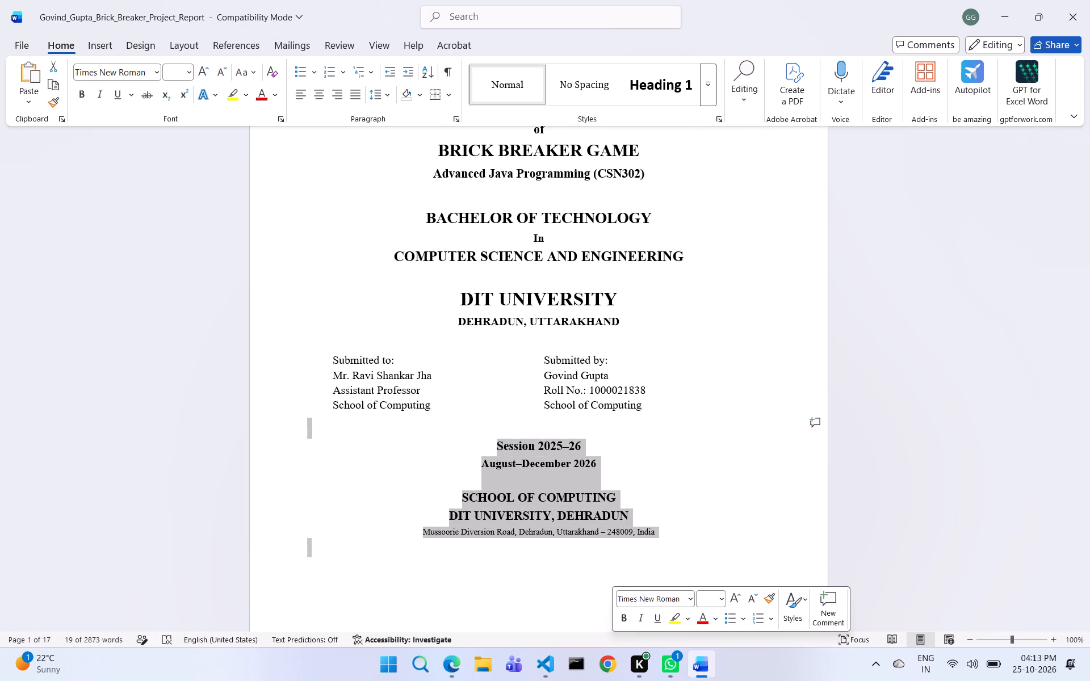
{"action": "left_click", "coordinate": [704, 600]}
{"action": "type", "text": "13"}
{"action": "key", "text": "Return"}
{"action": "left_click", "coordinate": [708, 421]}
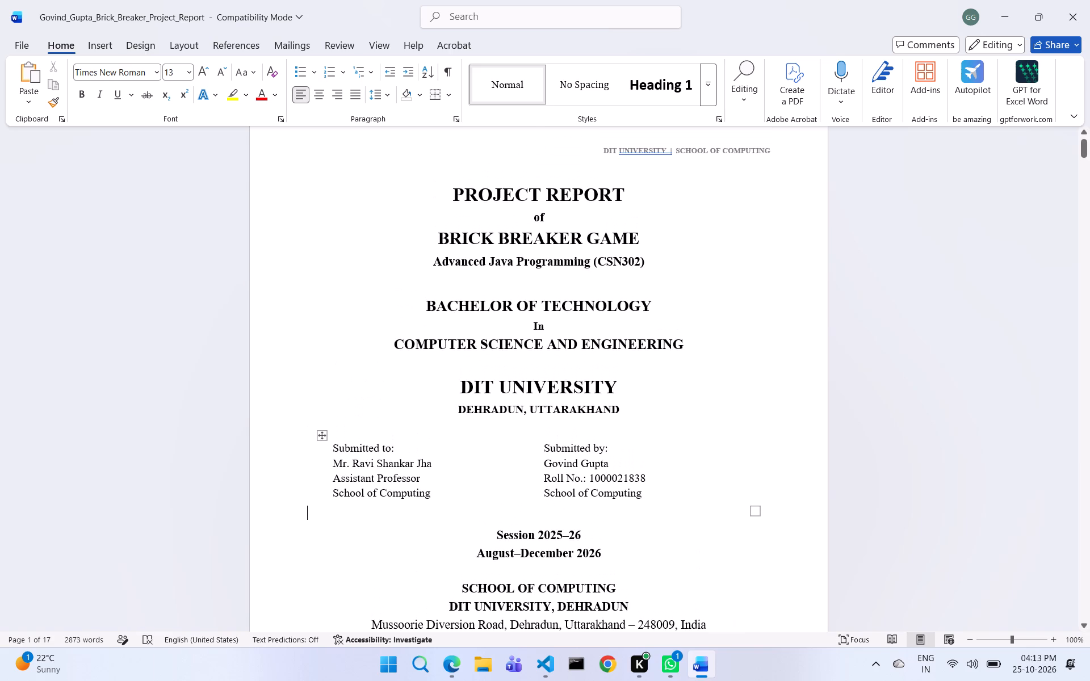
Replace the DIT UNIVERSITY | SCHOOL OF COMPUTING text in the page header with blank lines and return to the body.
{"action": "left_click", "coordinate": [779, 142]}
{"action": "left_click", "coordinate": [778, 150]}
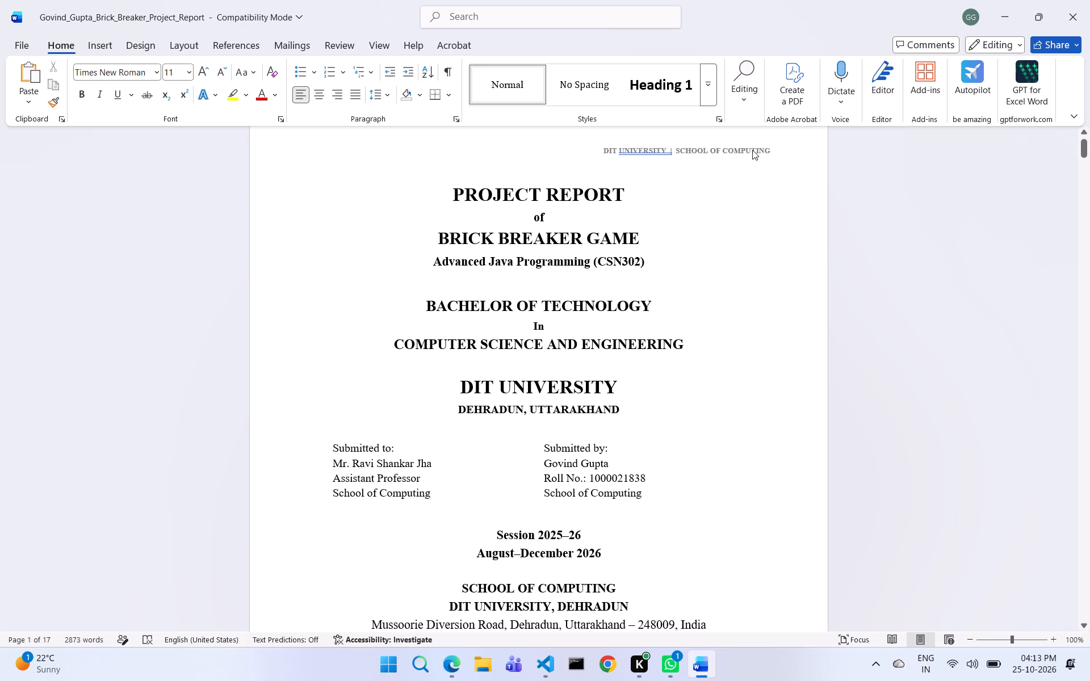
{"action": "double_click", "coordinate": [752, 150]}
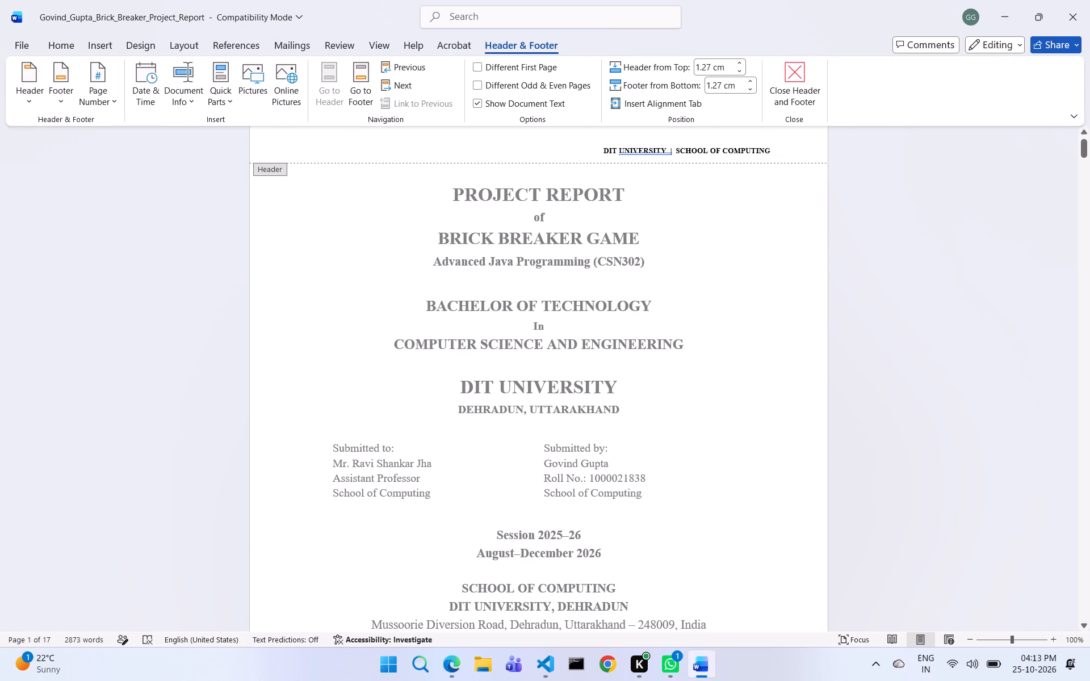
{"action": "left_click_drag", "start_coordinate": [774, 152], "coordinate": [597, 148]}
{"action": "key", "text": "BackSpace"}
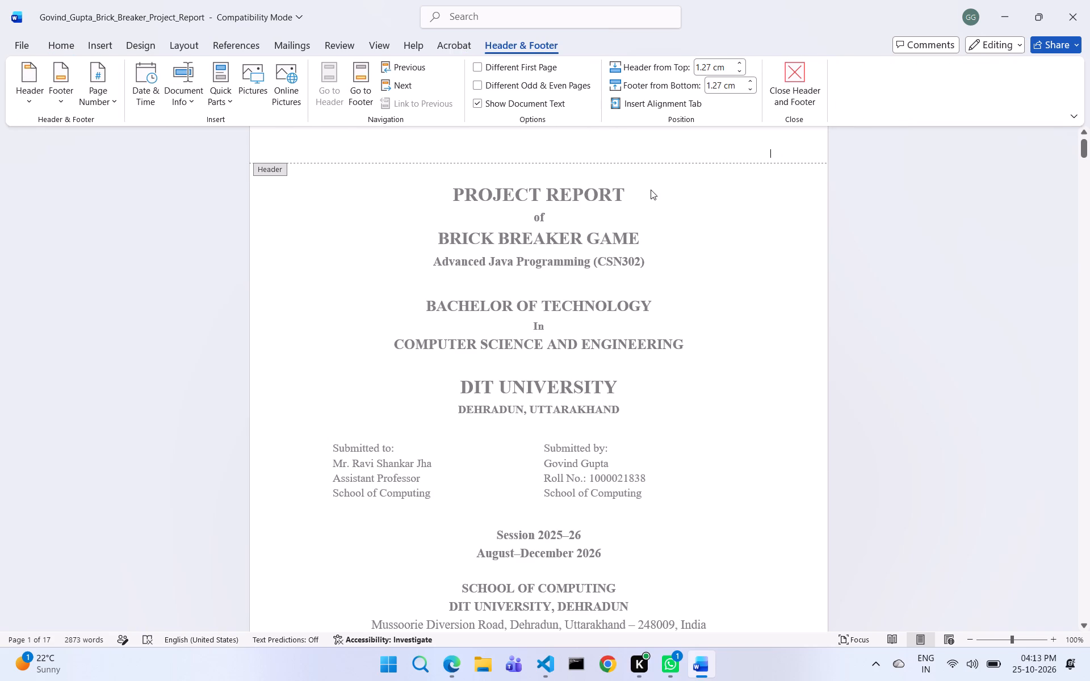
{"action": "key", "text": "Return"}
{"action": "left_click", "coordinate": [691, 221]}
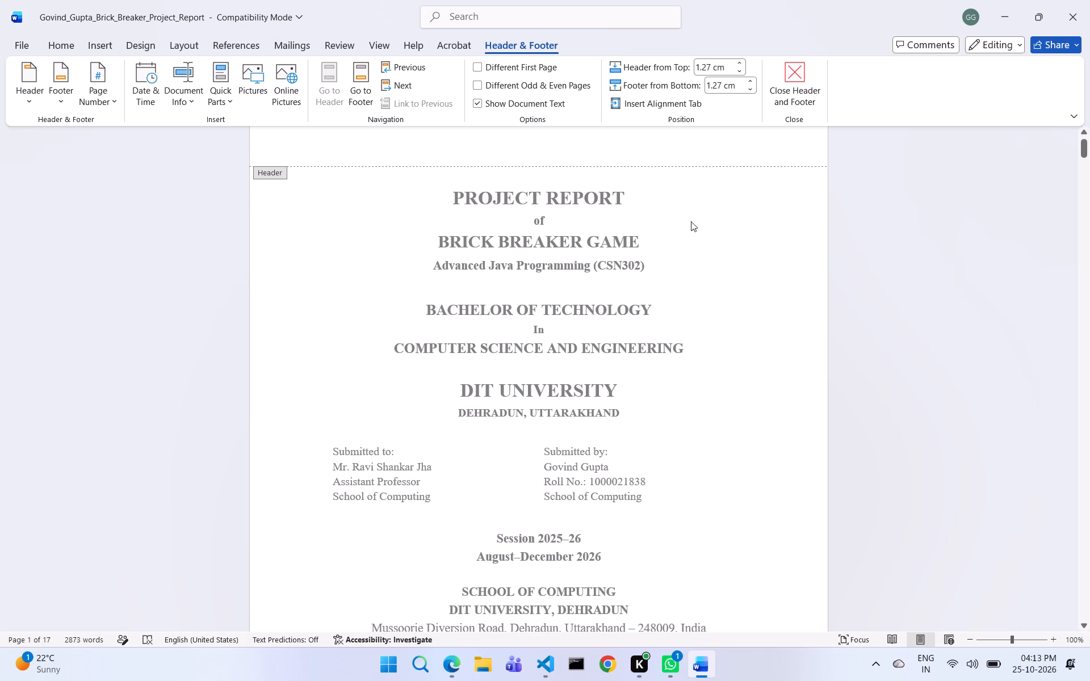
{"action": "double_click", "coordinate": [691, 221]}
Replace the whole page footer, including the student details, School of Computing and page number, with blank lines and return to the body.
{"action": "scroll", "coordinate": [691, 221], "scroll_direction": "down", "scroll_amount": 1}
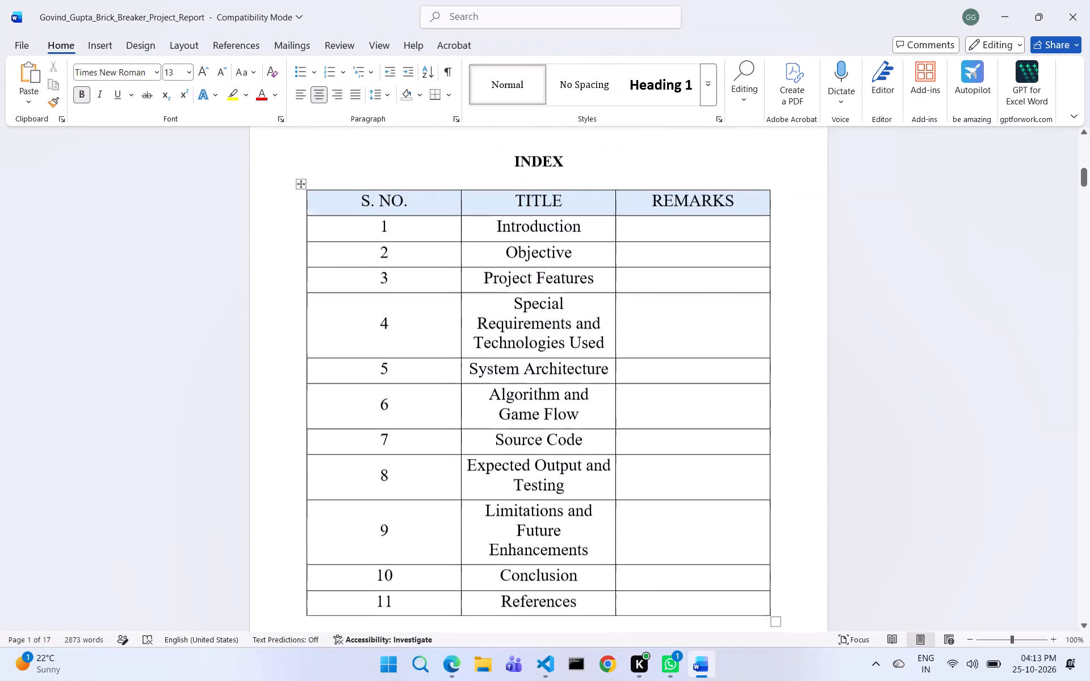
{"action": "scroll", "coordinate": [691, 221], "scroll_direction": "down", "scroll_amount": 2}
{"action": "scroll", "coordinate": [691, 221], "scroll_direction": "right", "scroll_amount": 1}
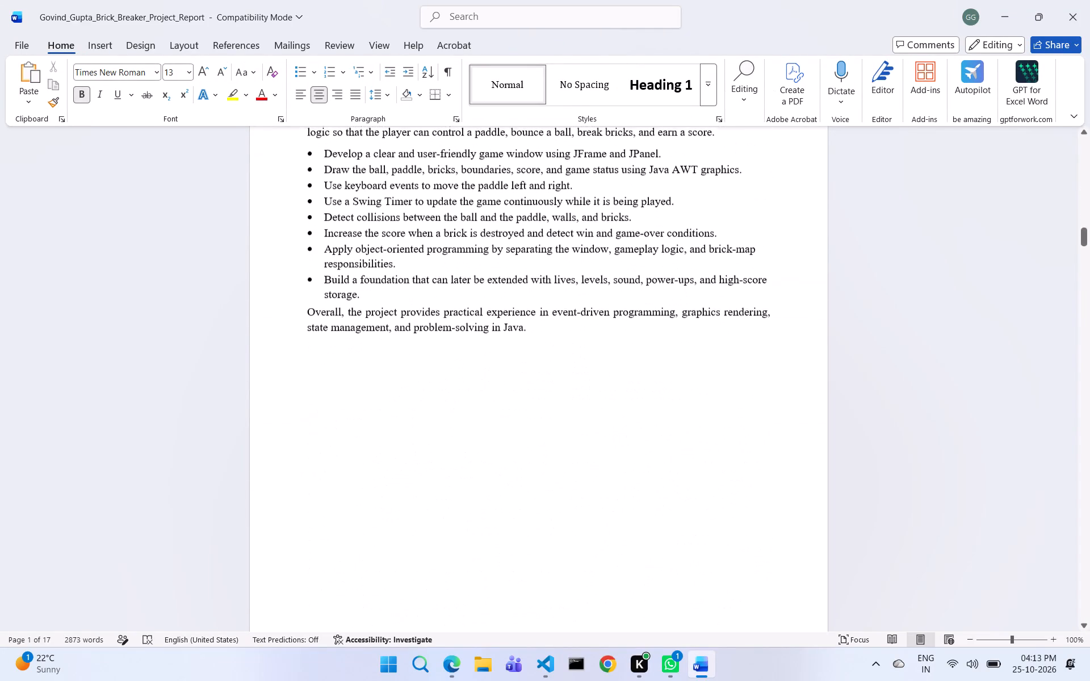
{"action": "scroll", "coordinate": [691, 221], "scroll_direction": "right", "scroll_amount": 2}
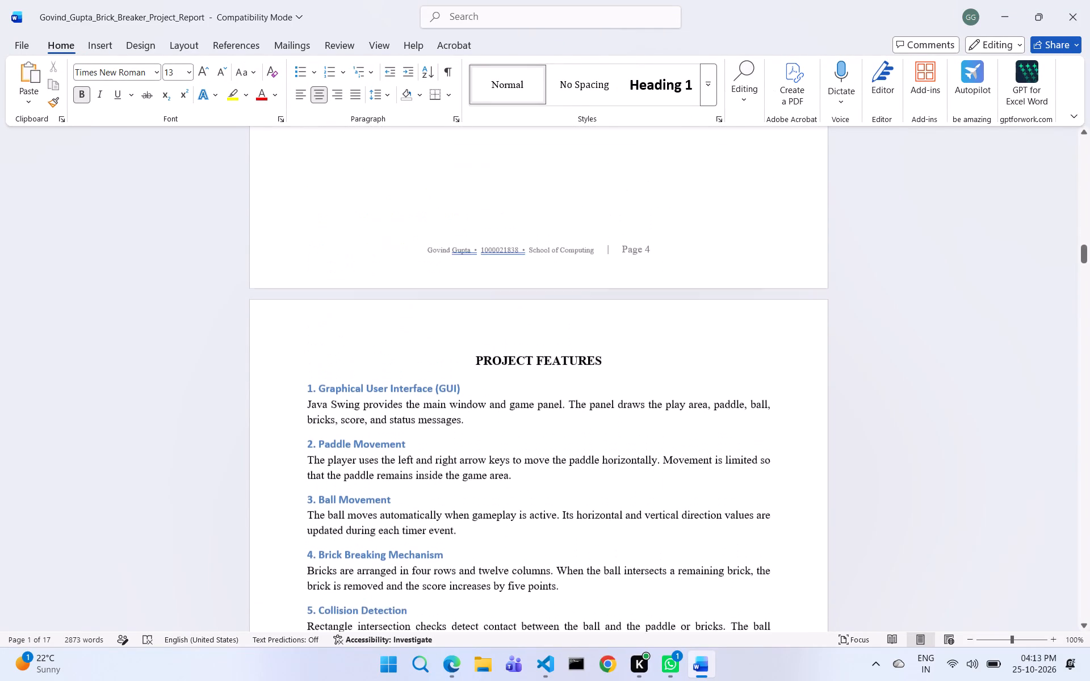
{"action": "double_click", "coordinate": [640, 270]}
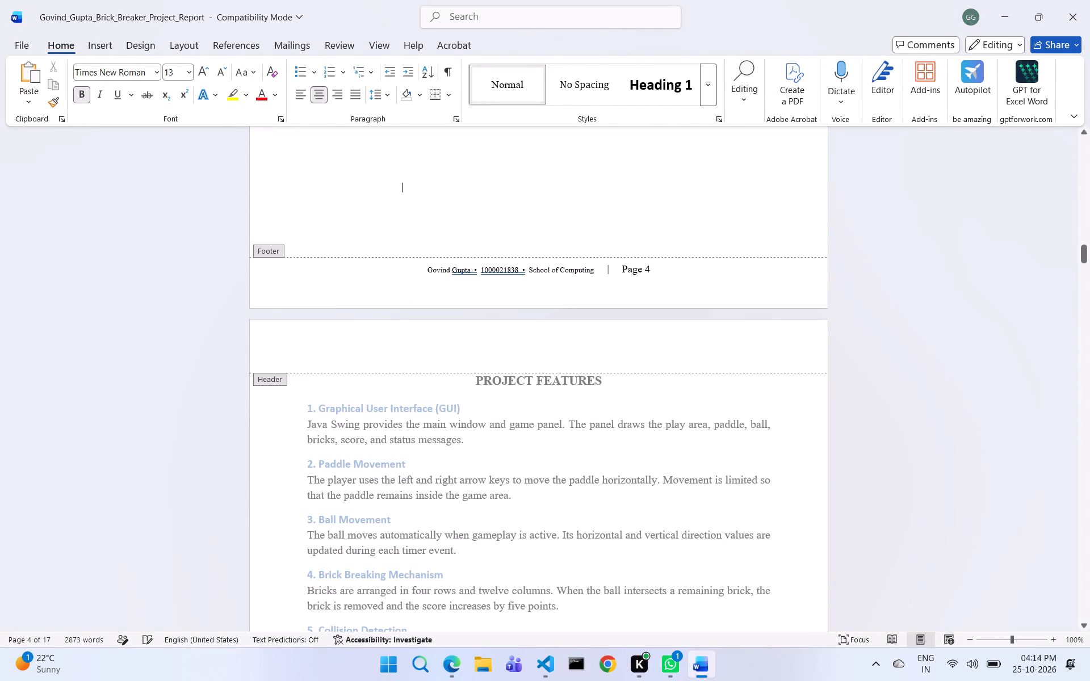
{"action": "left_click_drag", "start_coordinate": [659, 267], "coordinate": [434, 272]}
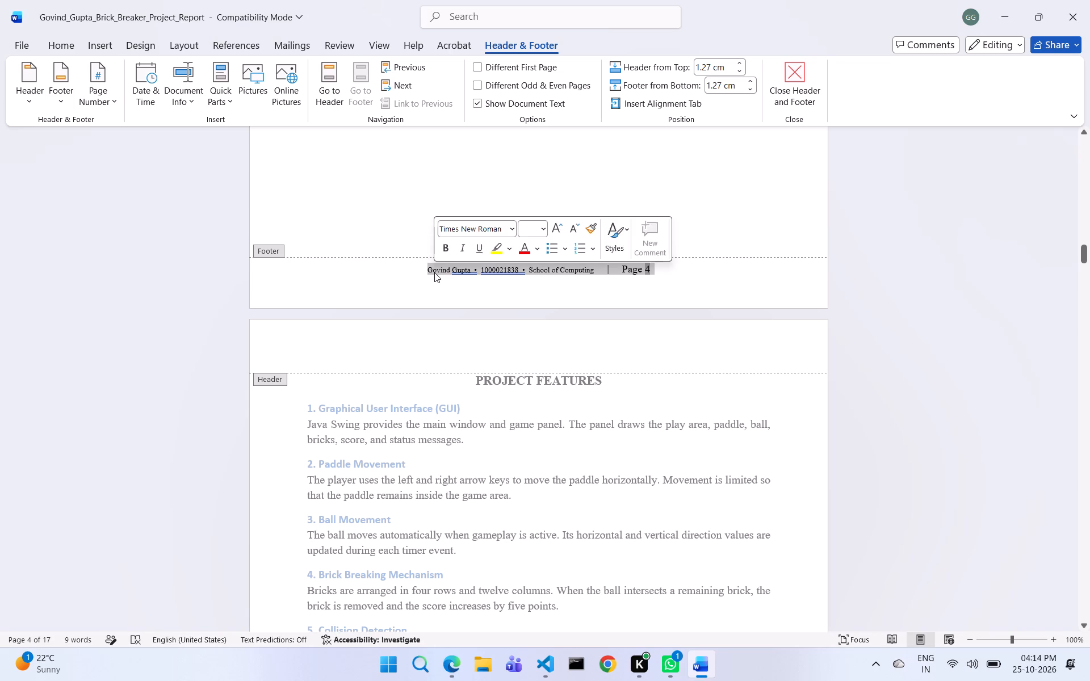
{"action": "key", "text": "BackSpace"}
{"action": "key", "text": "Return"}
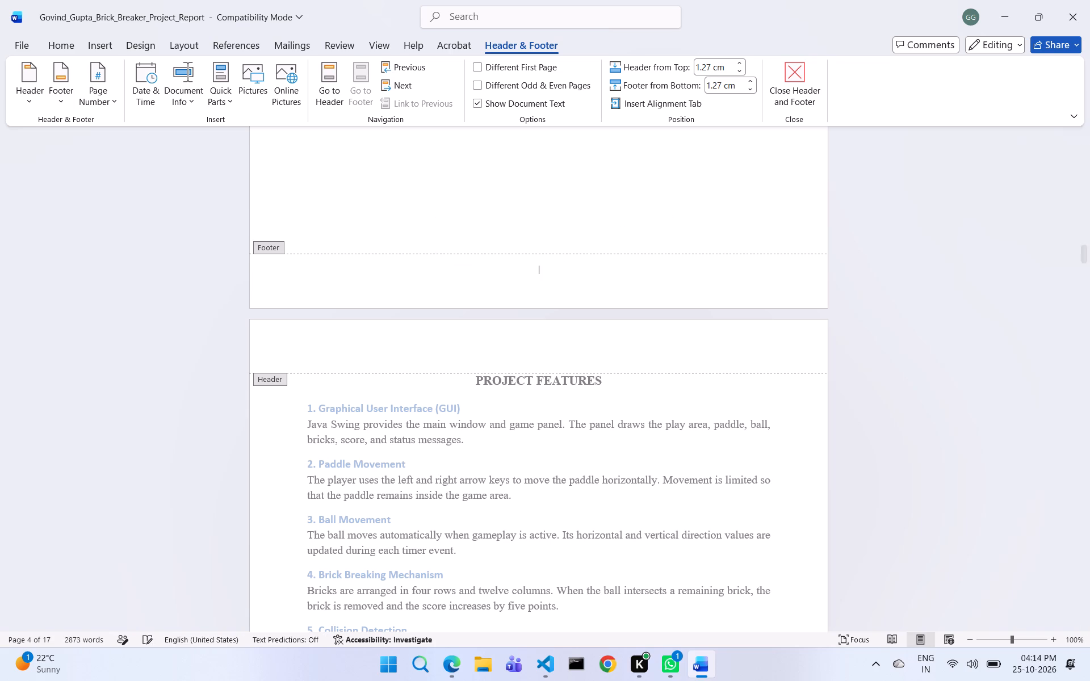
{"action": "left_click", "coordinate": [476, 216]}
{"action": "double_click", "coordinate": [476, 216]}
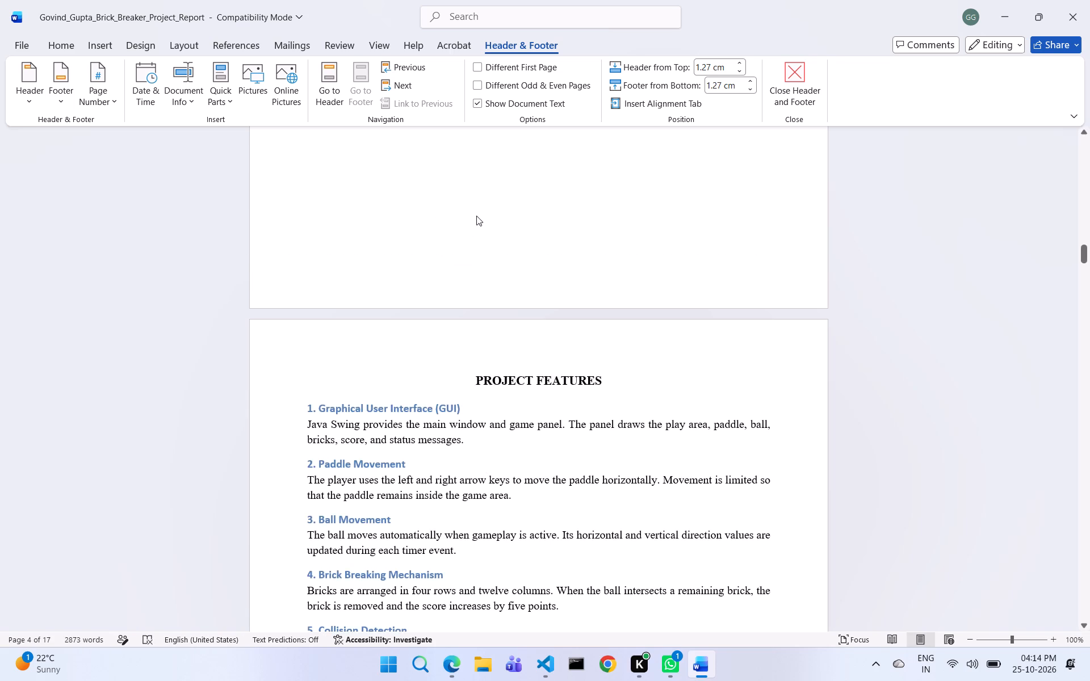
Review the remaining pages from PROJECT FEATURES to the end of the report, checking layout, headers and footers.
{"action": "scroll", "coordinate": [476, 216], "scroll_direction": "down", "scroll_amount": 2}
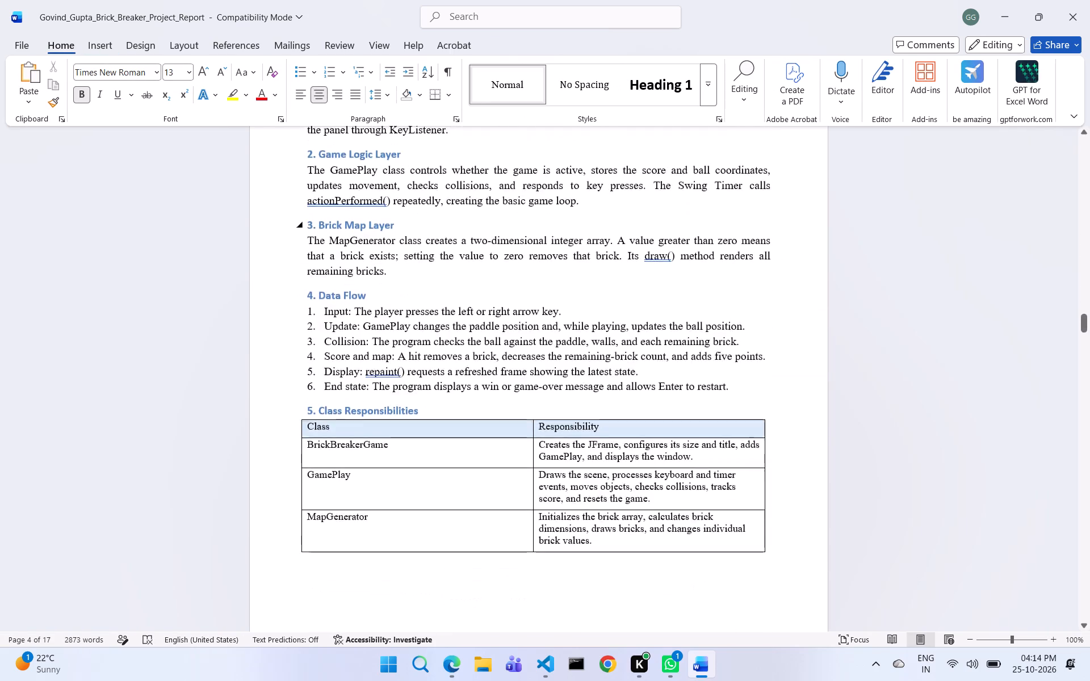
{"action": "scroll", "coordinate": [476, 216], "scroll_direction": "down", "scroll_amount": 2}
{"action": "scroll", "coordinate": [476, 216], "scroll_direction": "right", "scroll_amount": 1}
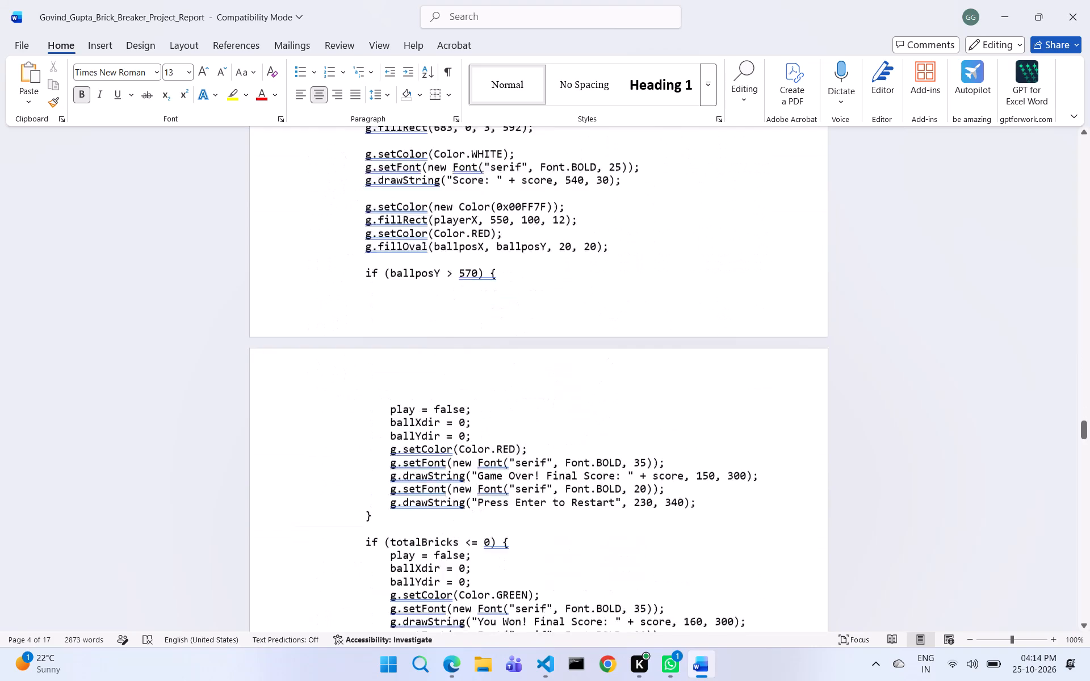
{"action": "scroll", "coordinate": [476, 216], "scroll_direction": "right", "scroll_amount": 1}
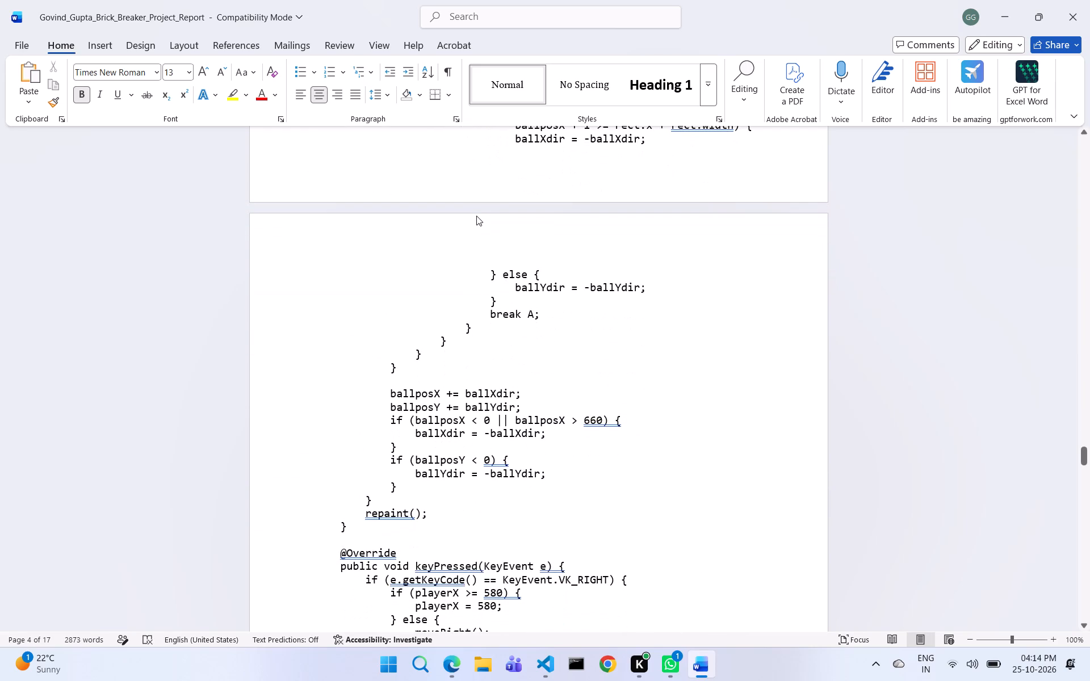
{"action": "scroll", "coordinate": [476, 216], "scroll_direction": "down", "scroll_amount": 2}
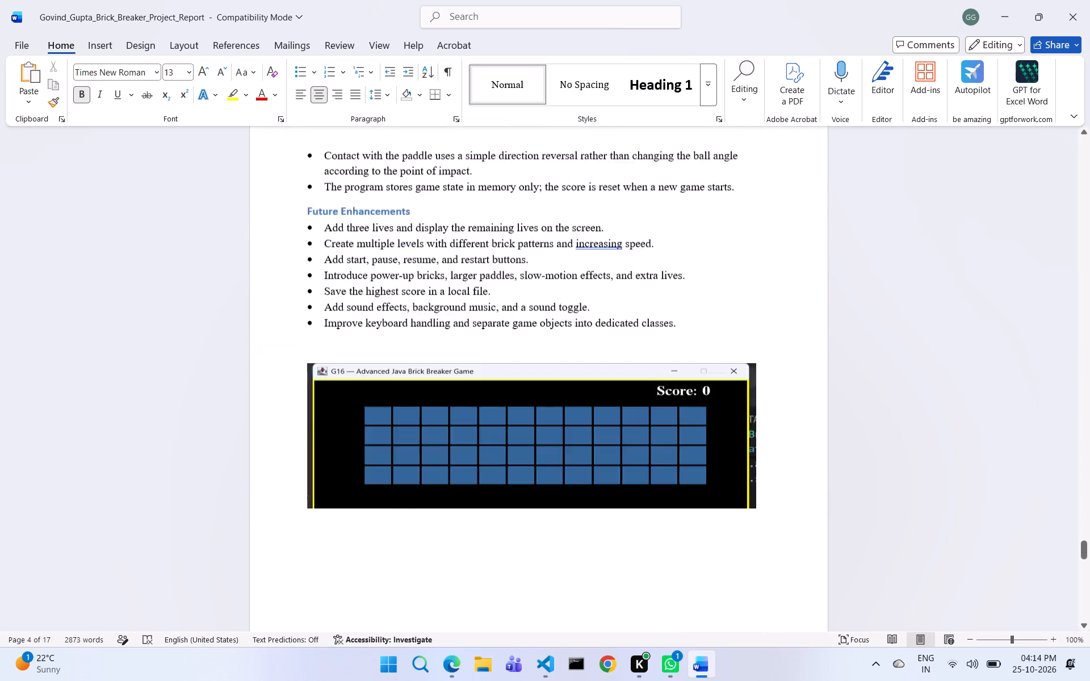
{"action": "scroll", "coordinate": [476, 216], "scroll_direction": "down", "scroll_amount": 3}
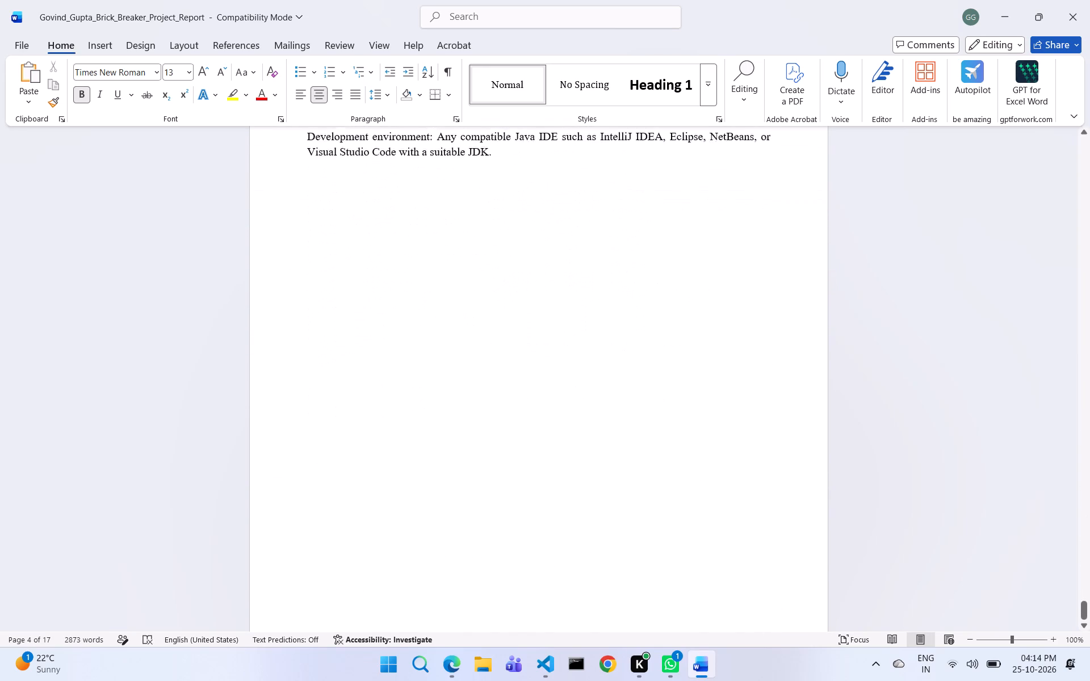
Delete the faculty member's name after "Mr." in the Submitted to block on the cover page.
{"action": "scroll", "coordinate": [476, 216], "scroll_direction": "down", "scroll_amount": 1}
{"action": "scroll", "coordinate": [476, 216], "scroll_direction": "up", "scroll_amount": 1}
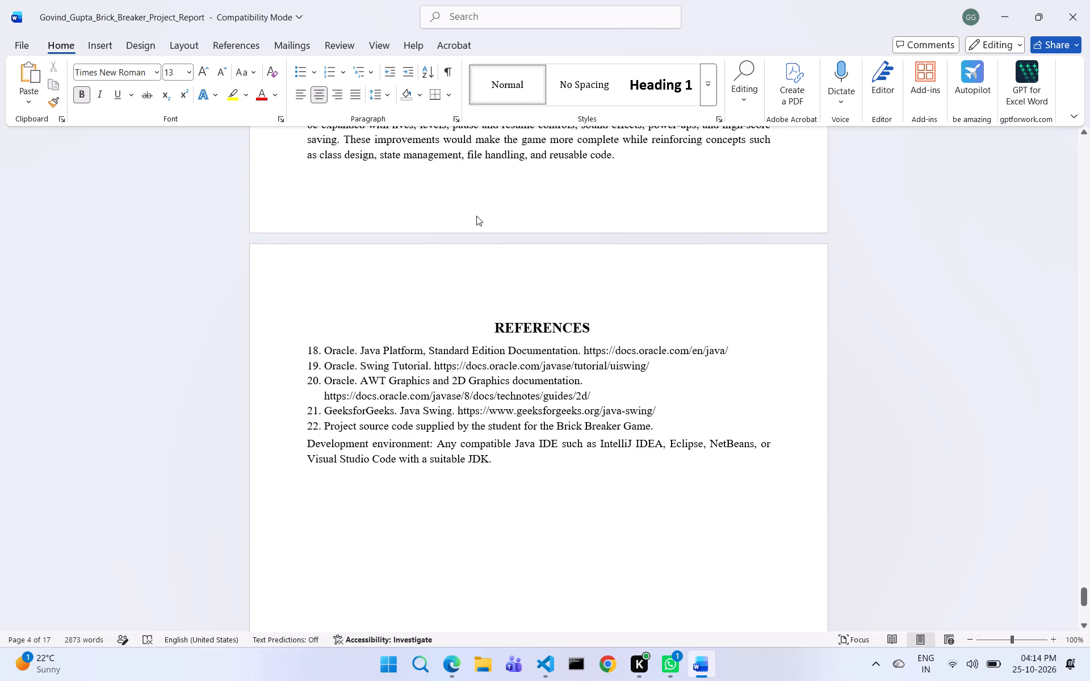
{"action": "scroll", "coordinate": [476, 216], "scroll_direction": "up", "scroll_amount": 8}
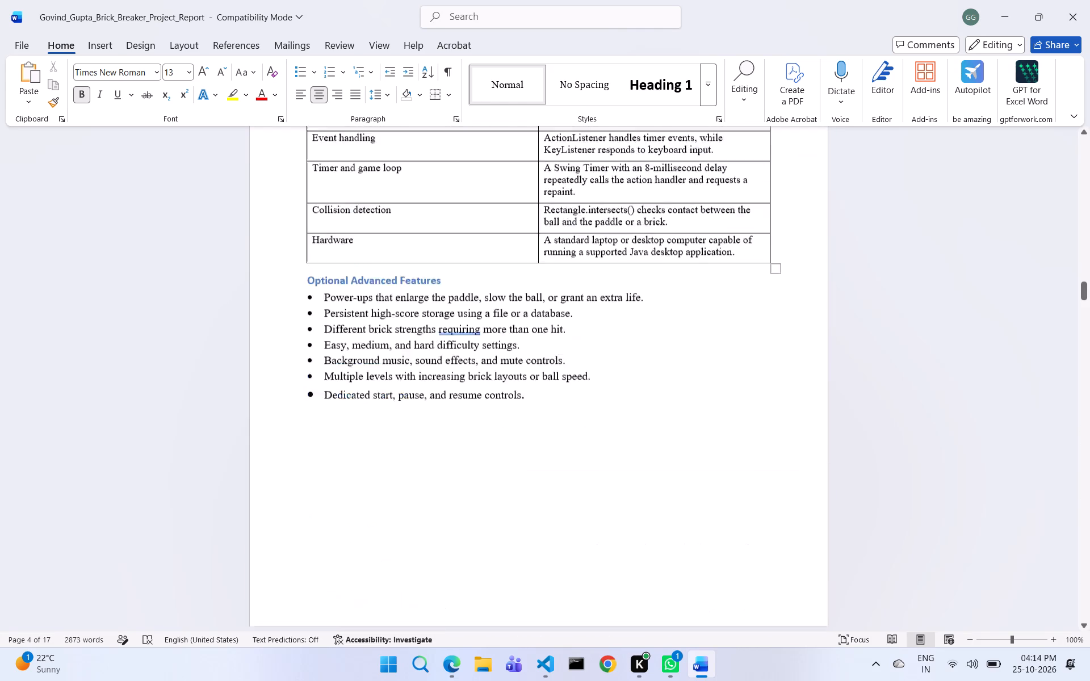
{"action": "scroll", "coordinate": [476, 216], "scroll_direction": "up", "scroll_amount": 3}
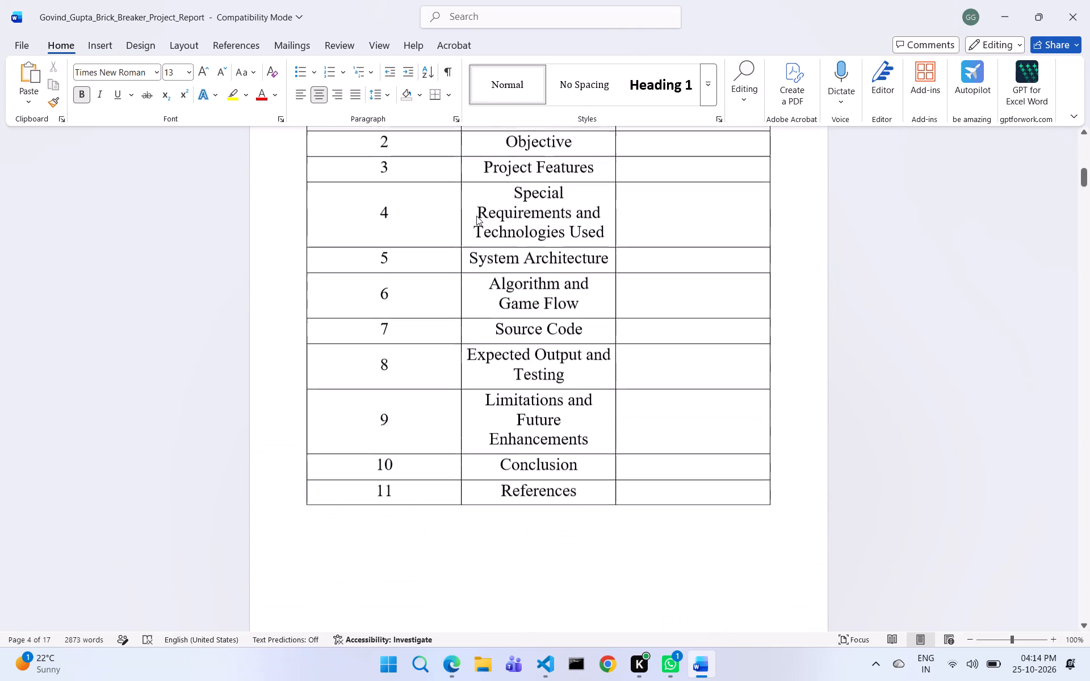
{"action": "scroll", "coordinate": [476, 216], "scroll_direction": "up", "scroll_amount": 1}
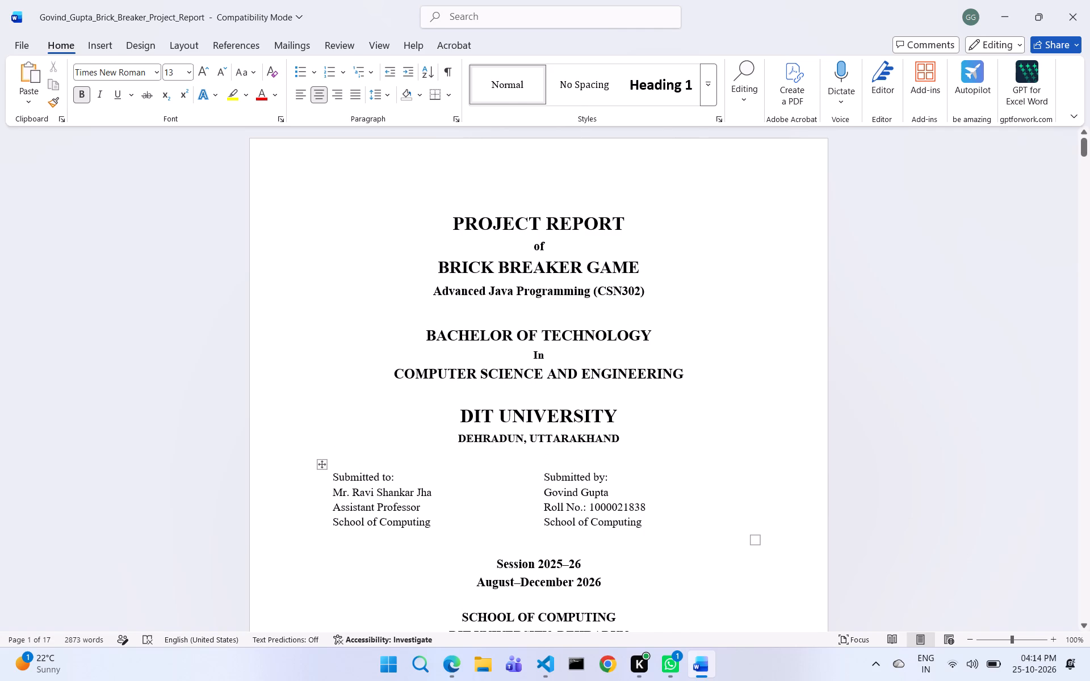
{"action": "left_click_drag", "start_coordinate": [435, 491], "coordinate": [355, 488]}
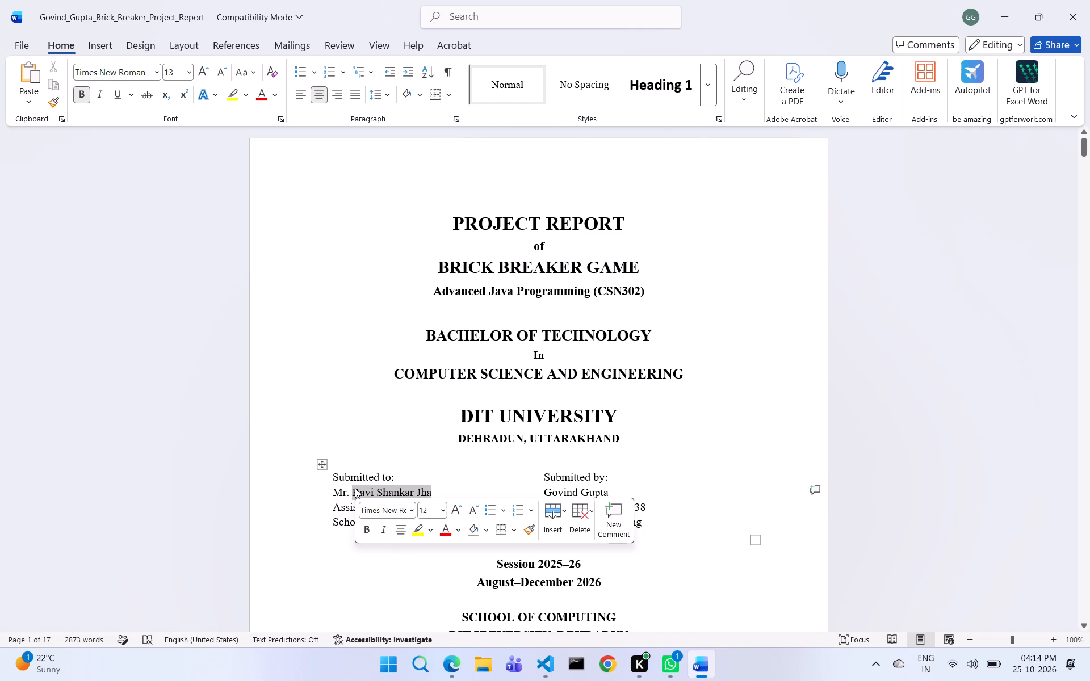
{"action": "key", "text": "BackSpace"}
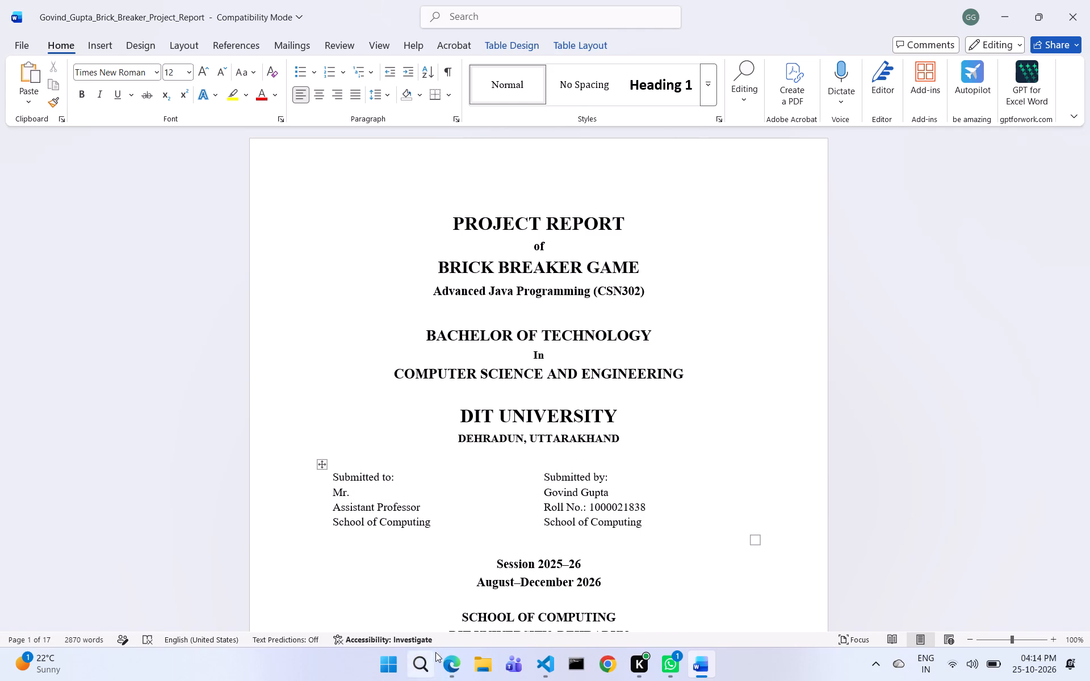
Switch to Edge, load the DIT University LMS My courses page in a new tab, and open the CSN302 Advanced Java Programming BACKPAPER course.
{"action": "left_click", "coordinate": [447, 657]}
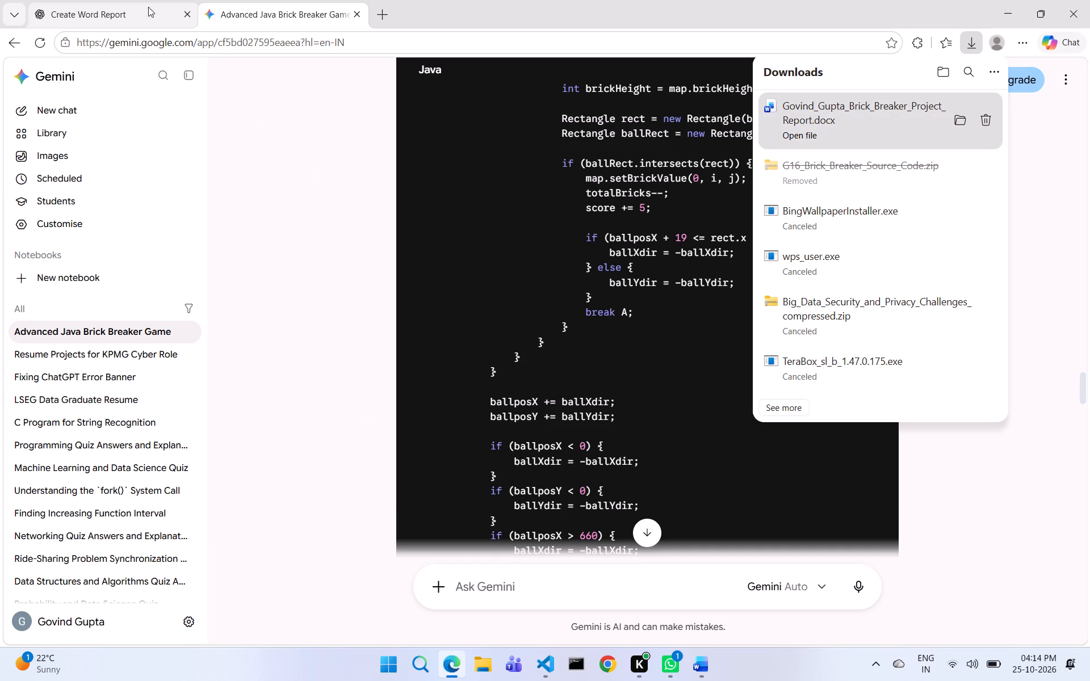
{"action": "left_click", "coordinate": [384, 5]}
{"action": "key", "text": "l"}
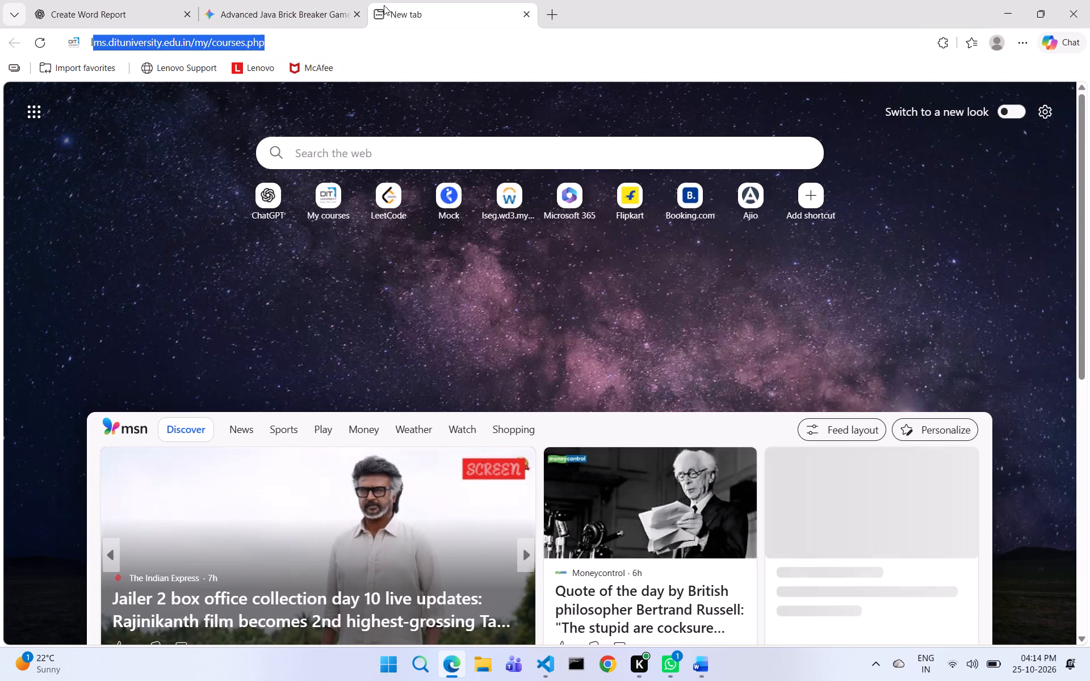
{"action": "key", "text": "Return"}
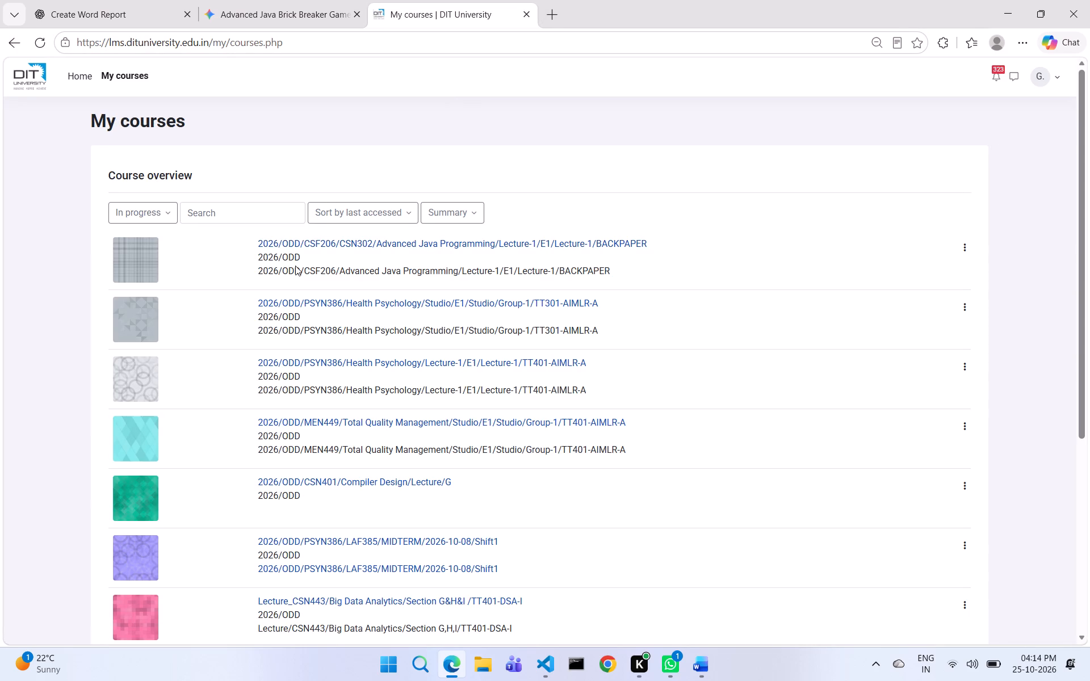
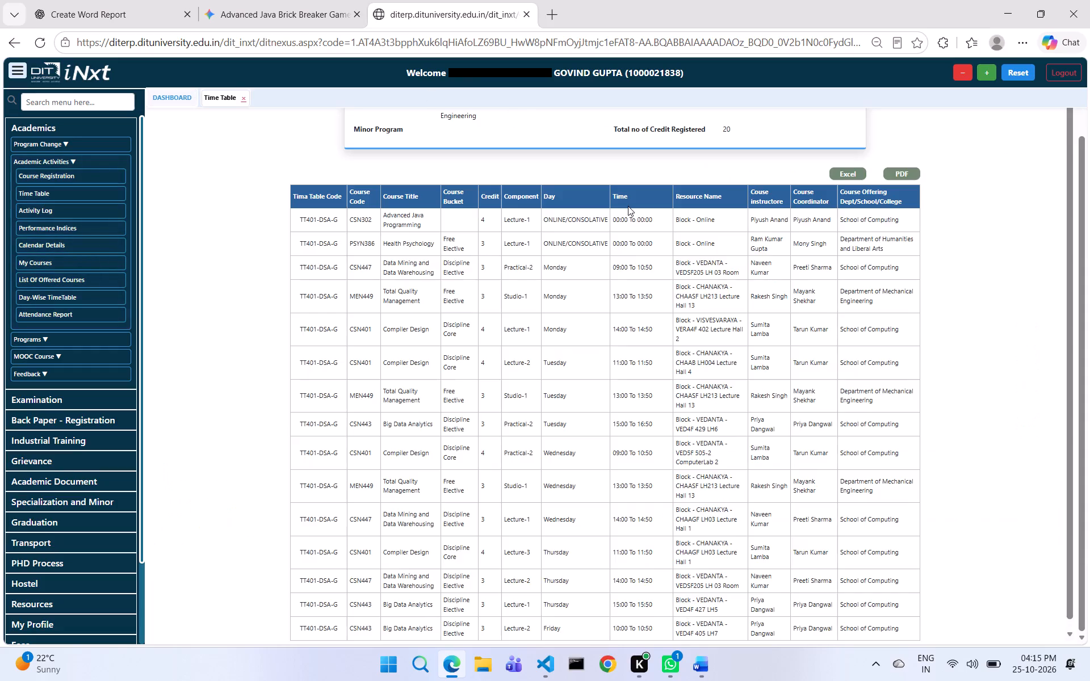
Examine the My Courses list in the university portal for the CSN302 Advanced Java Programming coordinator and its marks entry.
{"action": "scroll", "coordinate": [628, 206], "scroll_direction": "down", "scroll_amount": 4}
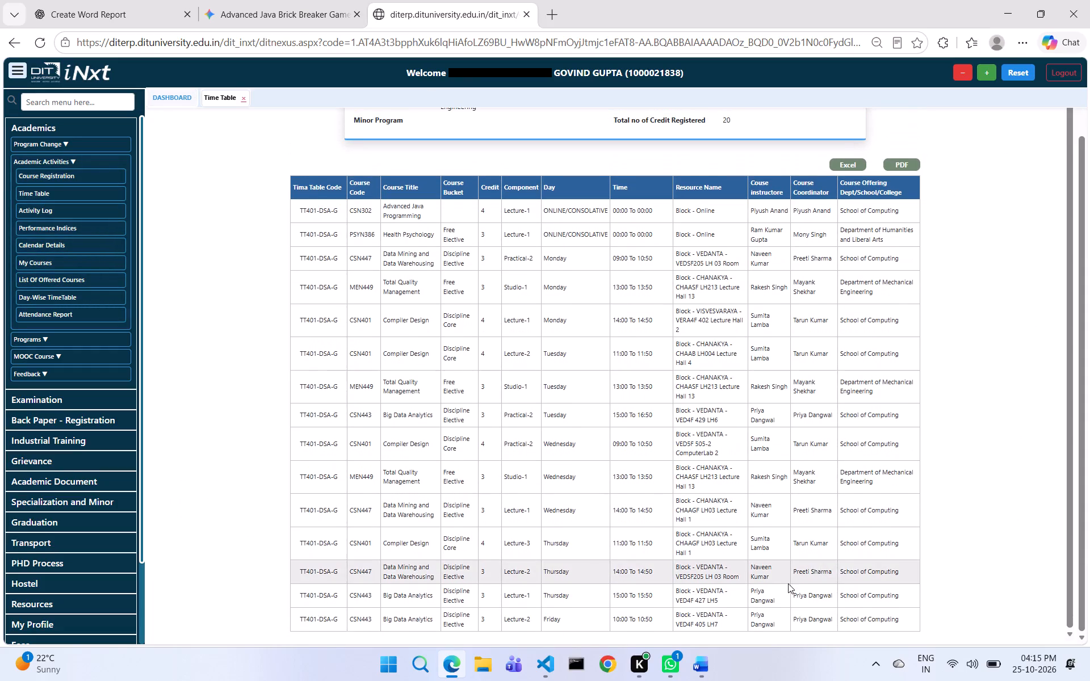
{"action": "left_click", "coordinate": [34, 258]}
{"action": "scroll", "coordinate": [580, 371], "scroll_direction": "down", "scroll_amount": 8}
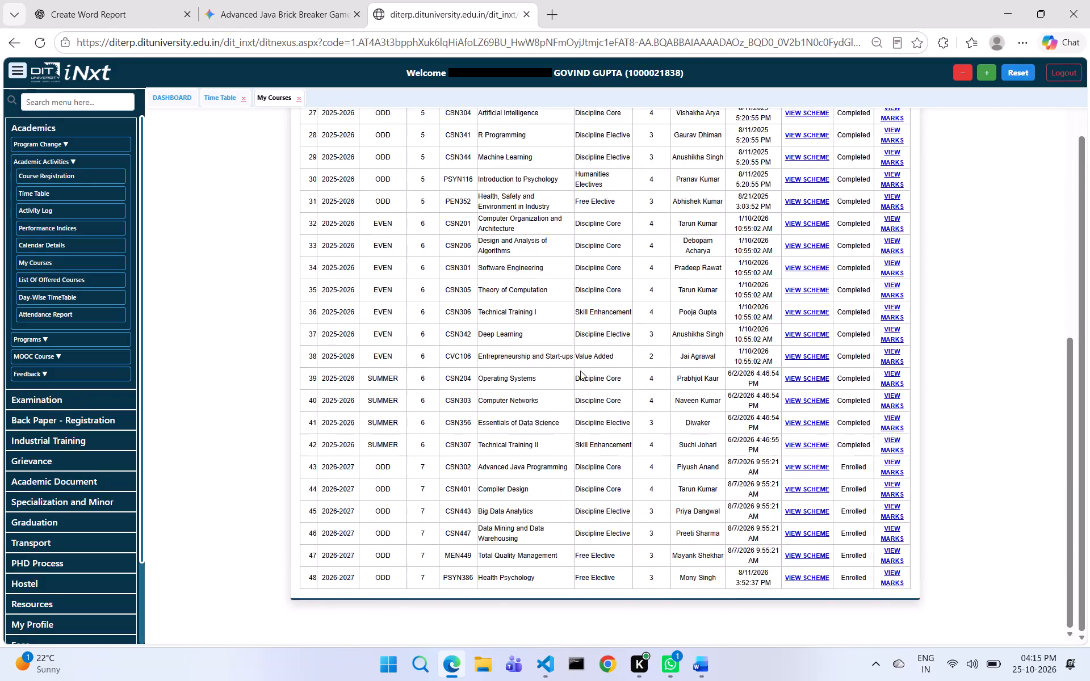
{"action": "left_click", "coordinate": [891, 485]}
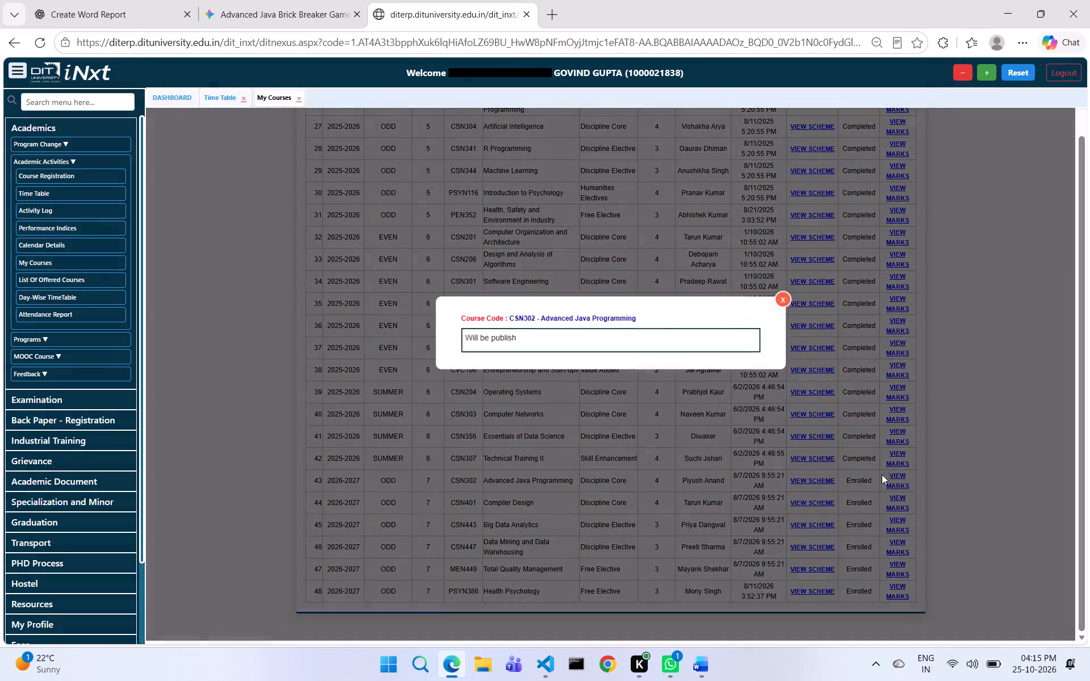
{"action": "left_click", "coordinate": [776, 293]}
{"action": "left_click", "coordinate": [780, 295]}
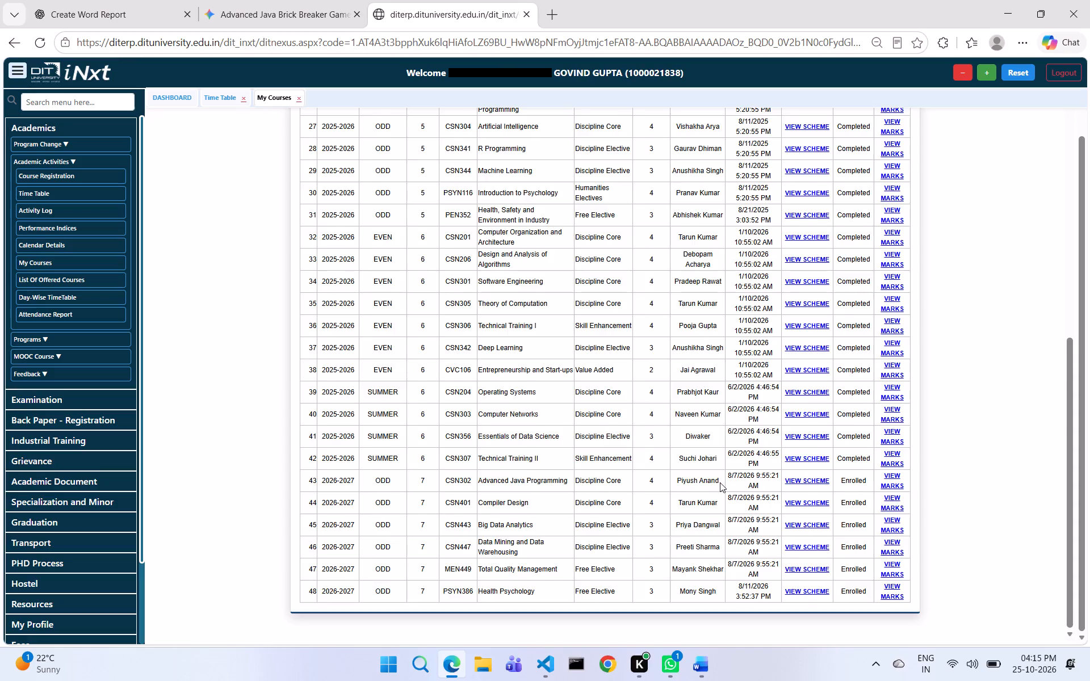
{"action": "scroll", "coordinate": [720, 482], "scroll_direction": "up", "scroll_amount": 13}
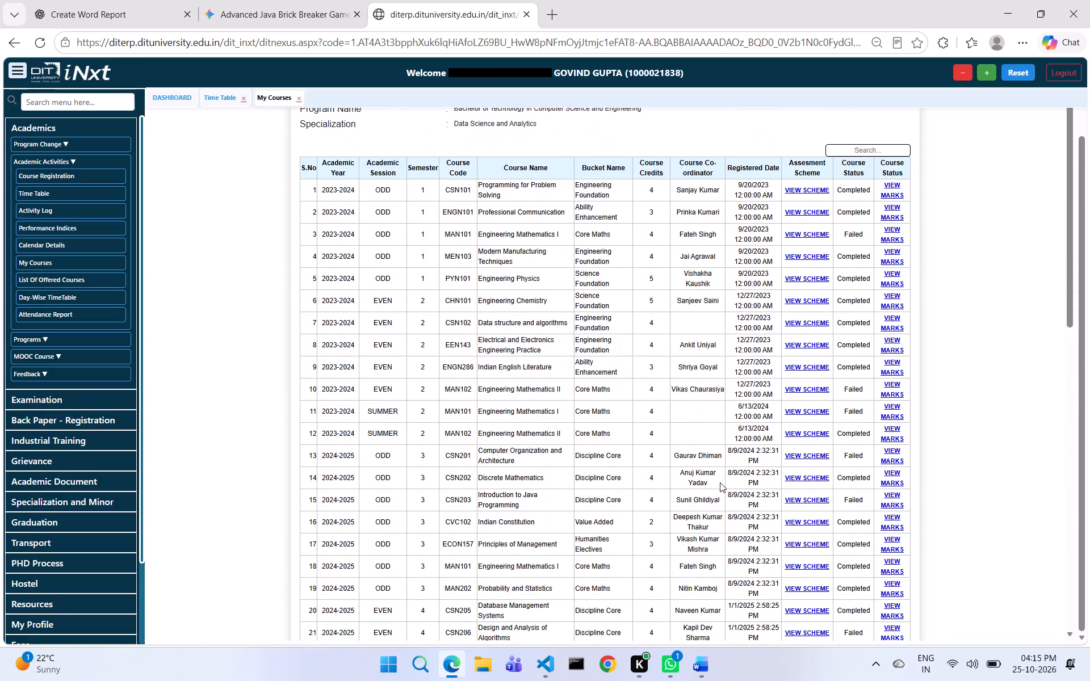
{"action": "scroll", "coordinate": [720, 482], "scroll_direction": "down", "scroll_amount": 7}
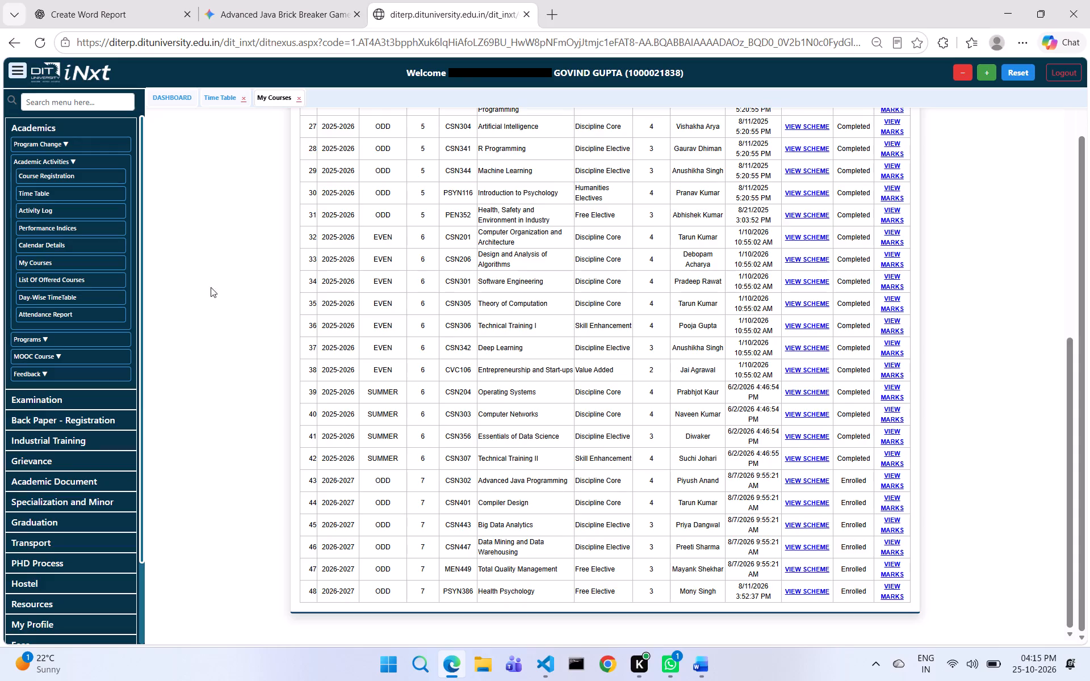
Copy the CSN302 course instructor's name from the Time Table and paste it after "Mr." in the Word cover page's Submitted to block.
{"action": "left_click", "coordinate": [220, 103]}
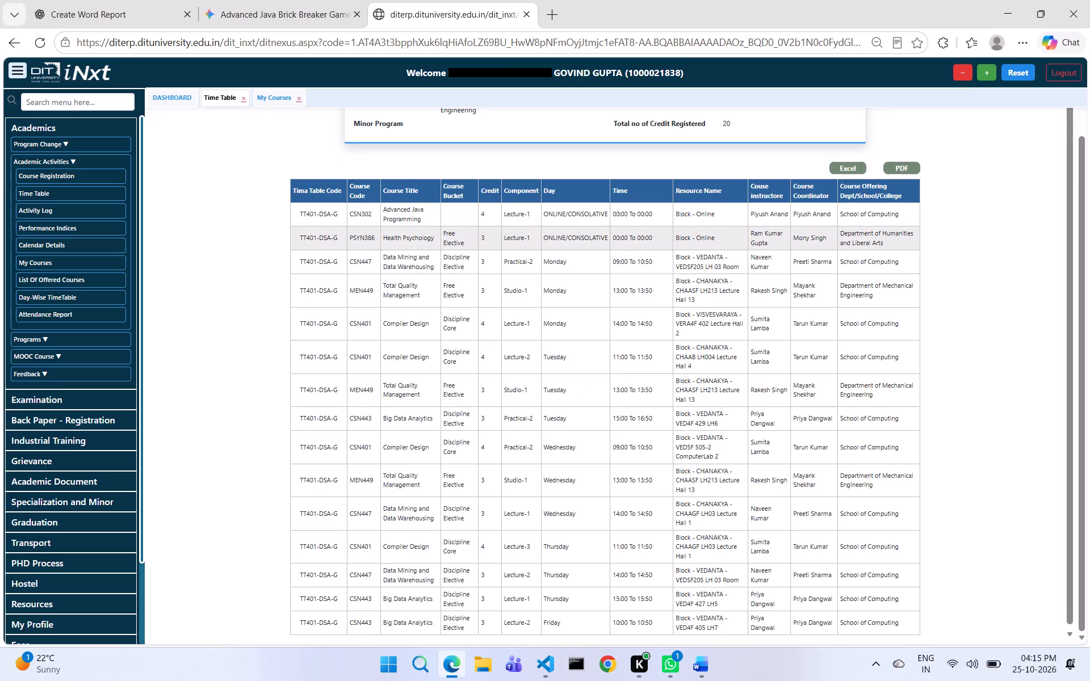
{"action": "left_click", "coordinate": [787, 211]}
{"action": "left_click_drag", "start_coordinate": [787, 211], "coordinate": [749, 207]}
{"action": "key", "text": "ctrl+c"}
{"action": "left_click", "coordinate": [698, 671]}
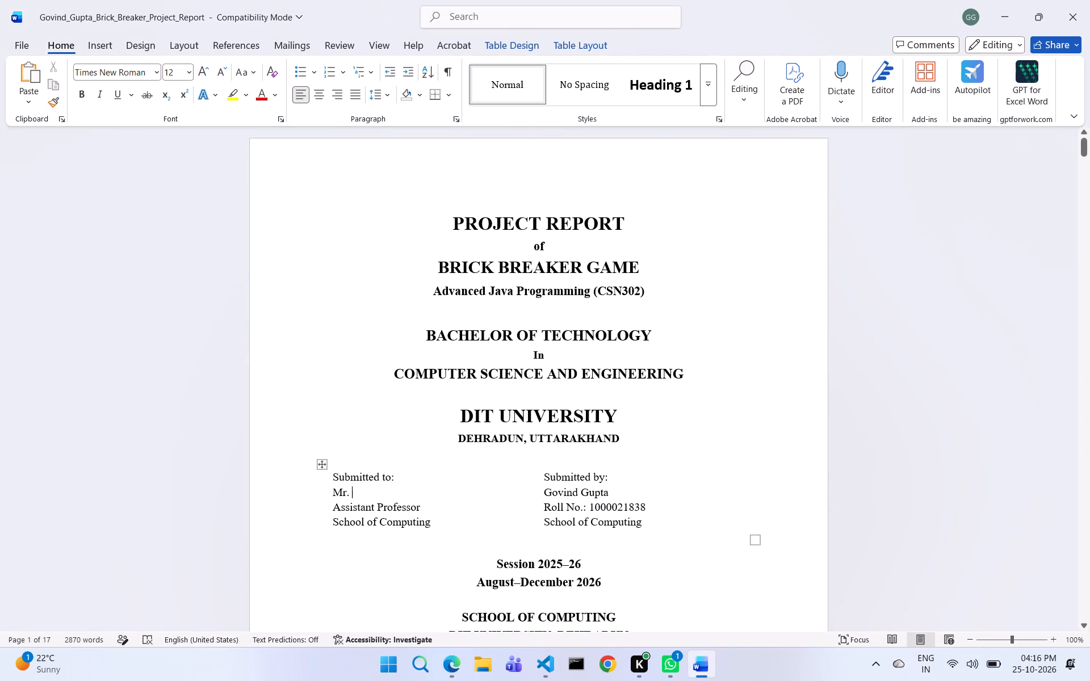
{"action": "key", "text": "ctrl+v"}
Insert the label "Name :" before the student's name in the Submitted by block on the cover page.
{"action": "left_click", "coordinate": [546, 493]}
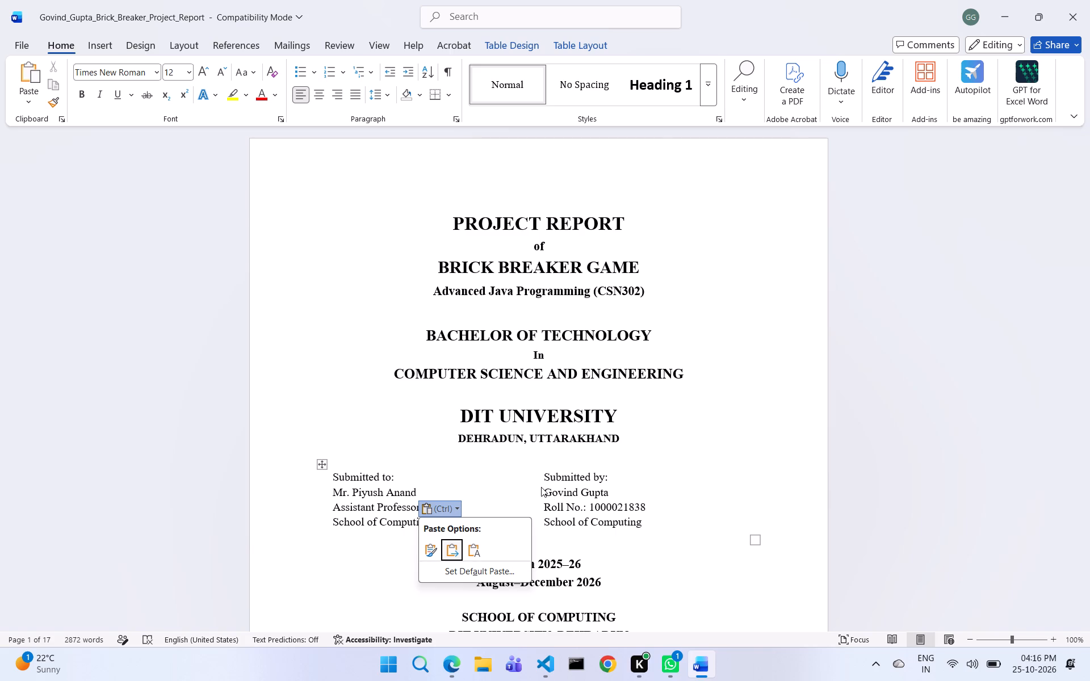
{"action": "left_click", "coordinate": [547, 490]}
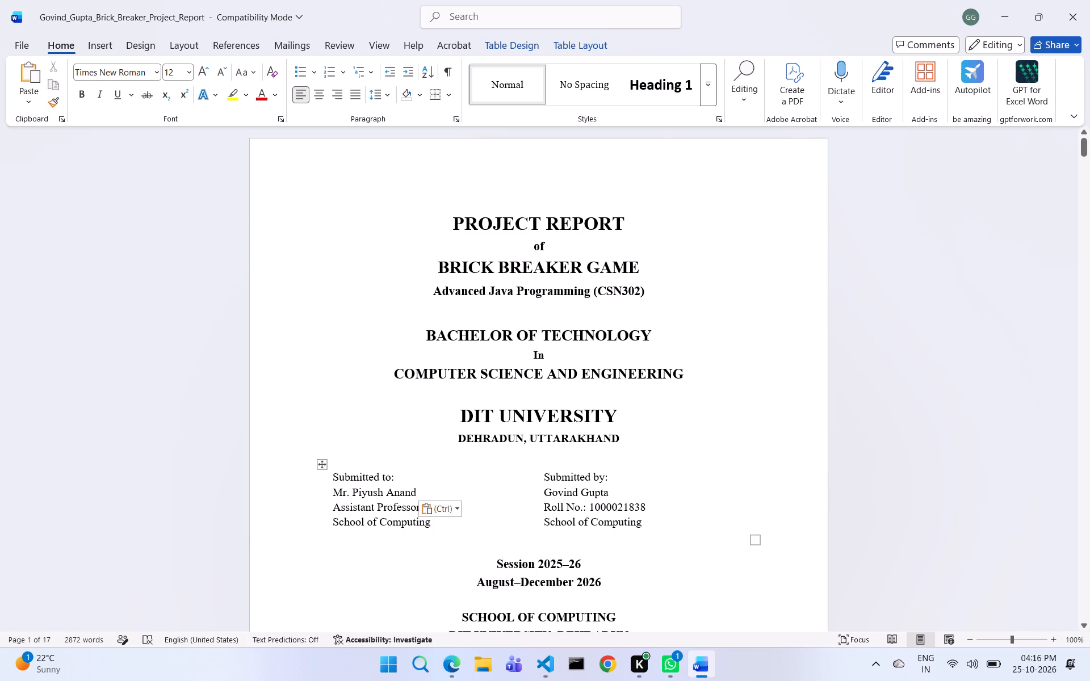
{"action": "key", "text": "shift+n"}
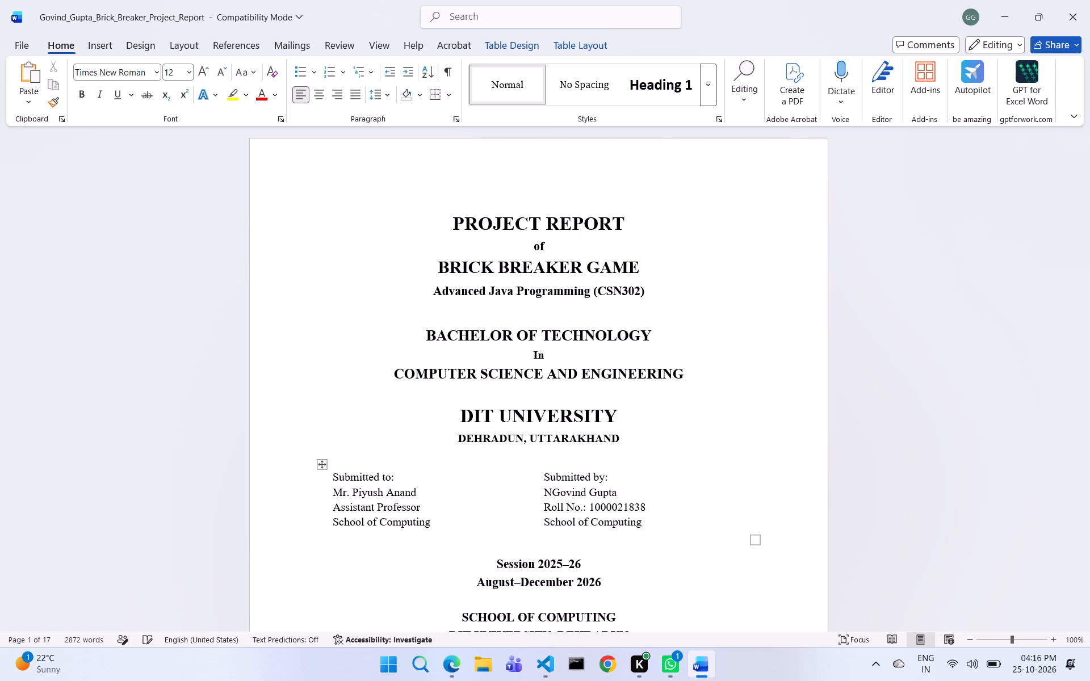
{"action": "type", "text": "ame"}
{"action": "key", "text": "space"}
{"action": "key", "text": "shift+plus"}
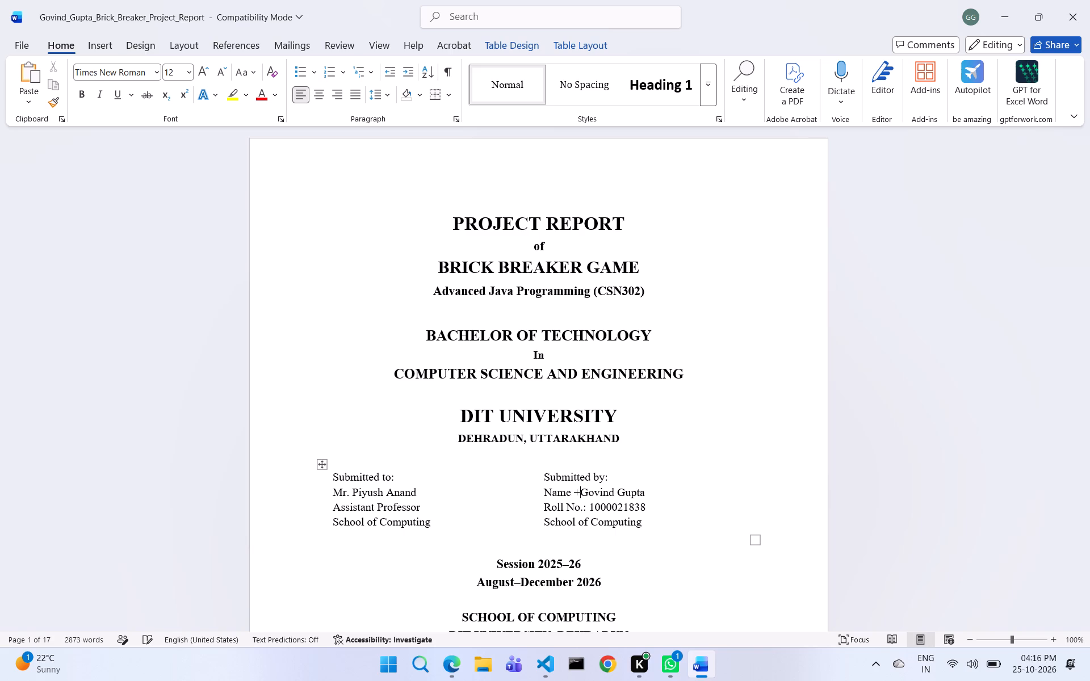
{"action": "key", "text": "BackSpace"}
{"action": "key", "text": "minus"}
{"action": "key", "text": "BackSpace"}
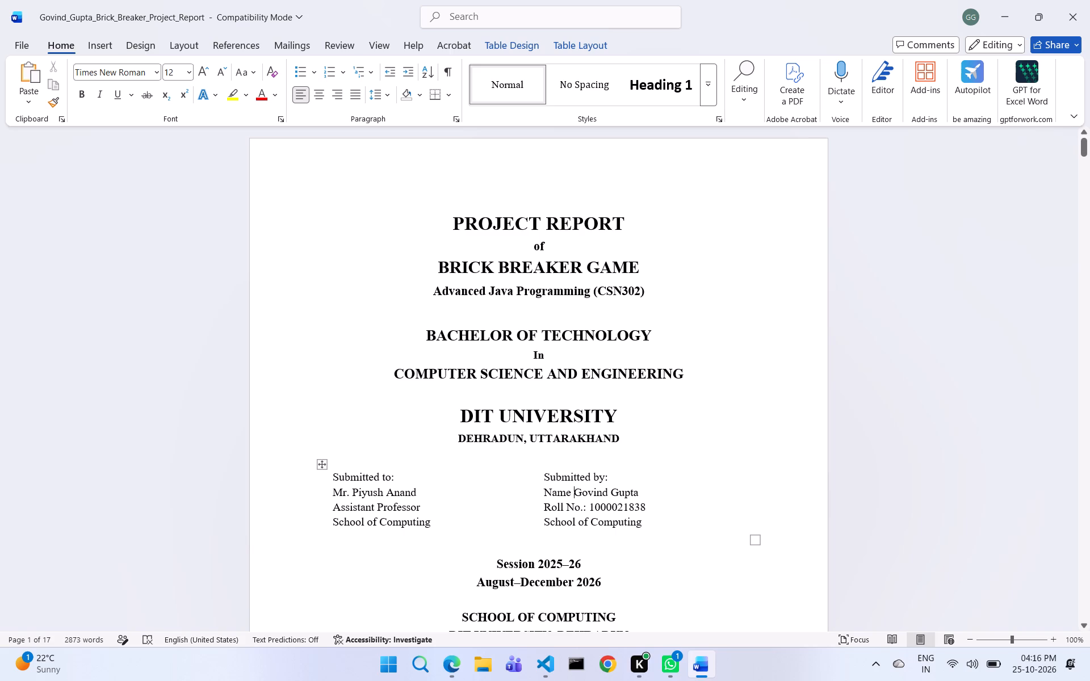
{"action": "key", "text": "shift+colon"}
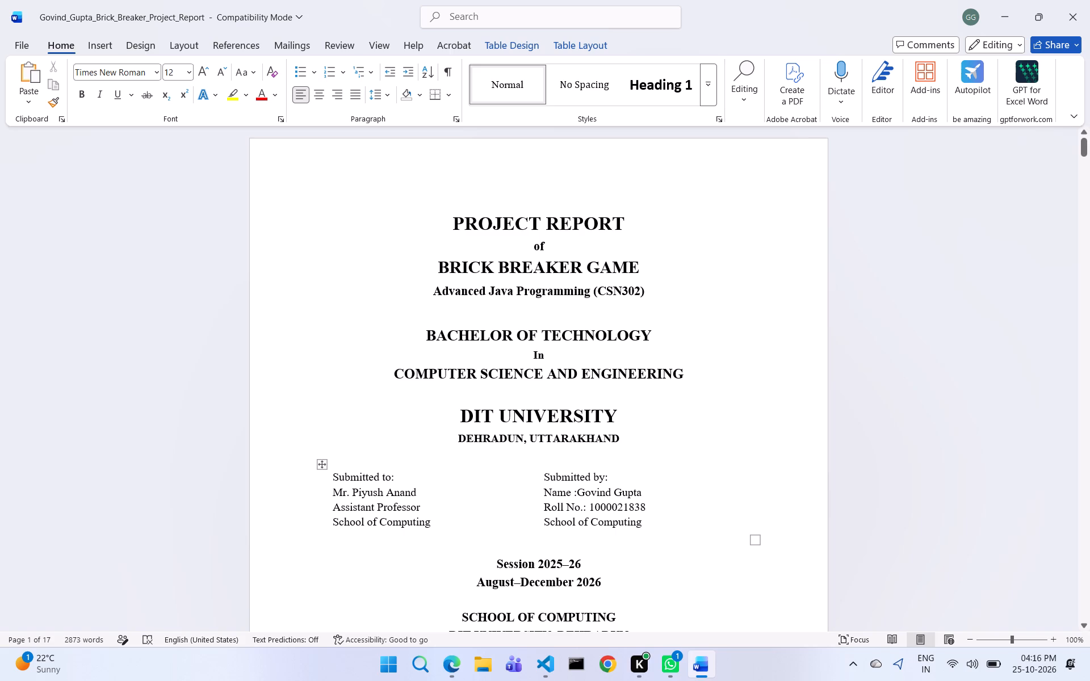
Replace the "Roll No." label with "Sap Id" in the Submitted by block, keeping the colon and the number.
{"action": "left_click", "coordinate": [584, 508]}
{"action": "key", "text": "BackSpace"}
{"action": "key", "text": "BackSpace"}
{"action": "key", "text": "BackSpace"}
{"action": "key", "text": "BackSpace"}
{"action": "key", "text": "BackSpace"}
{"action": "key", "text": "BackSpace"}
{"action": "key", "text": "BackSpace"}
{"action": "key", "text": "BackSpace"}
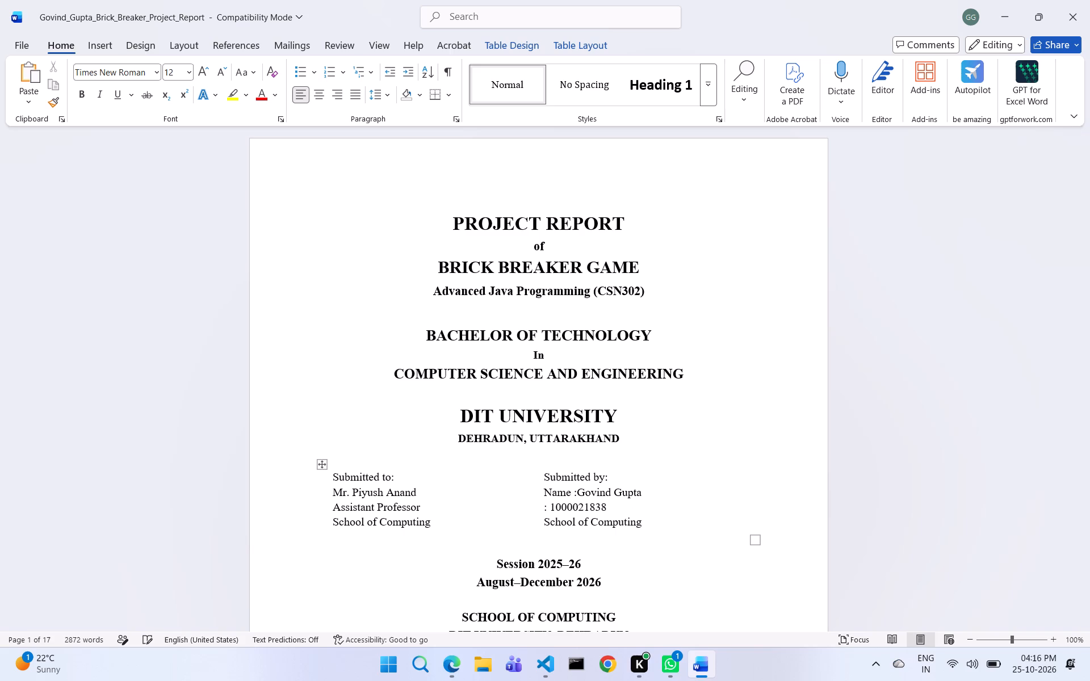
{"action": "type", "text": "Sap"}
{"action": "key", "text": "space"}
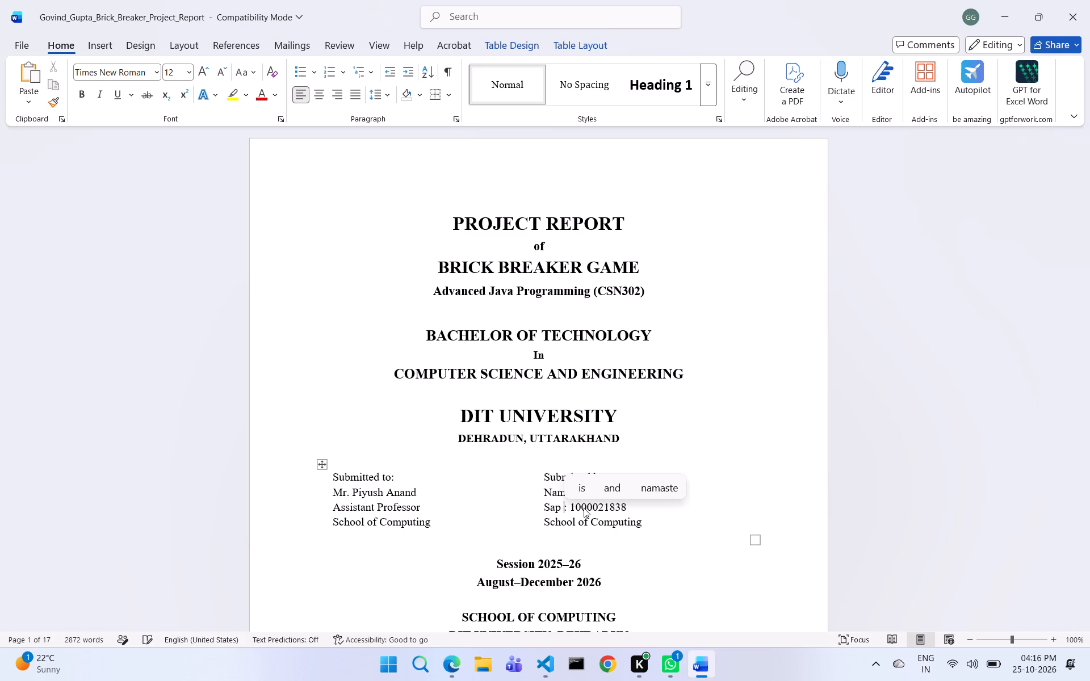
{"action": "type", "text": "Id"}
{"action": "key", "text": "space"}
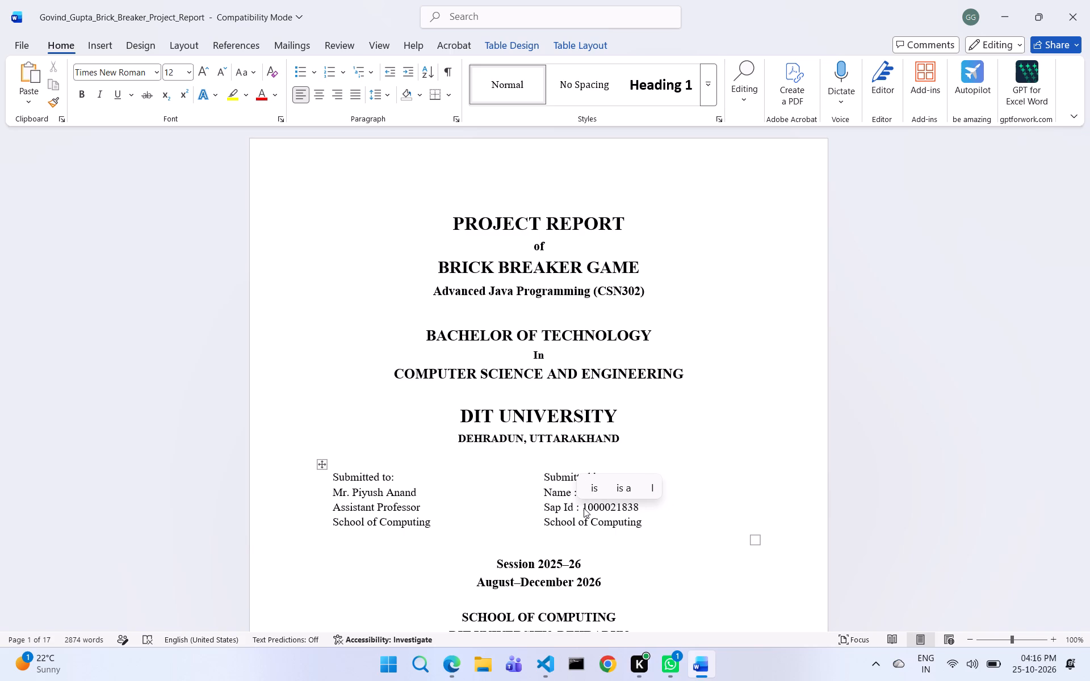
{"action": "key", "text": "BackSpace"}
{"action": "key", "text": "BackSpace"}
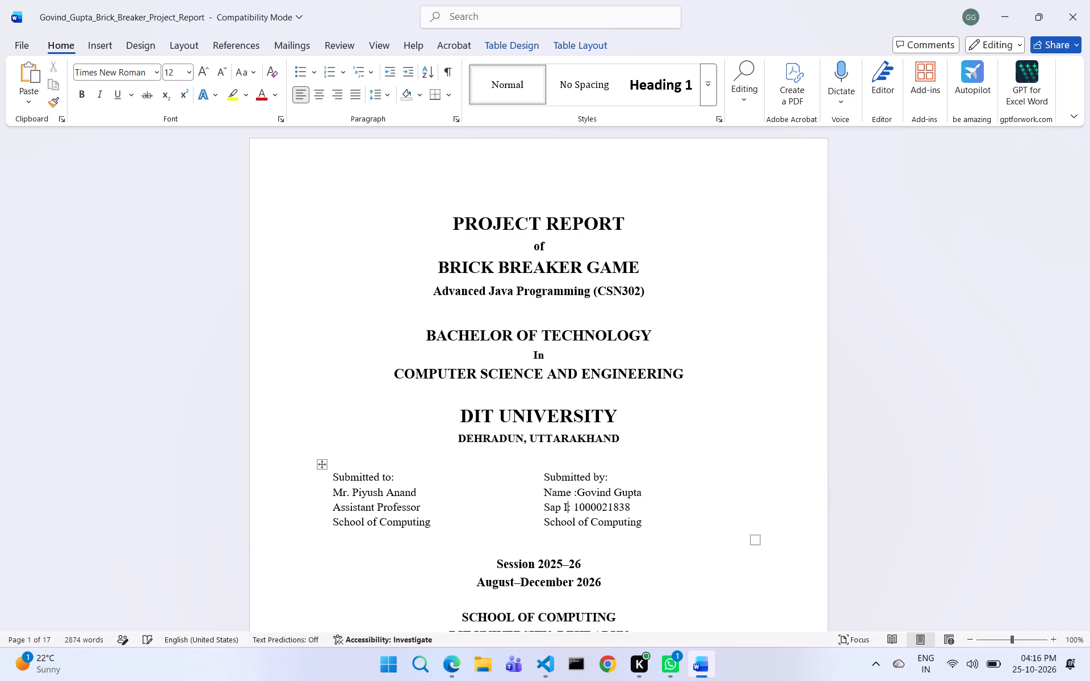
{"action": "key", "text": "shift+d"}
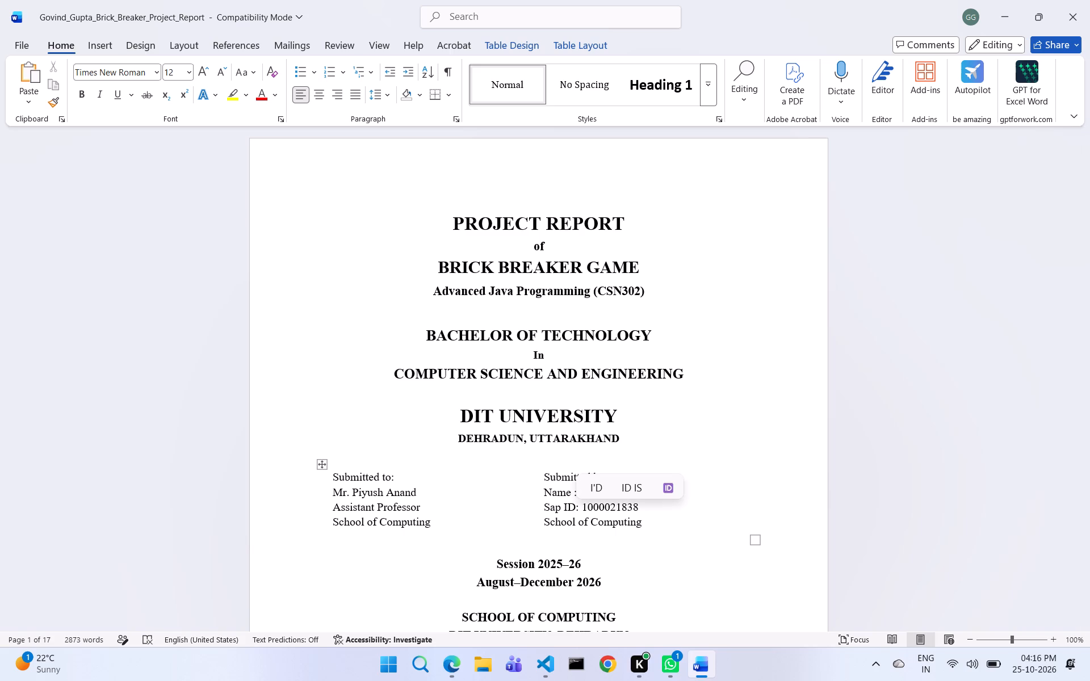
{"action": "key", "text": "BackSpace"}
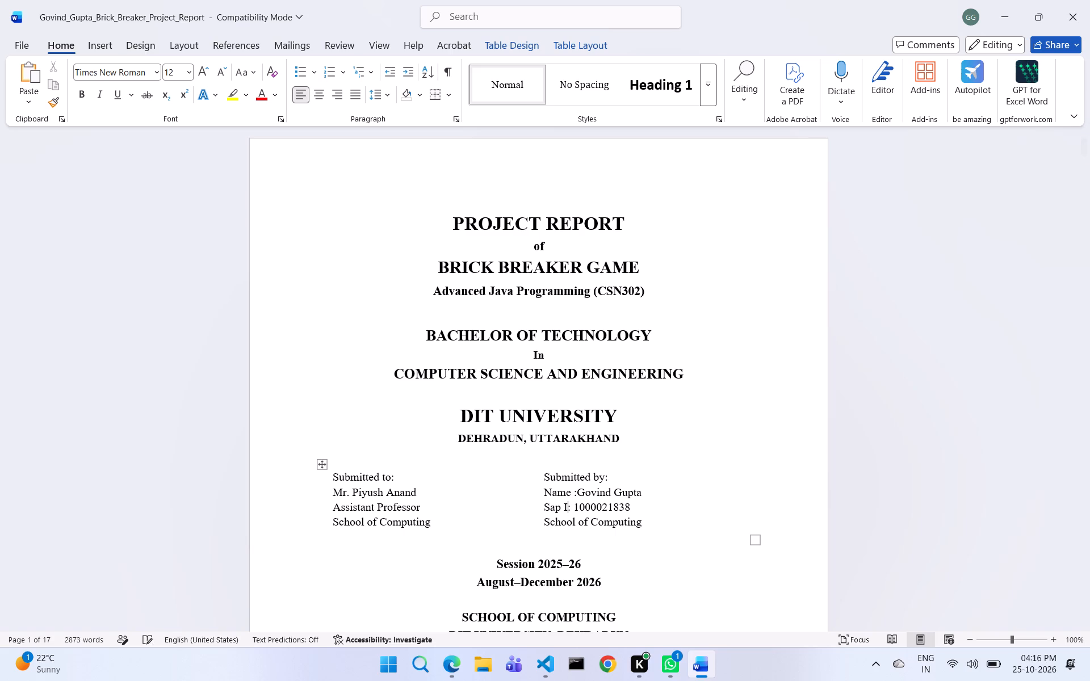
{"action": "key", "text": "d"}
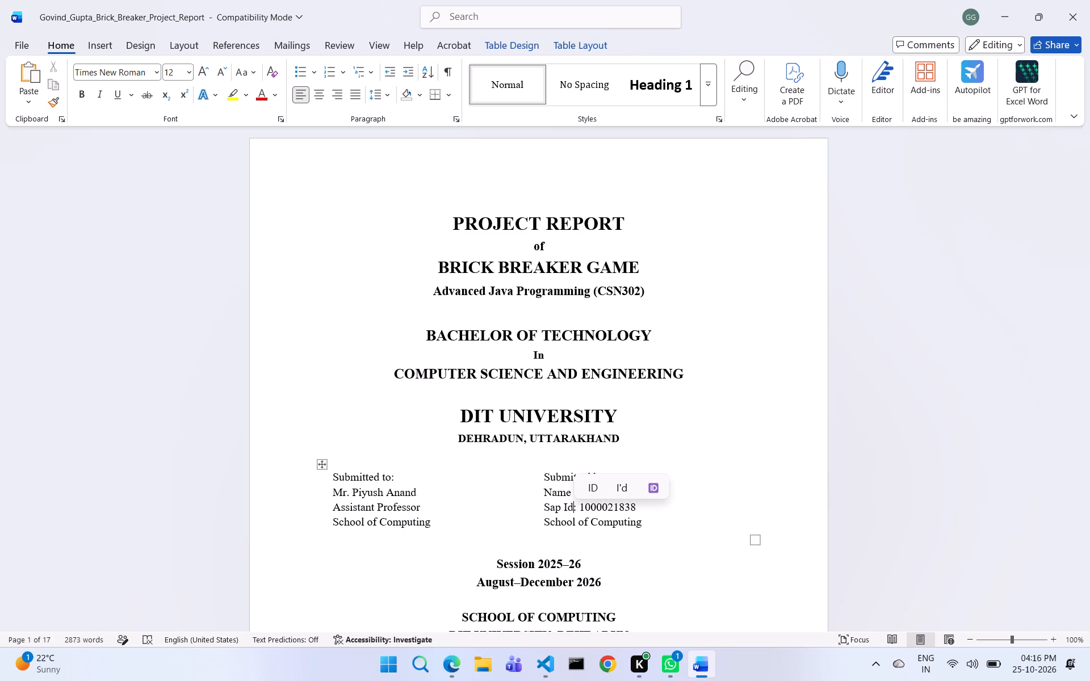
{"action": "left_click", "coordinate": [683, 432]}
Export the report as a PDF to the Downloads folder under the suggested file name, with standard optimization and opening after publishing.
{"action": "scroll", "coordinate": [683, 432], "scroll_direction": "down", "scroll_amount": 1}
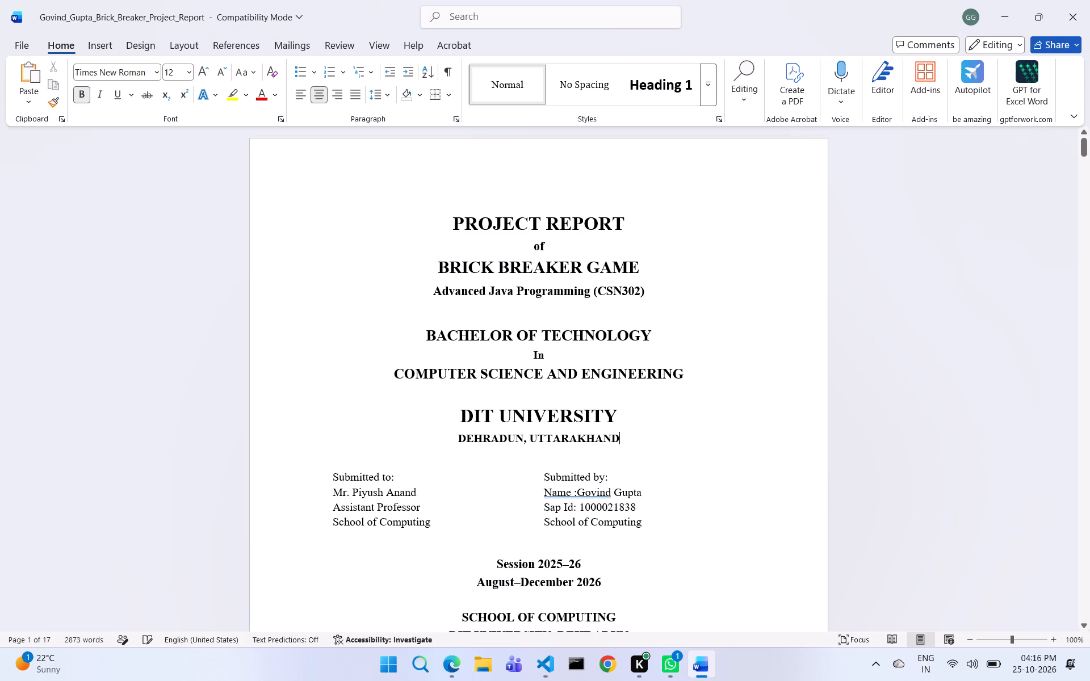
{"action": "scroll", "coordinate": [683, 432], "scroll_direction": "down", "scroll_amount": 1}
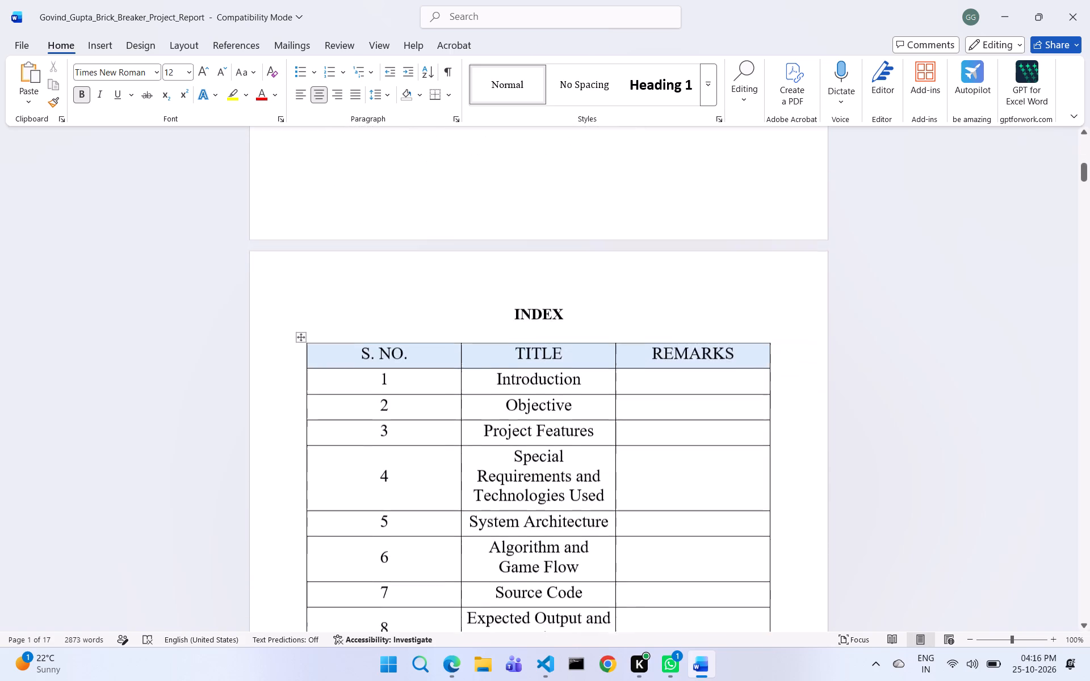
{"action": "scroll", "coordinate": [683, 432], "scroll_direction": "down", "scroll_amount": 1}
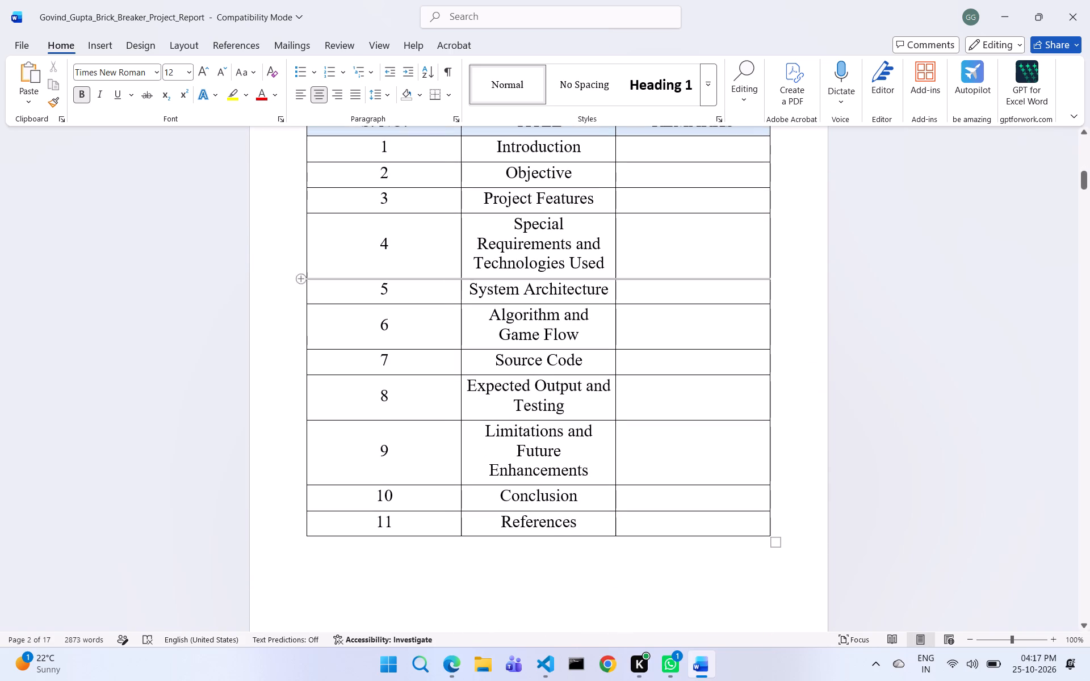
{"action": "left_click", "coordinate": [28, 45]}
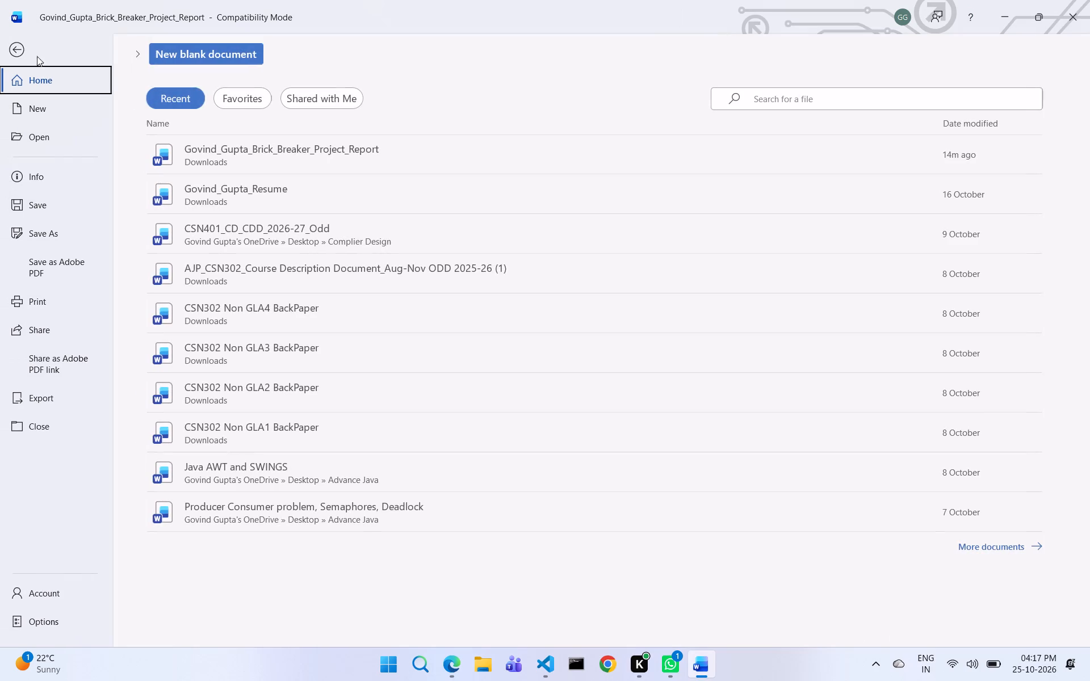
{"action": "left_click", "coordinate": [56, 396]}
{"action": "left_click", "coordinate": [254, 117]}
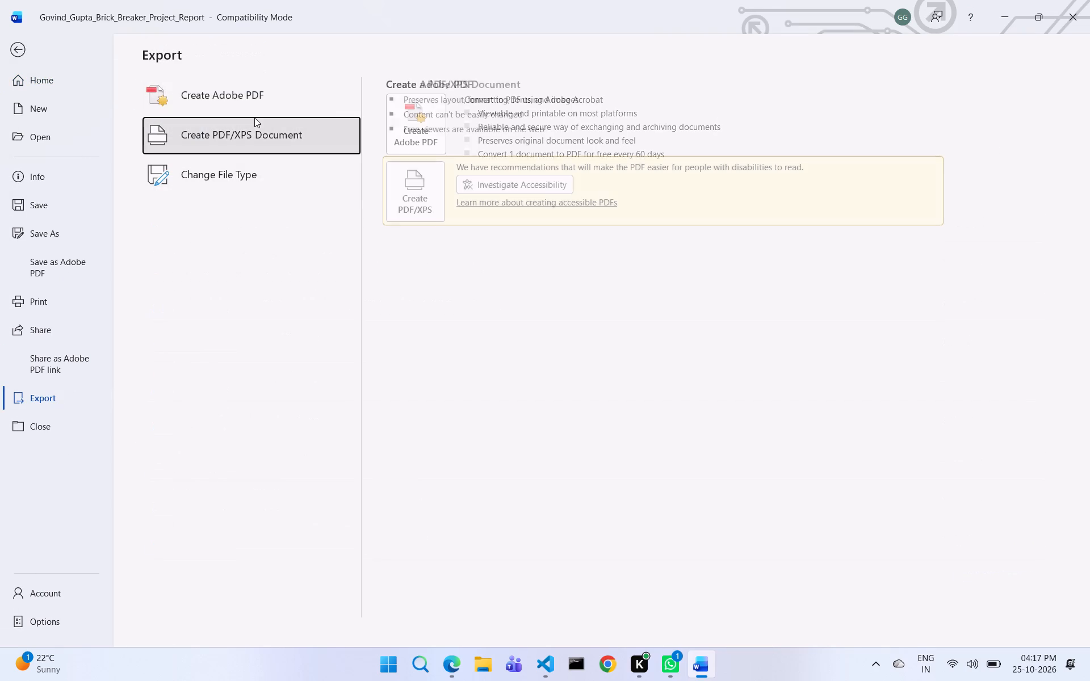
{"action": "left_click", "coordinate": [433, 177]}
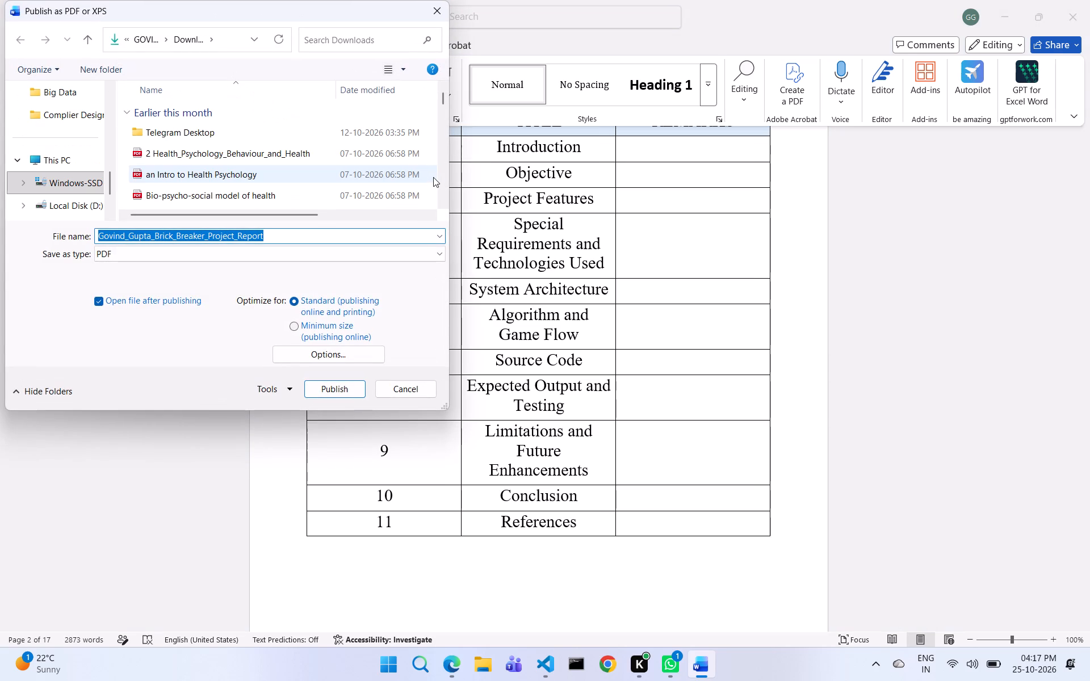
{"action": "left_click", "coordinate": [107, 150]}
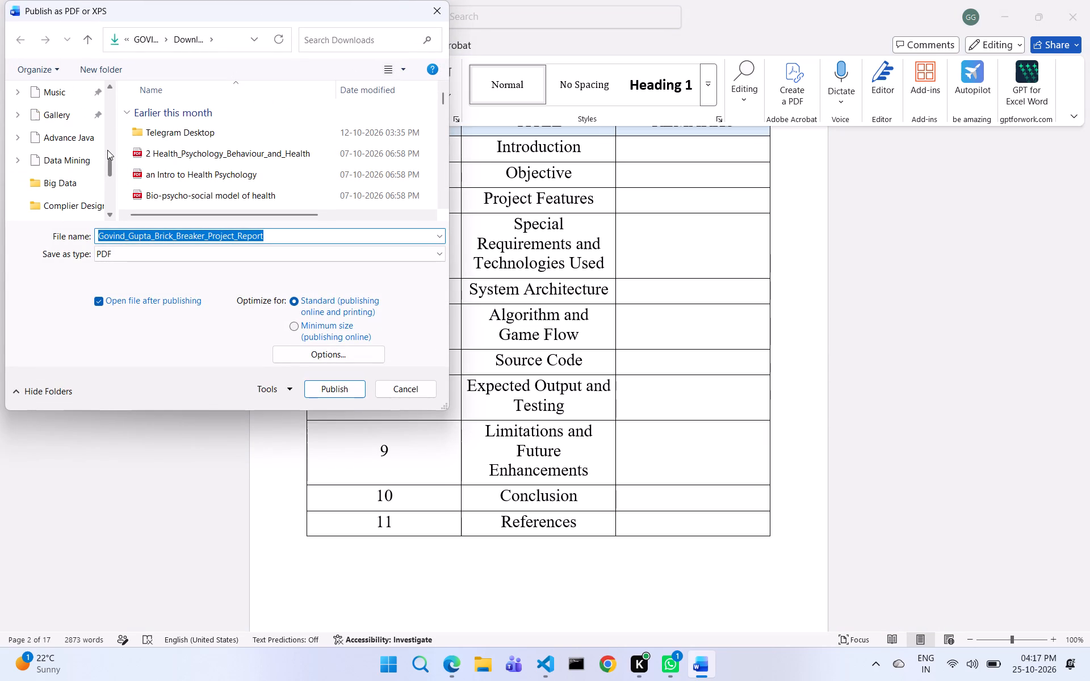
{"action": "left_click", "coordinate": [107, 146]}
{"action": "left_click", "coordinate": [53, 124]}
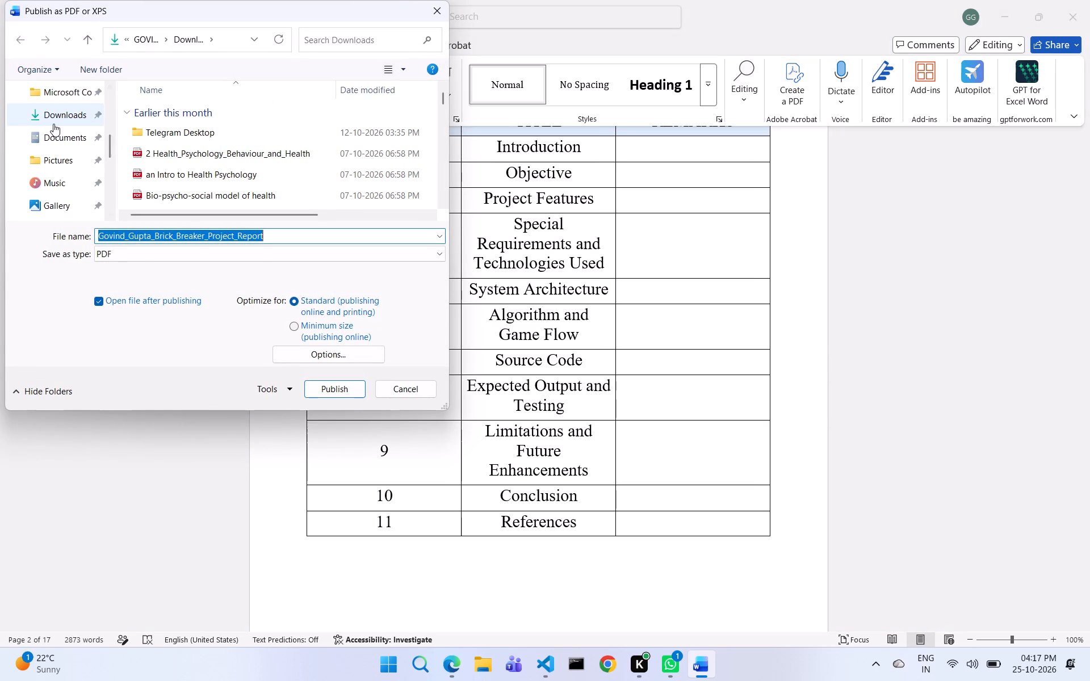
{"action": "left_click", "coordinate": [336, 385]}
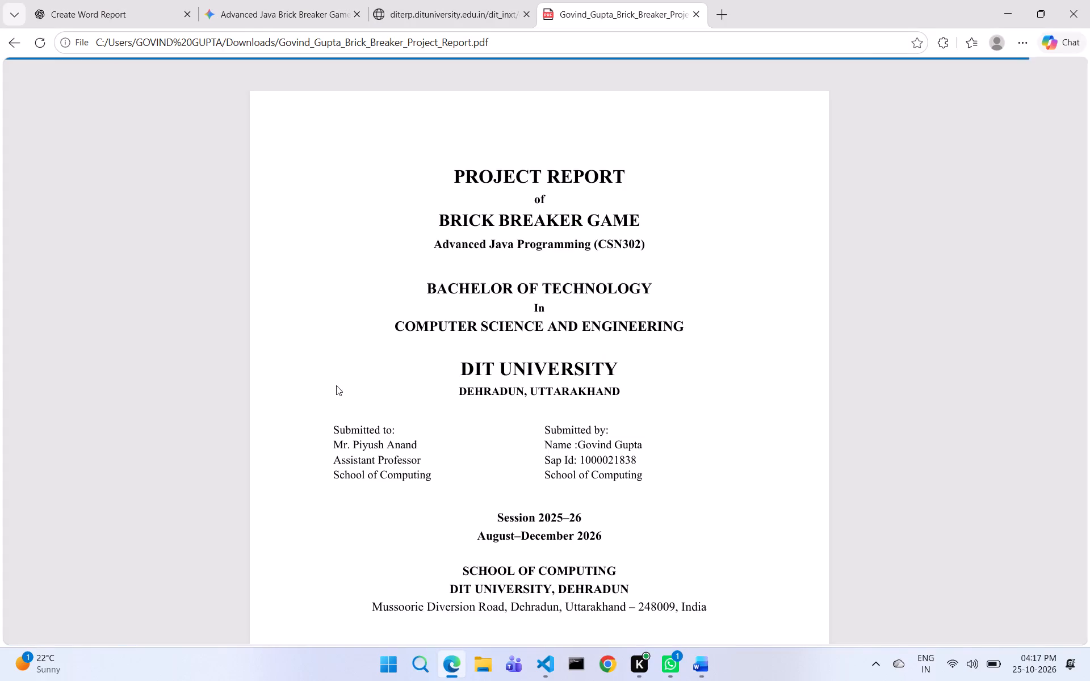
Examine the exported PDF report from the cover page through the index, source code and closing pages, and close it and the browser window.
{"action": "scroll", "coordinate": [336, 385], "scroll_direction": "down", "scroll_amount": 5}
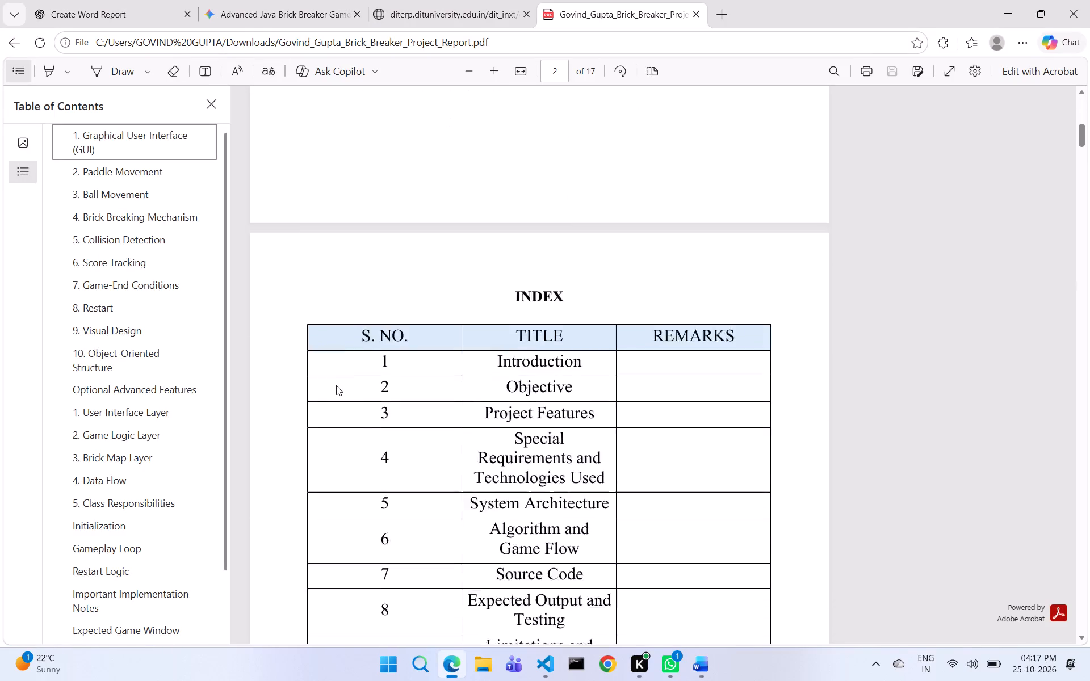
{"action": "scroll", "coordinate": [336, 385], "scroll_direction": "down", "scroll_amount": 16}
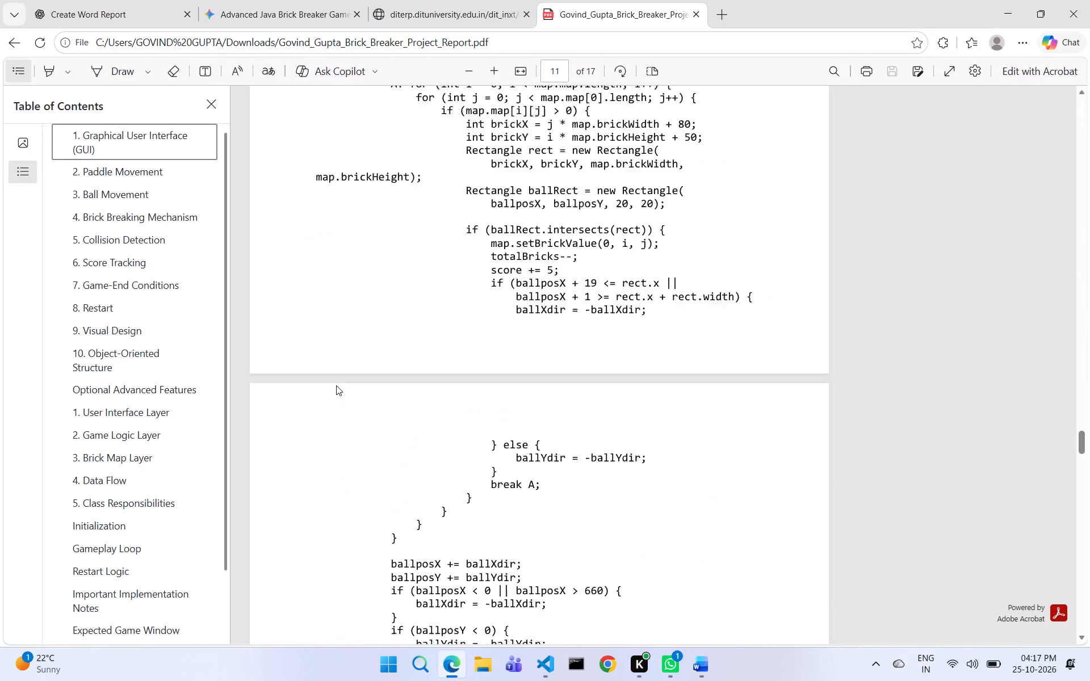
{"action": "scroll", "coordinate": [336, 385], "scroll_direction": "down", "scroll_amount": 10}
{"action": "scroll", "coordinate": [336, 385], "scroll_direction": "up", "scroll_amount": 4}
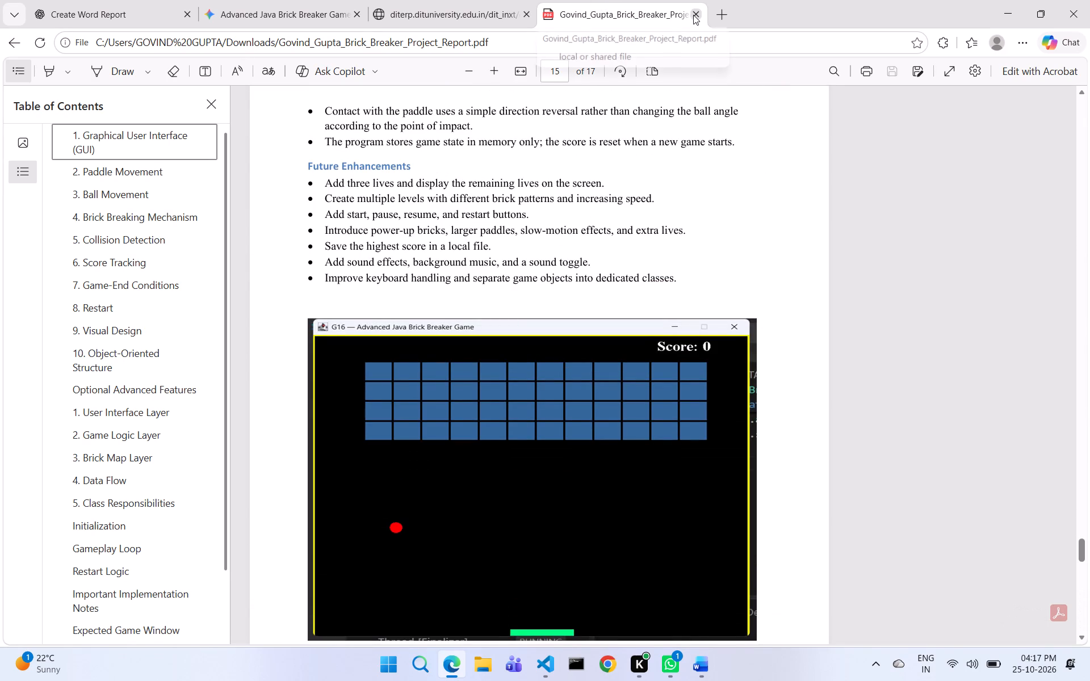
{"action": "left_click", "coordinate": [693, 15]}
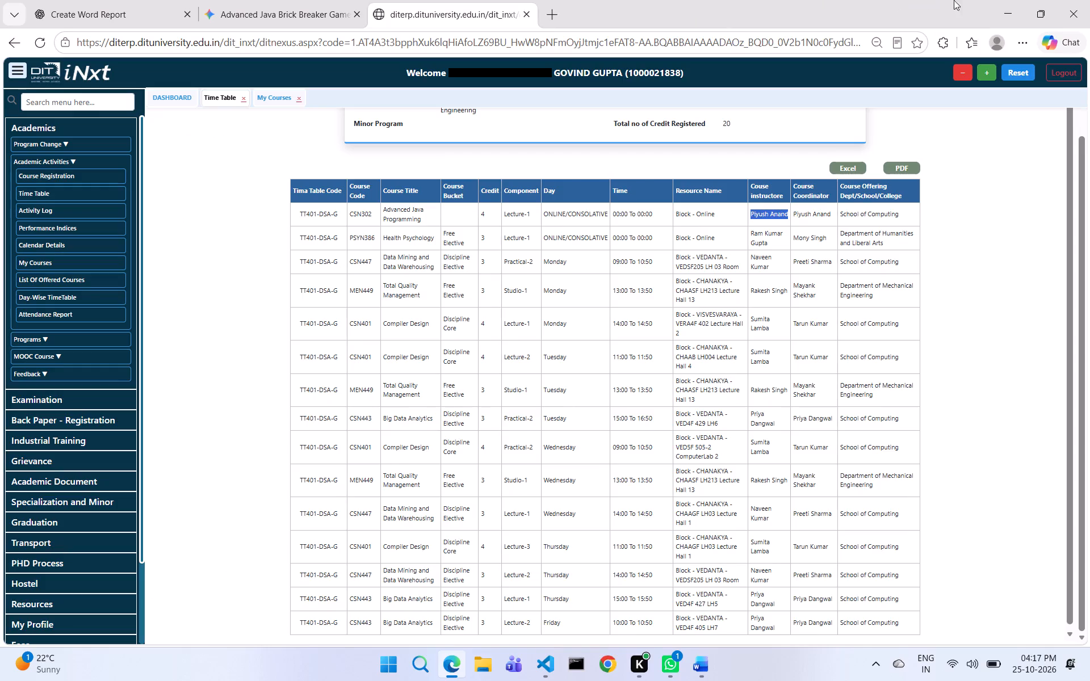
{"action": "left_click", "coordinate": [1089, 0]}
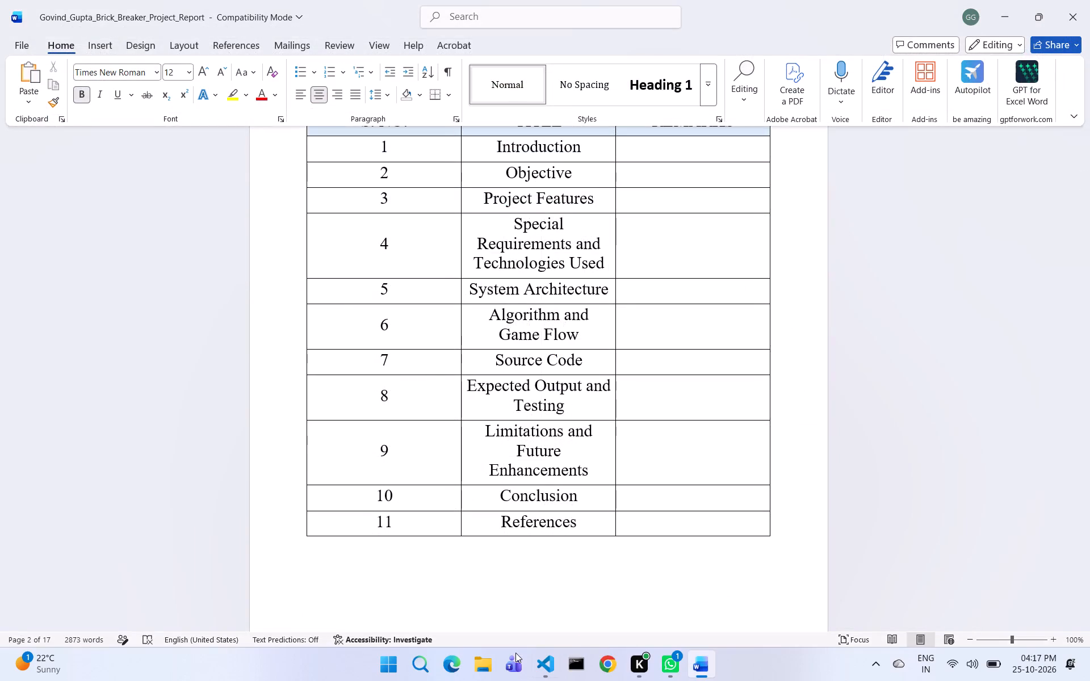
Open Microsoft Edge again from the Word report.
{"action": "left_click", "coordinate": [455, 661]}
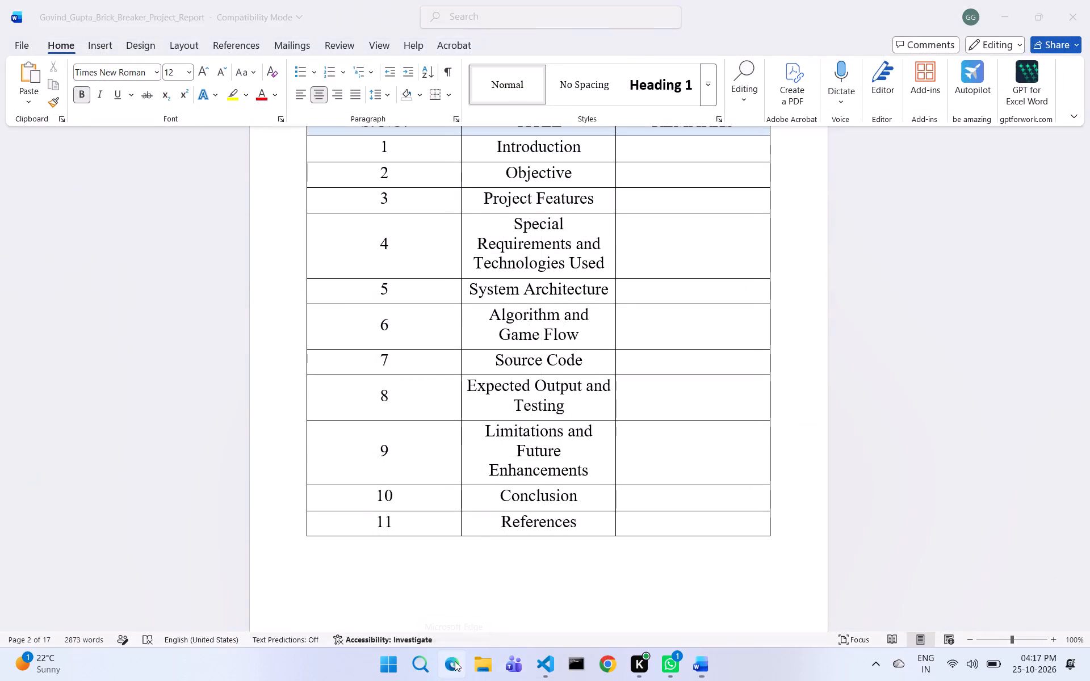
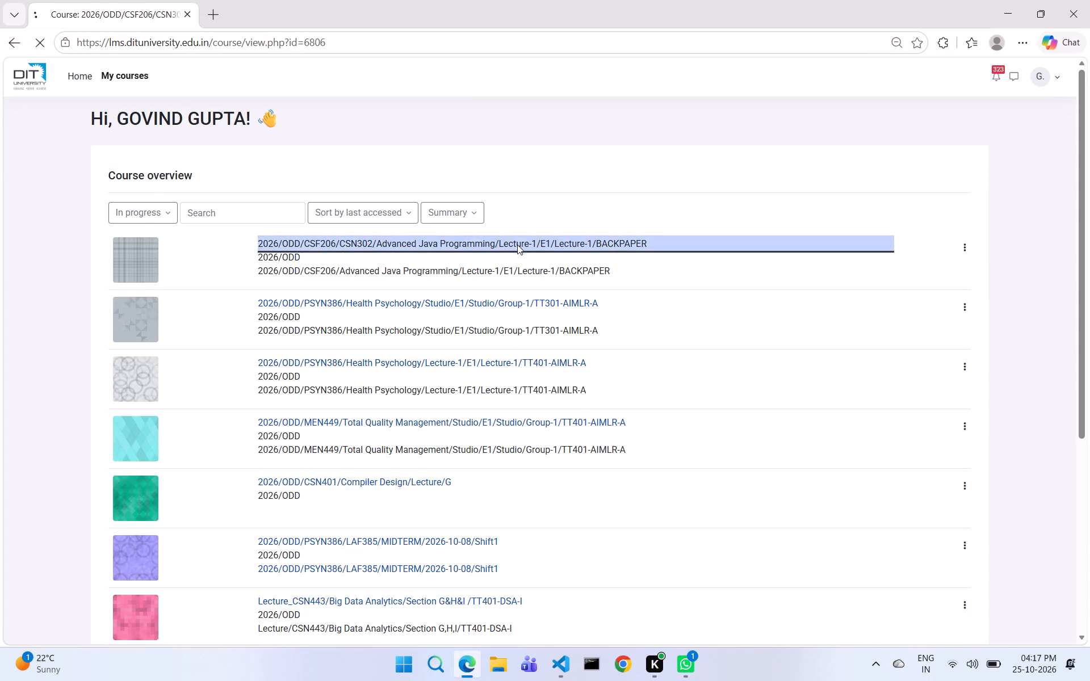
In the Advanced Java Programming course, open the Project Submission assignment, then download and open its Project File Format.docx.
{"action": "scroll", "coordinate": [398, 455], "scroll_direction": "down", "scroll_amount": 6}
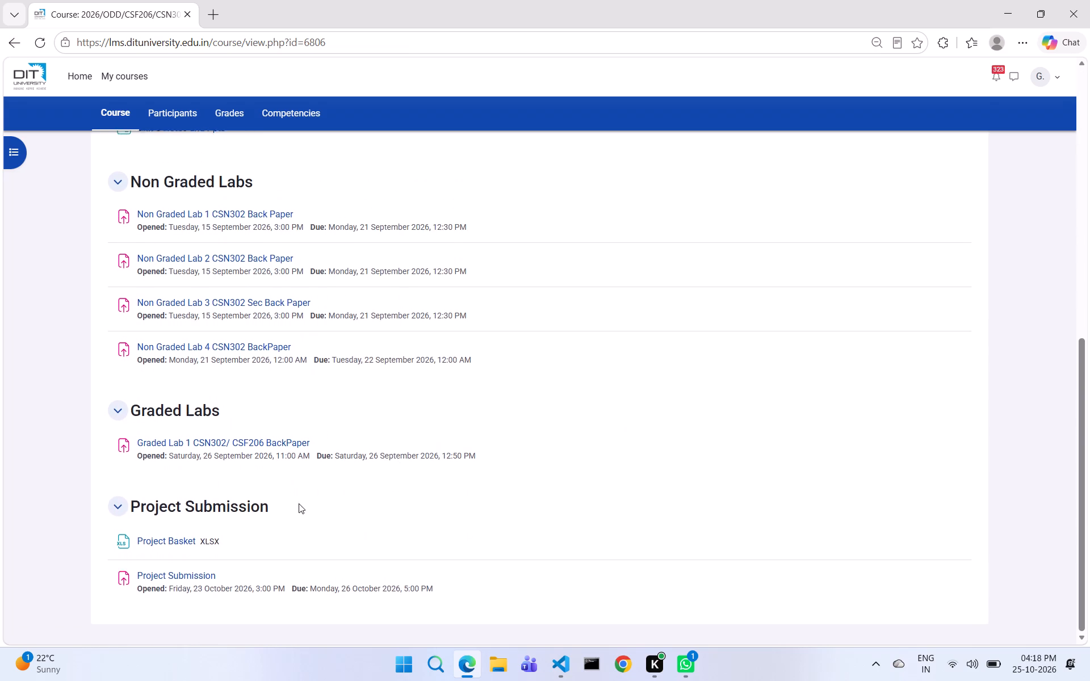
{"action": "left_click", "coordinate": [185, 573]}
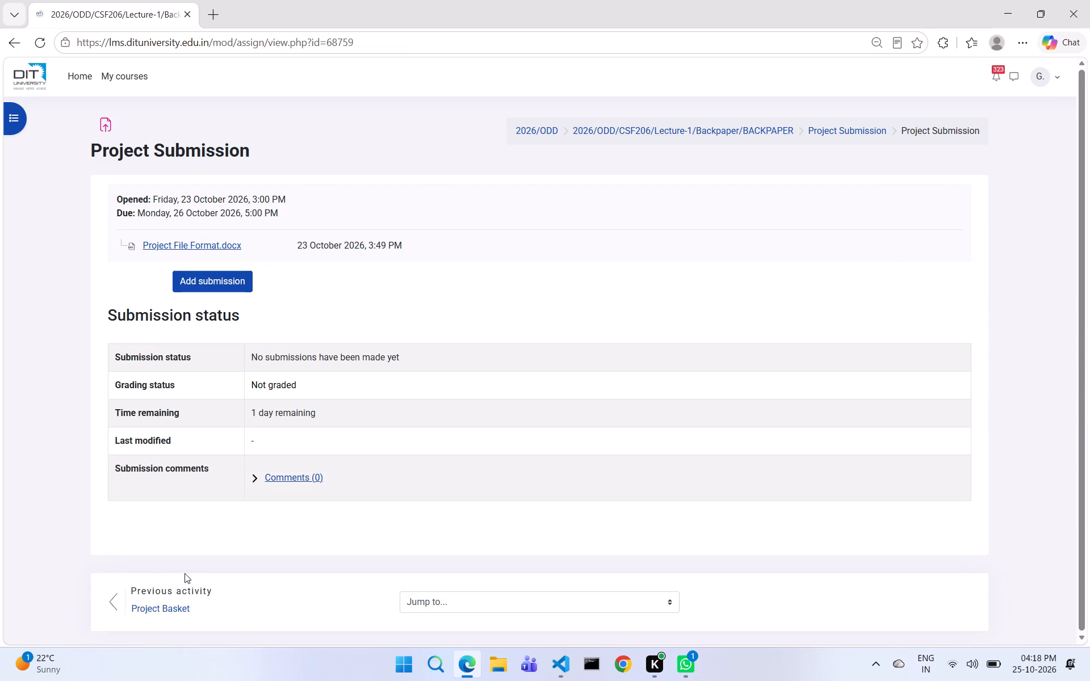
{"action": "left_click", "coordinate": [195, 246]}
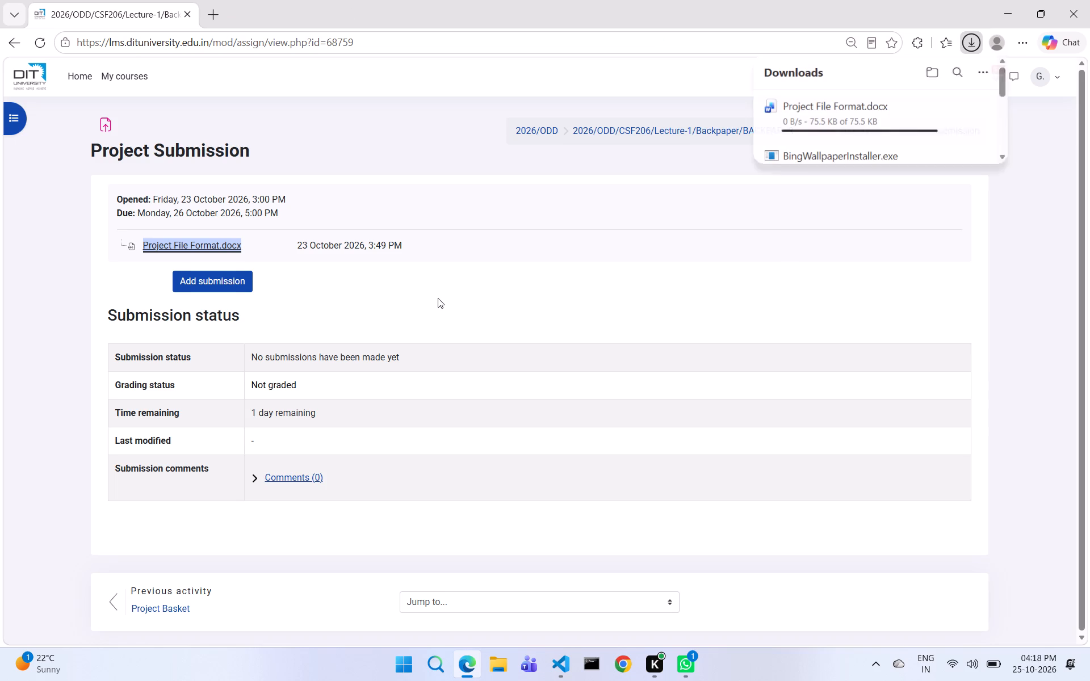
{"action": "double_click", "coordinate": [802, 105]}
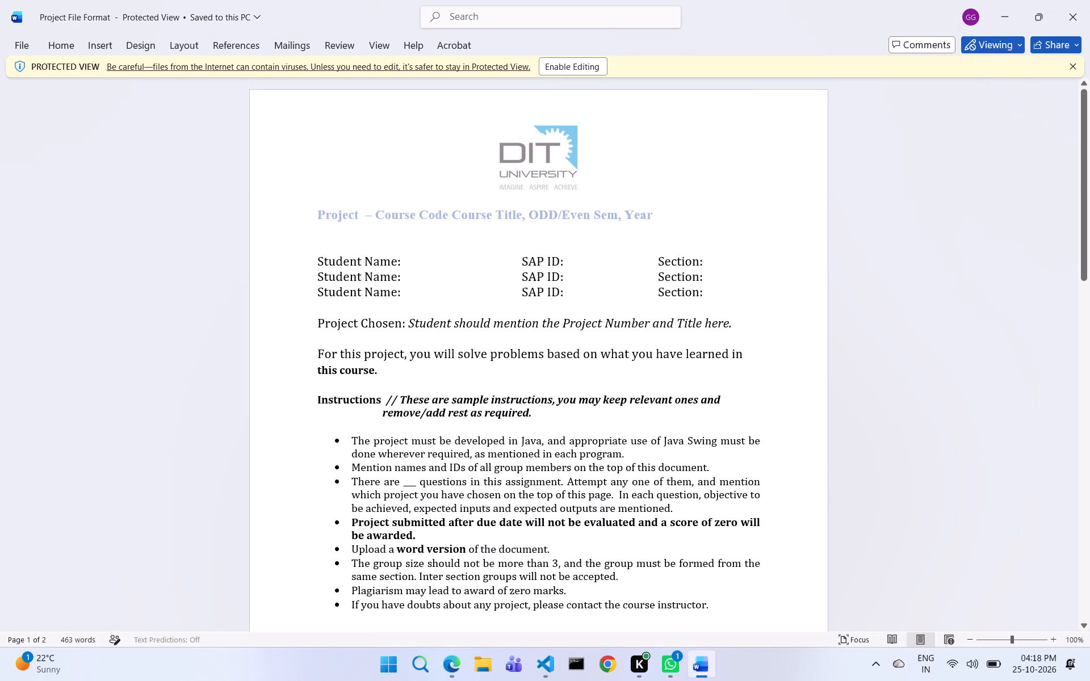
Examine the project file format's header, student details, instructions, submission rules and sample project, and close the document.
{"action": "scroll", "coordinate": [669, 275], "scroll_direction": "down", "scroll_amount": 3}
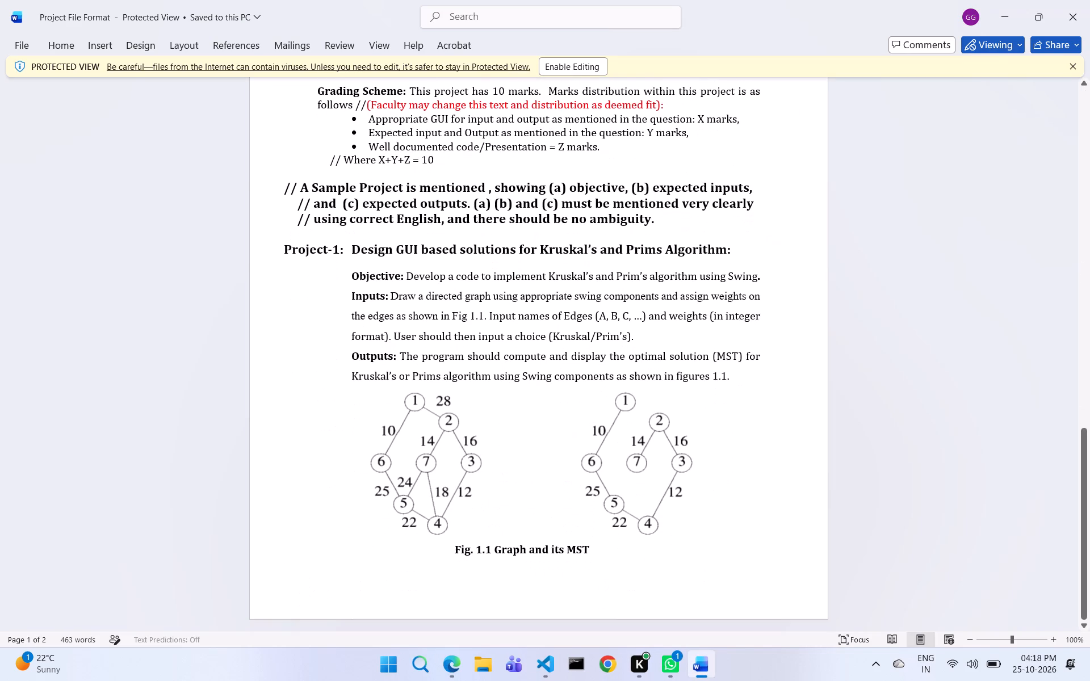
{"action": "scroll", "coordinate": [669, 275], "scroll_direction": "up", "scroll_amount": 1}
{"action": "scroll", "coordinate": [669, 275], "scroll_direction": "down", "scroll_amount": 2}
{"action": "scroll", "coordinate": [638, 403], "scroll_direction": "left", "scroll_amount": 2}
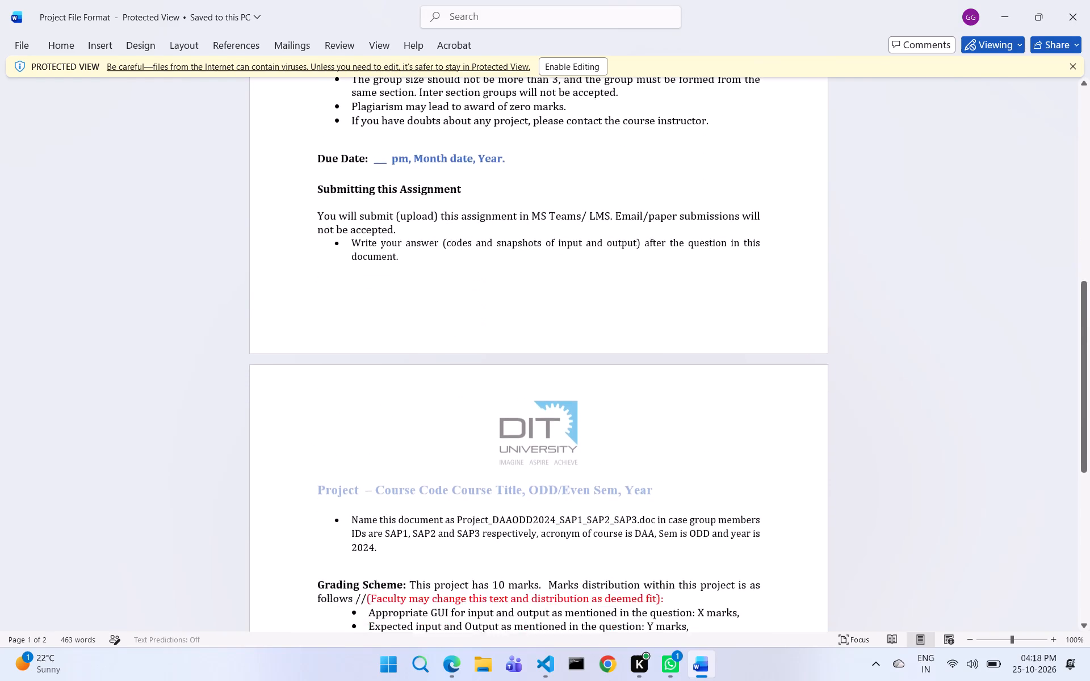
{"action": "scroll", "coordinate": [638, 403], "scroll_direction": "left", "scroll_amount": 1}
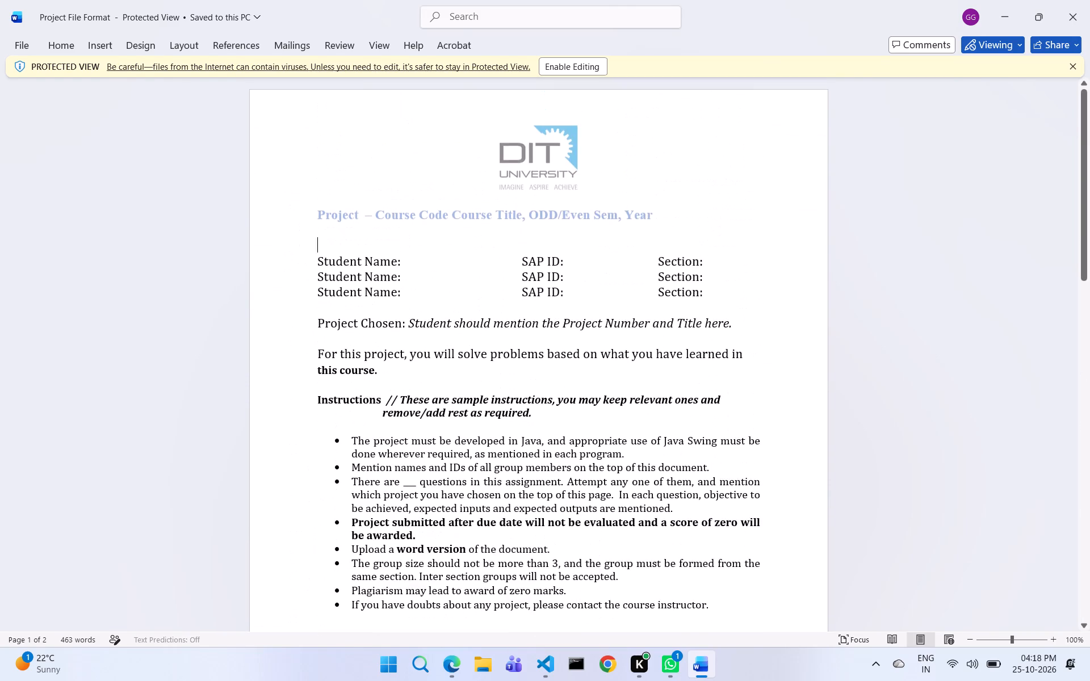
{"action": "scroll", "coordinate": [638, 403], "scroll_direction": "down", "scroll_amount": 1}
{"action": "scroll", "coordinate": [638, 403], "scroll_direction": "up", "scroll_amount": 3}
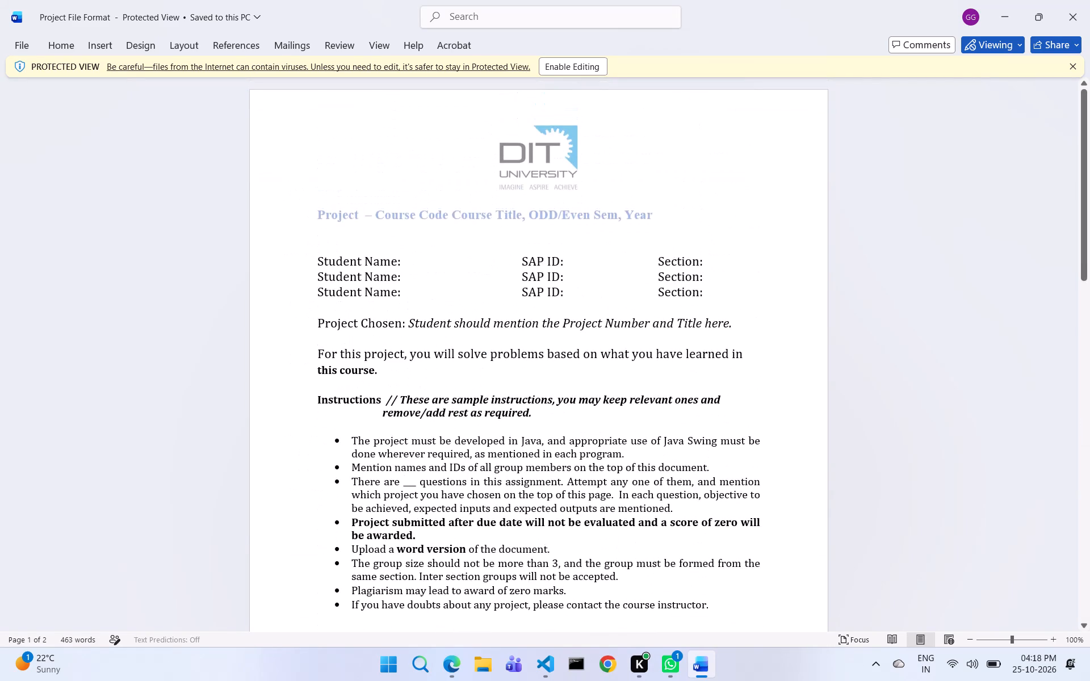
{"action": "left_click", "coordinate": [1070, 0]}
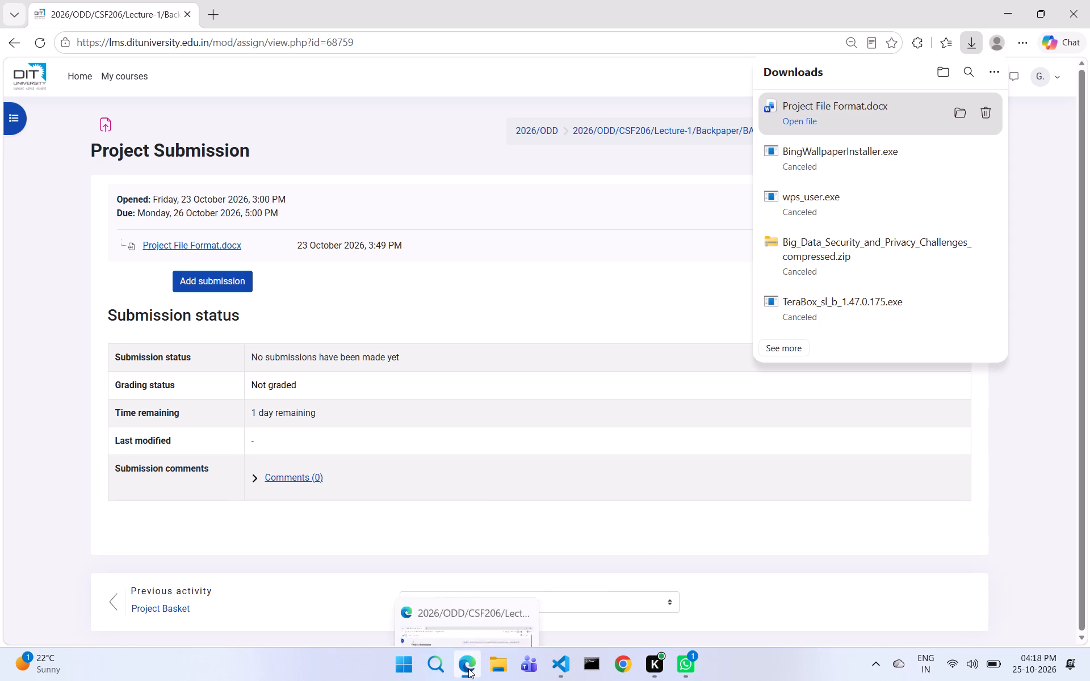
Switch to File Explorer and open the Word version of the Brick Breaker project report from the recent files.
{"action": "left_click", "coordinate": [493, 669]}
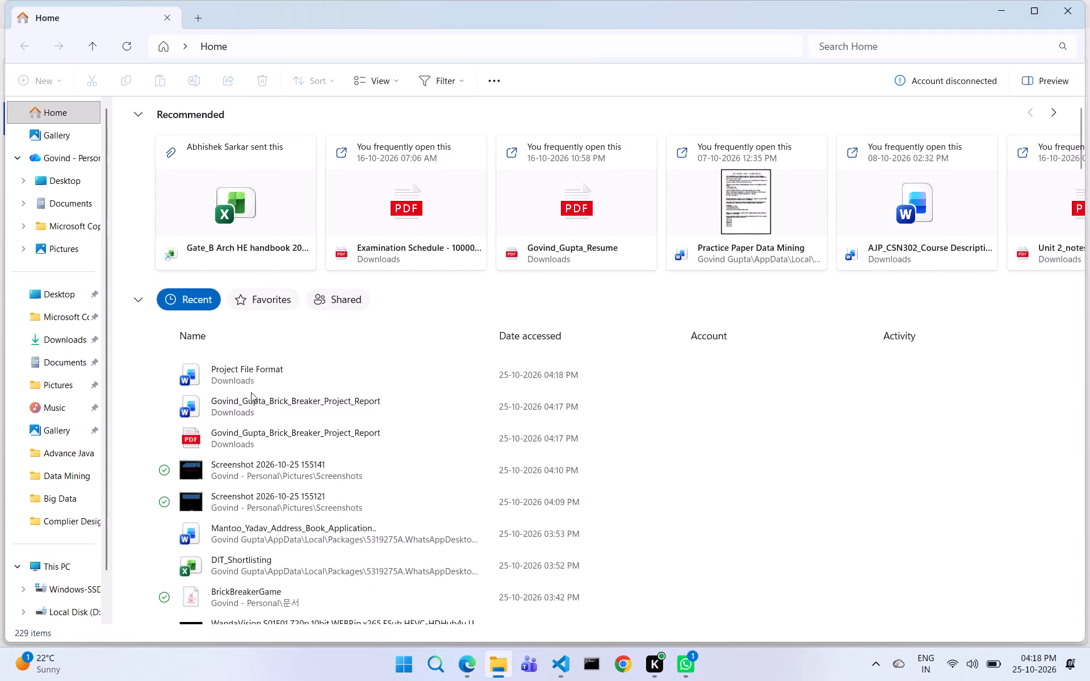
{"action": "double_click", "coordinate": [246, 372]}
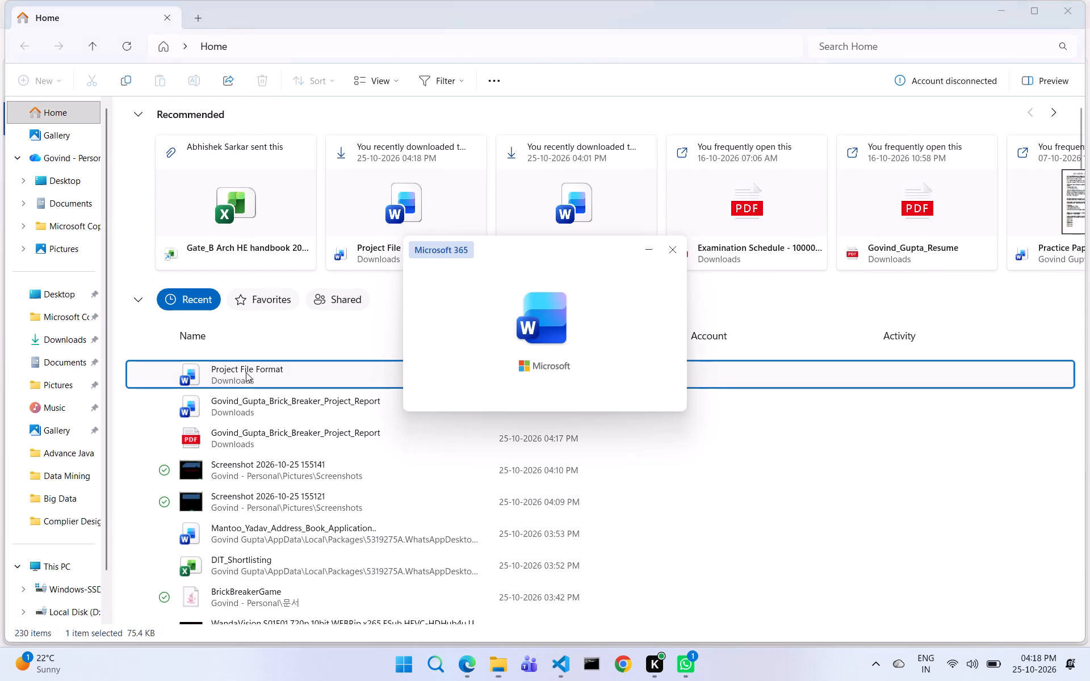
{"action": "left_click", "coordinate": [668, 256]}
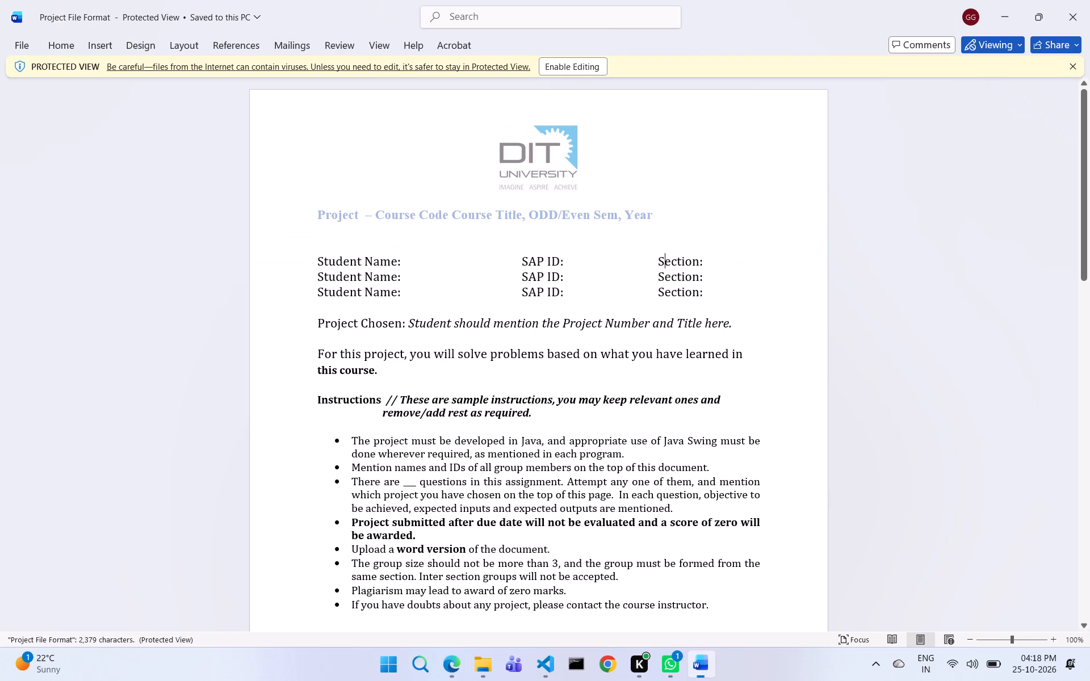
{"action": "left_click", "coordinate": [1089, 0]}
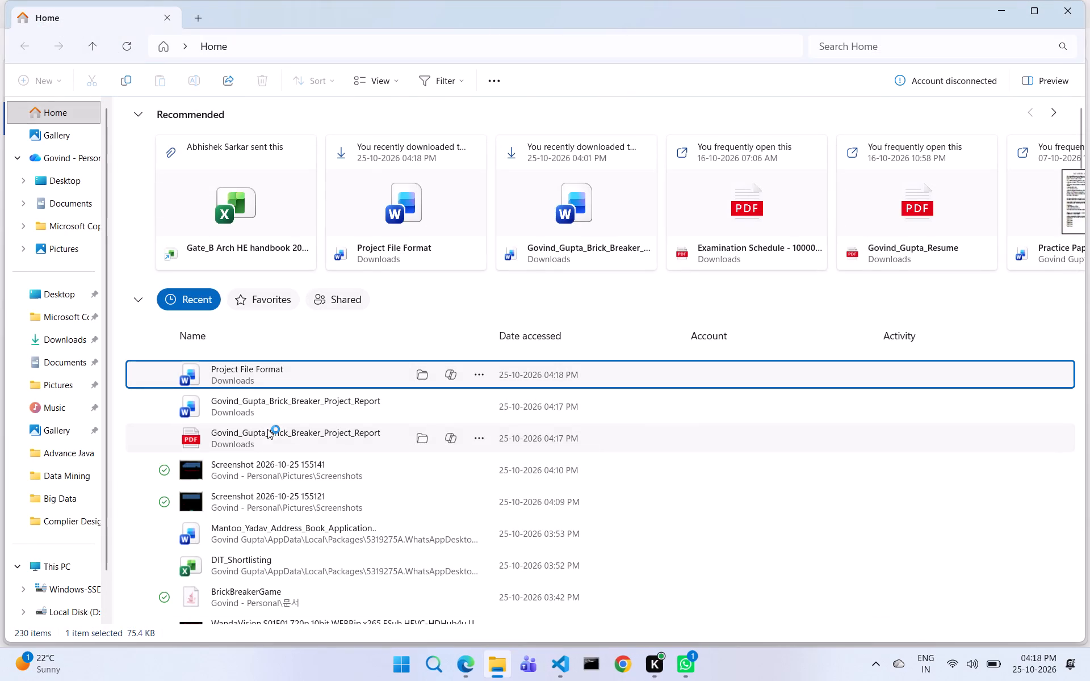
{"action": "double_click", "coordinate": [250, 393]}
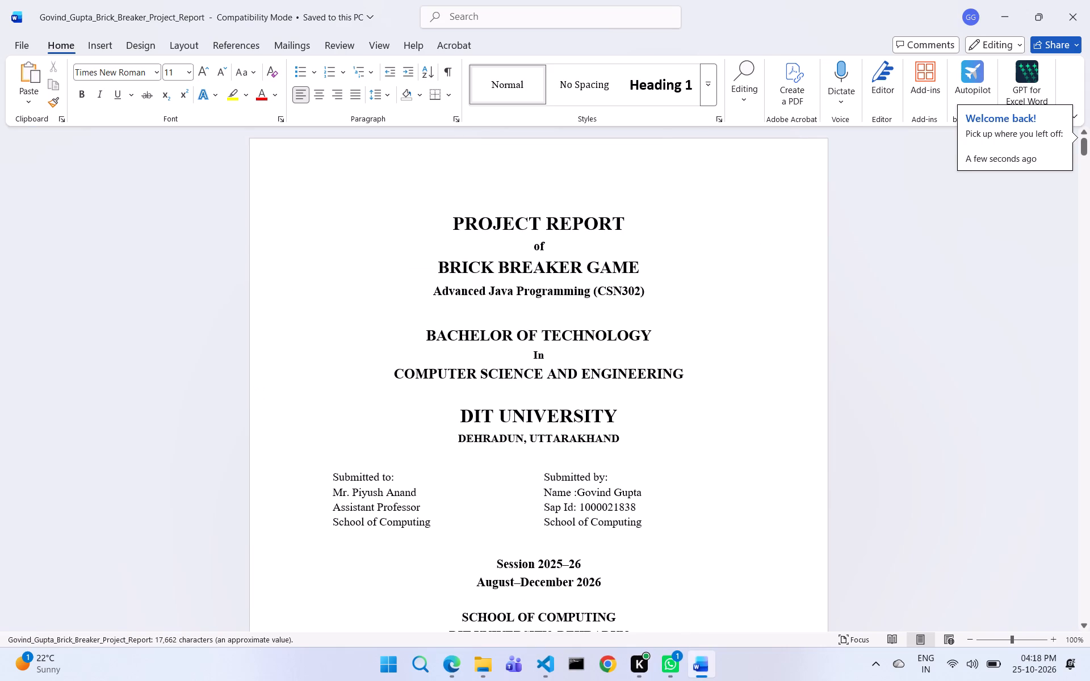
Delete the "of" and "BRICK BREAKER GAME" lines beneath the PROJECT REPORT heading on the cover page.
{"action": "scroll", "coordinate": [250, 393], "scroll_direction": "left", "scroll_amount": 1}
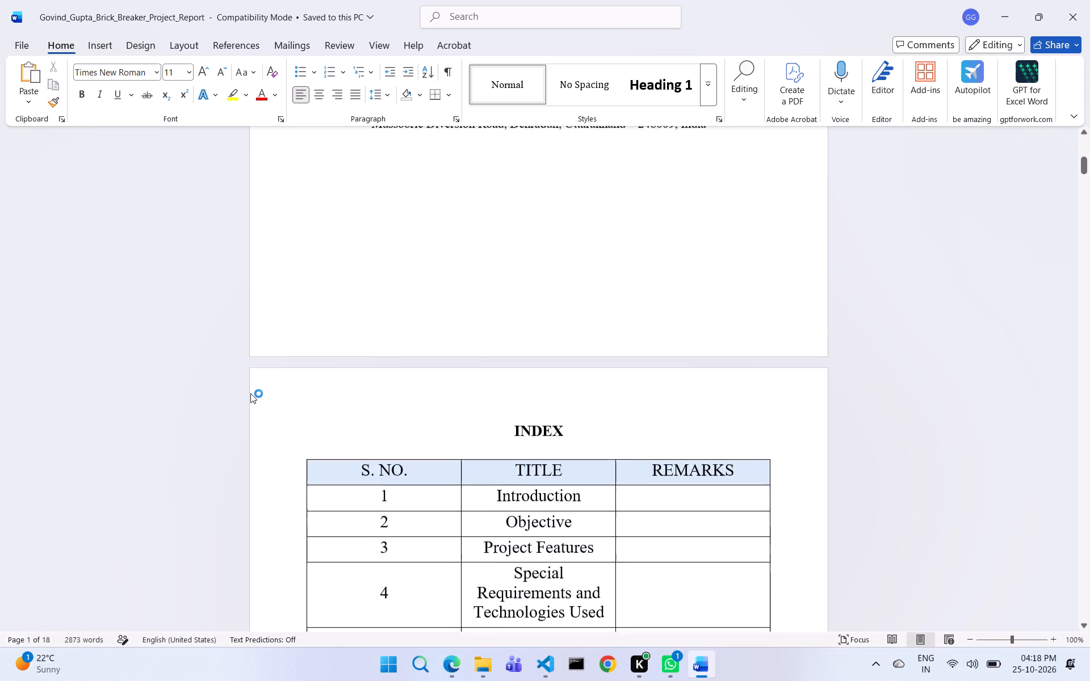
{"action": "scroll", "coordinate": [250, 393], "scroll_direction": "left", "scroll_amount": 1}
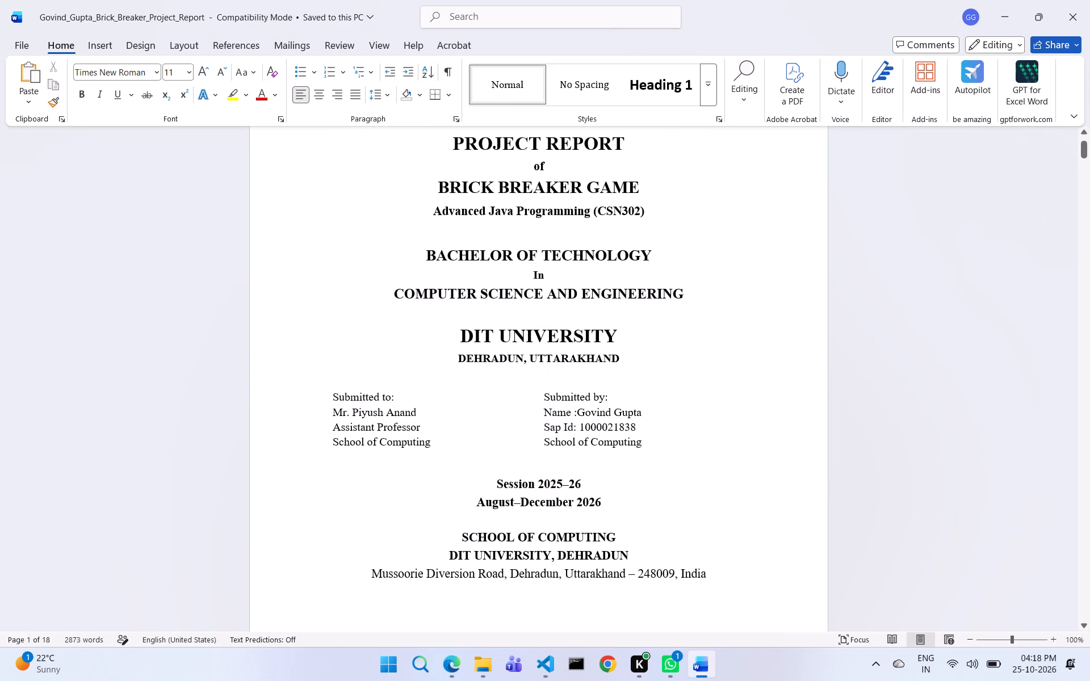
{"action": "left_click", "coordinate": [501, 224]}
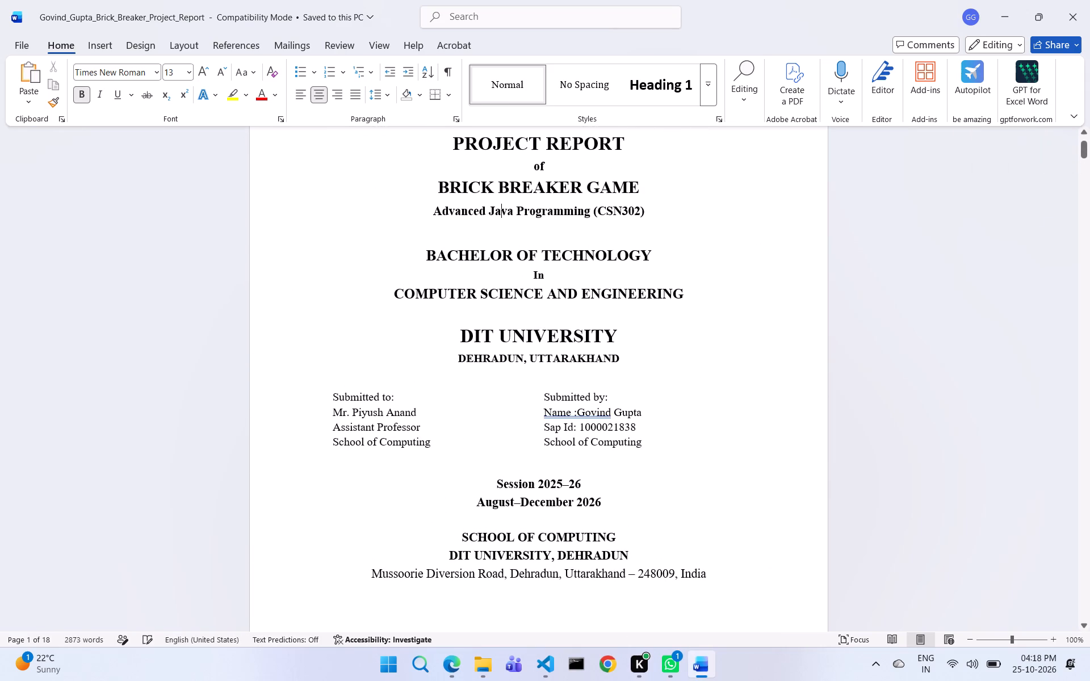
{"action": "left_click", "coordinate": [668, 221]}
{"action": "left_click_drag", "start_coordinate": [648, 192], "coordinate": [513, 175]}
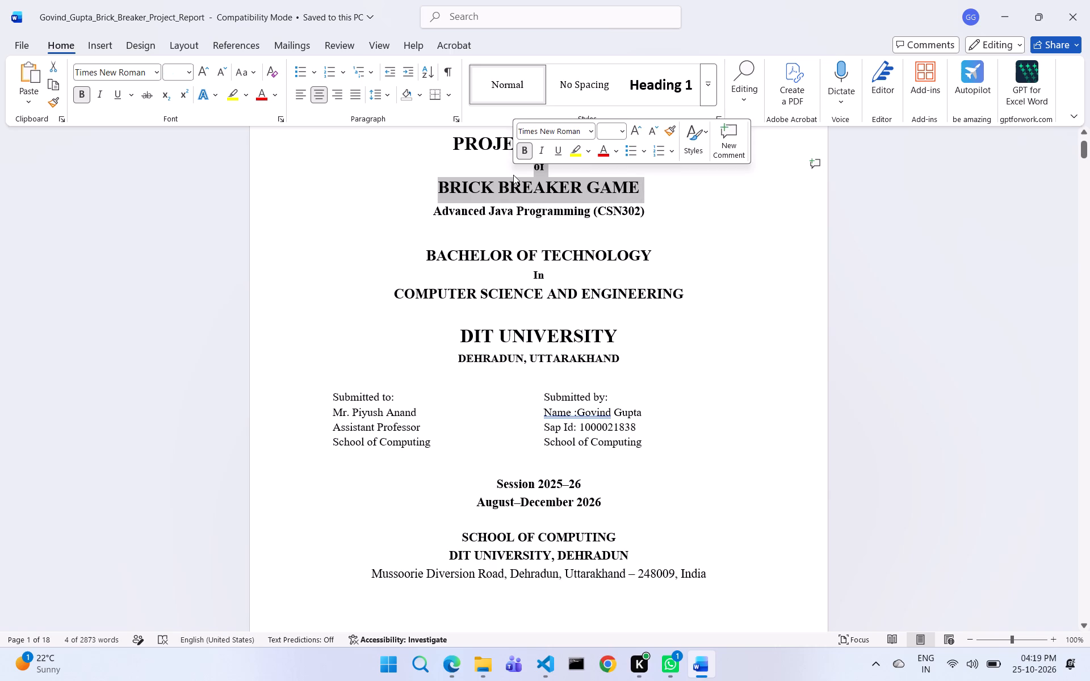
{"action": "key", "text": "BackSpace"}
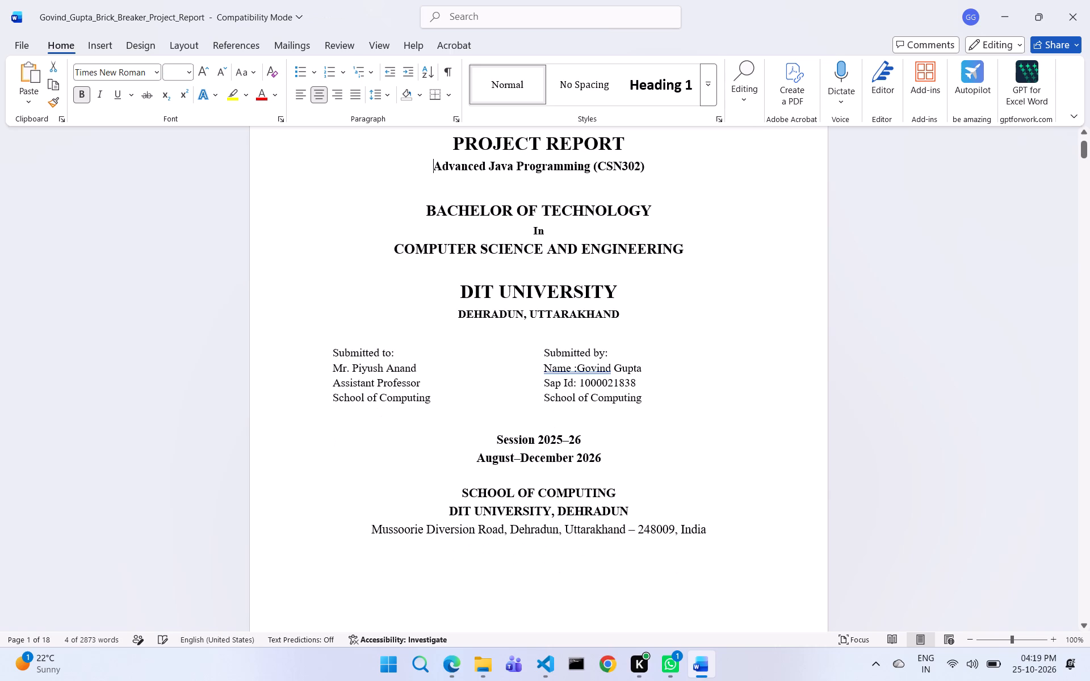
Add two blank lines after "Advanced Java Programming (CSN302)" on the cover page.
{"action": "left_click", "coordinate": [559, 182]}
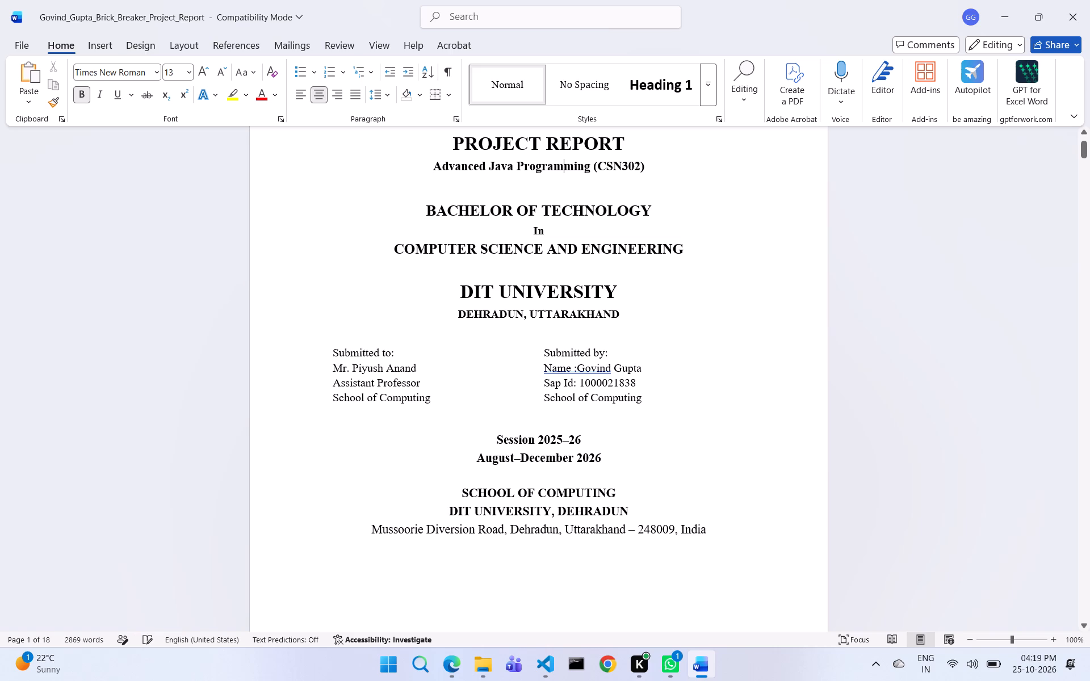
{"action": "left_click", "coordinate": [645, 165]}
{"action": "key", "text": "Return"}
{"action": "key", "text": "Return"}
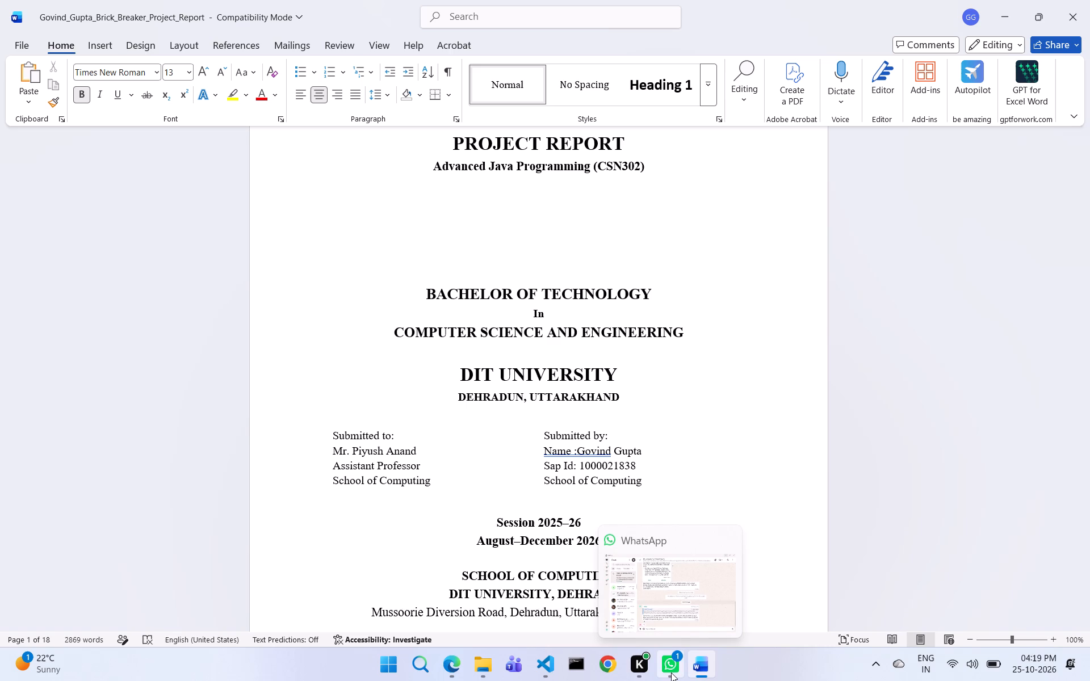
Reopen the Project File Format document from File Explorer's recent files and enable editing in it.
{"action": "left_click", "coordinate": [474, 665]}
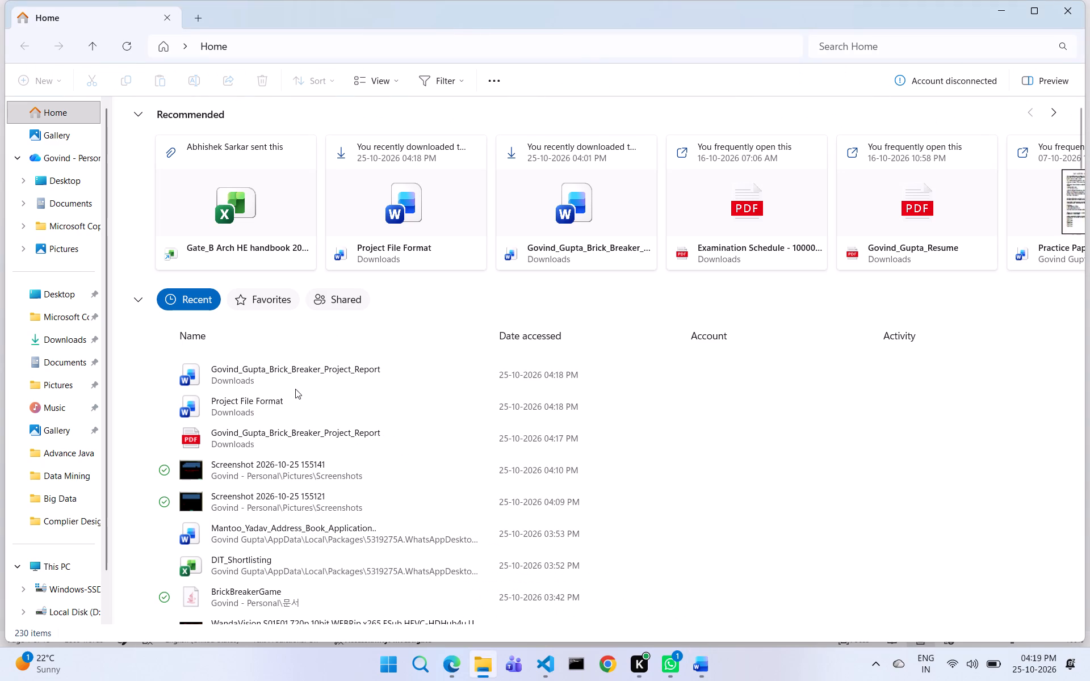
{"action": "double_click", "coordinate": [291, 398]}
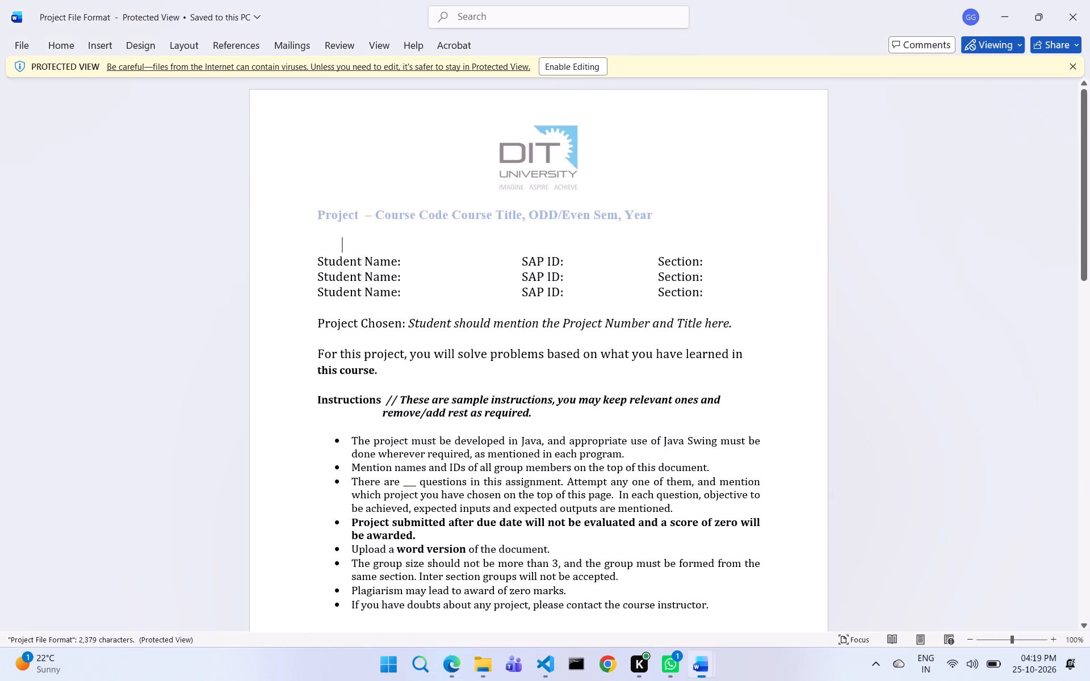
{"action": "left_click", "coordinate": [551, 156]}
{"action": "double_click", "coordinate": [551, 156]}
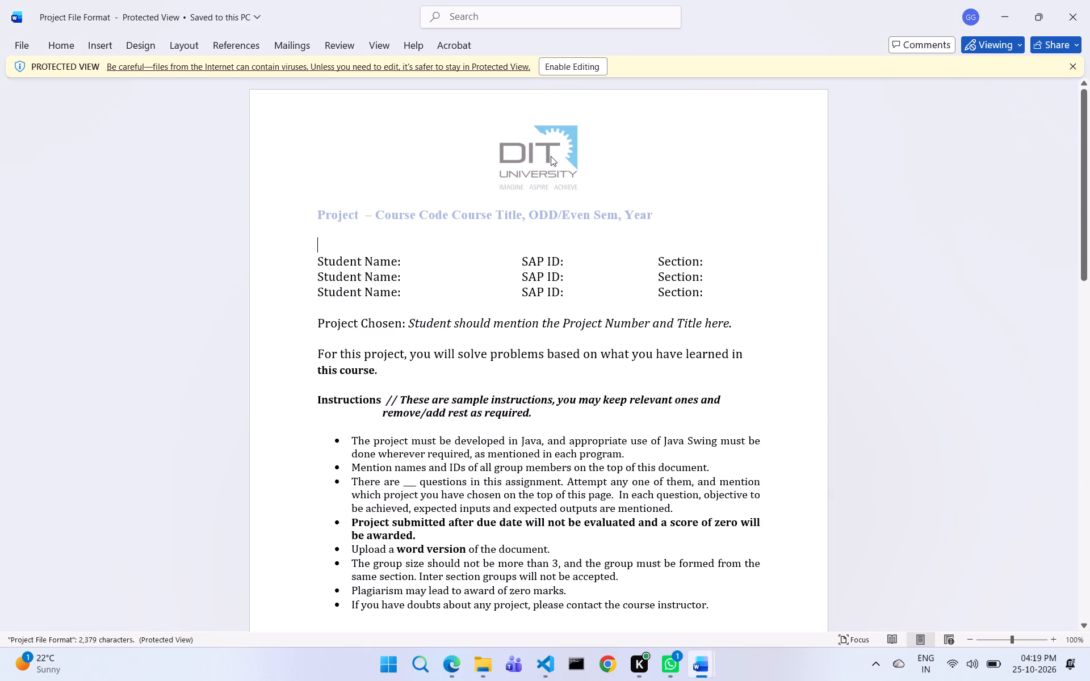
{"action": "left_click", "coordinate": [563, 66]}
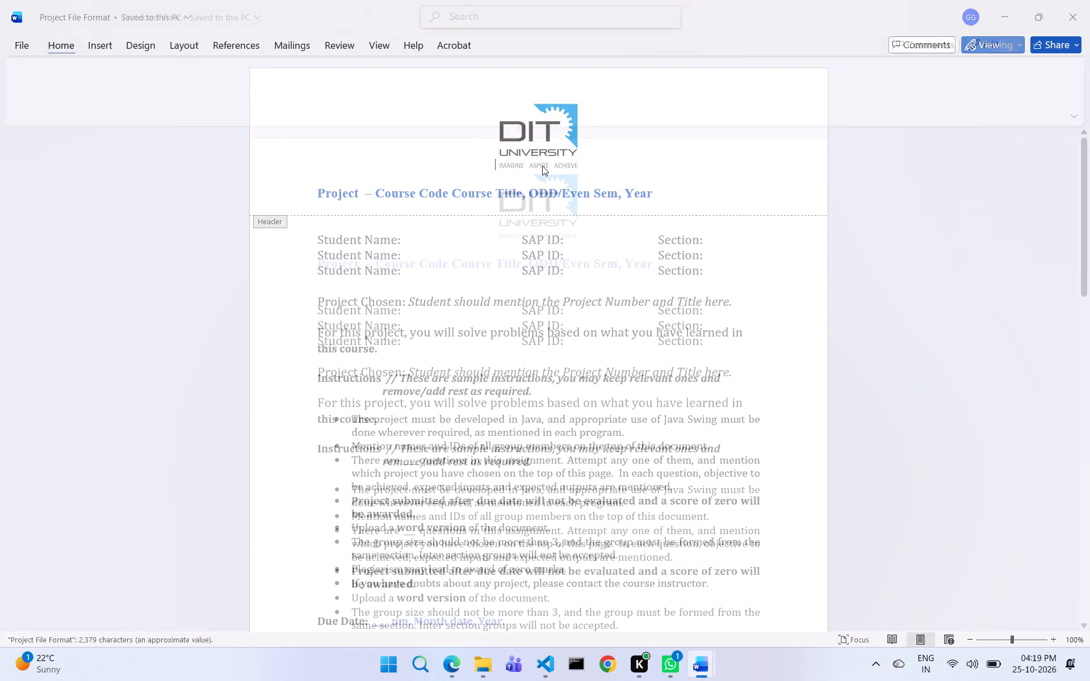
Copy the DIT University logo from the format document's header and paste it into the report's cover page, above "BACHELOR OF TECHNOLOGY".
{"action": "double_click", "coordinate": [536, 182]}
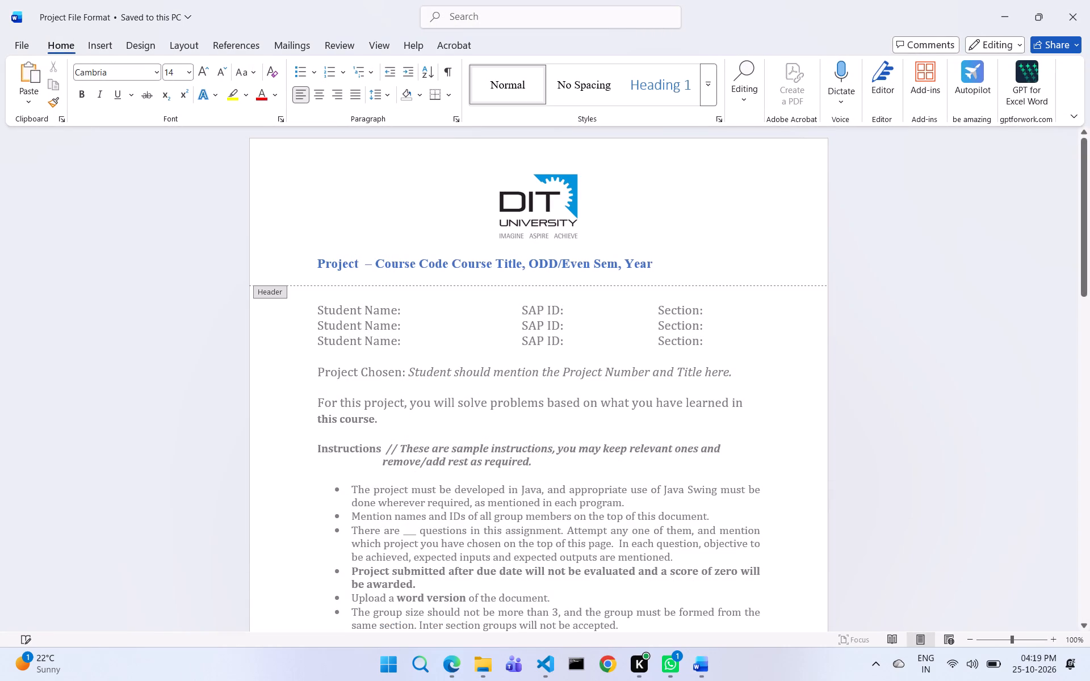
{"action": "left_click", "coordinate": [539, 201]}
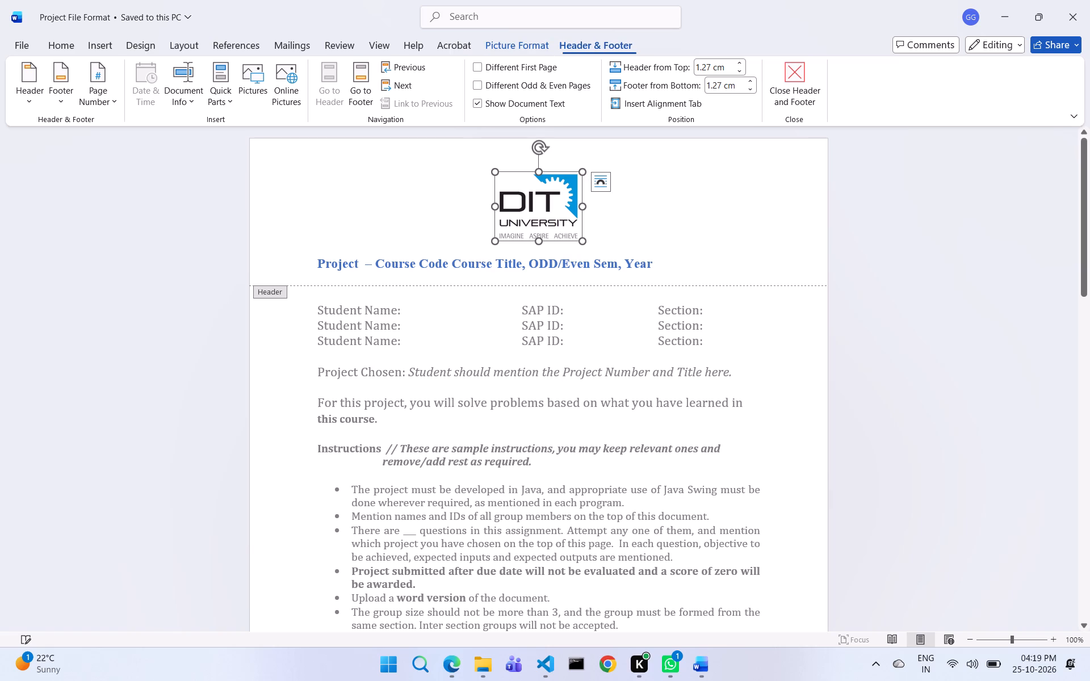
{"action": "key", "text": "ctrl+c"}
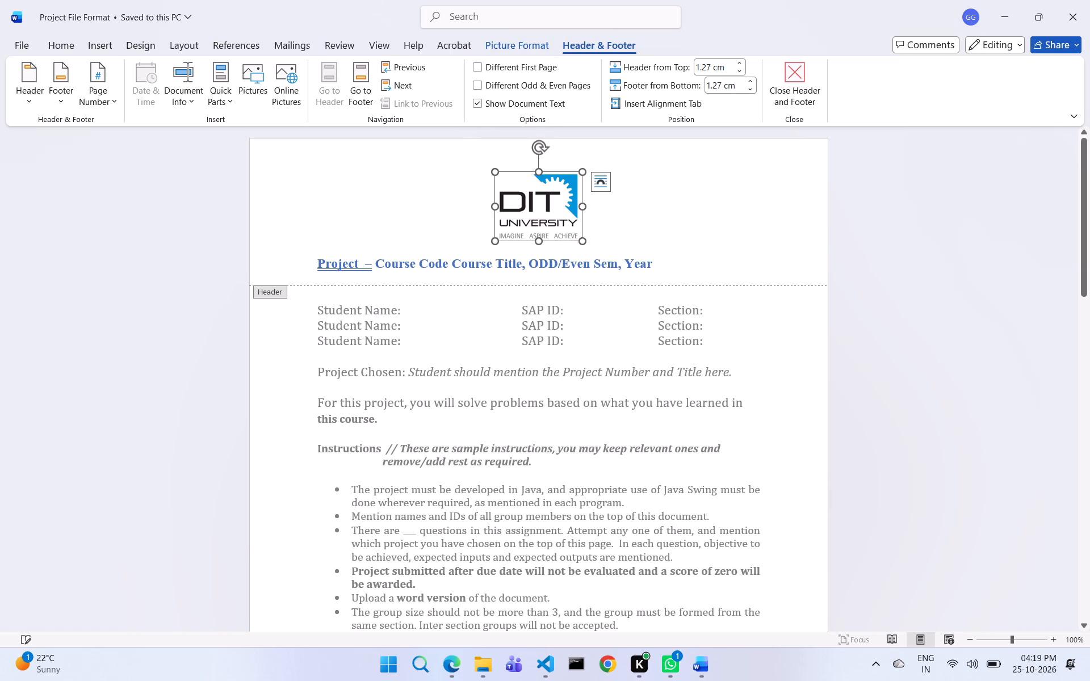
{"action": "left_click", "coordinate": [539, 201]}
{"action": "double_click", "coordinate": [539, 201]}
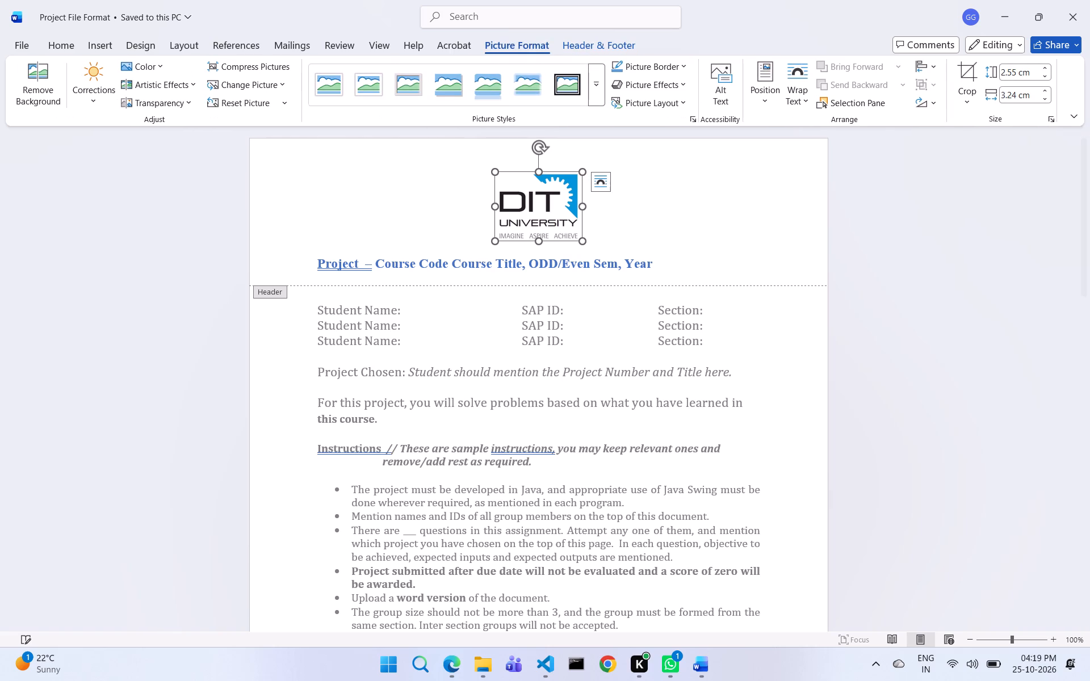
{"action": "key", "text": "ctrl+c"}
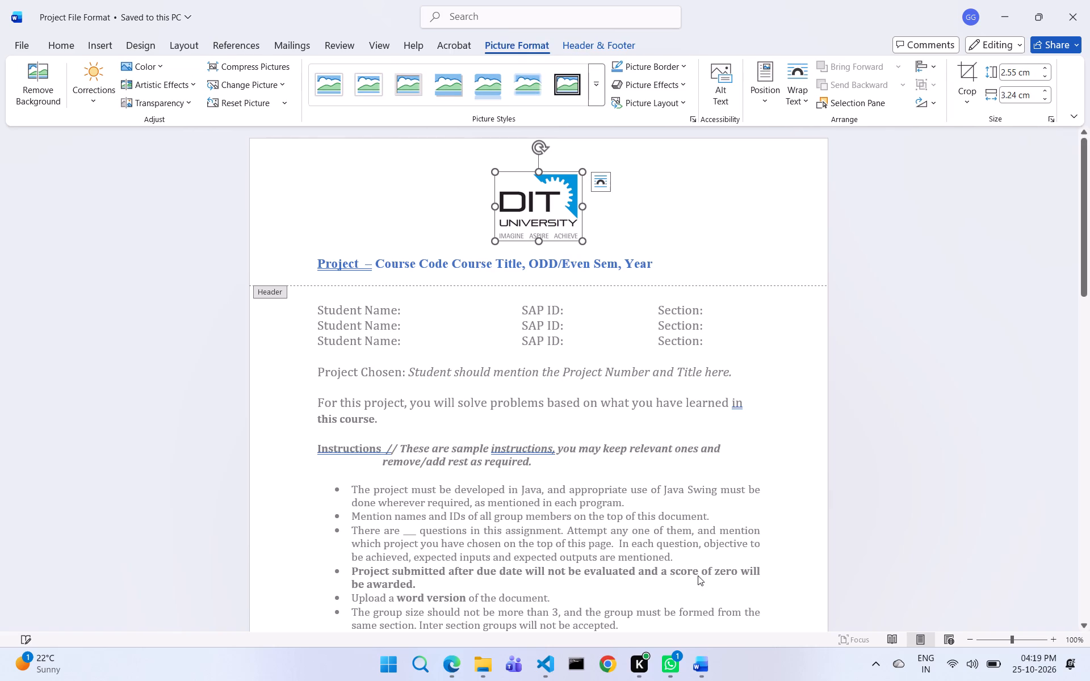
{"action": "left_click", "coordinate": [633, 598]}
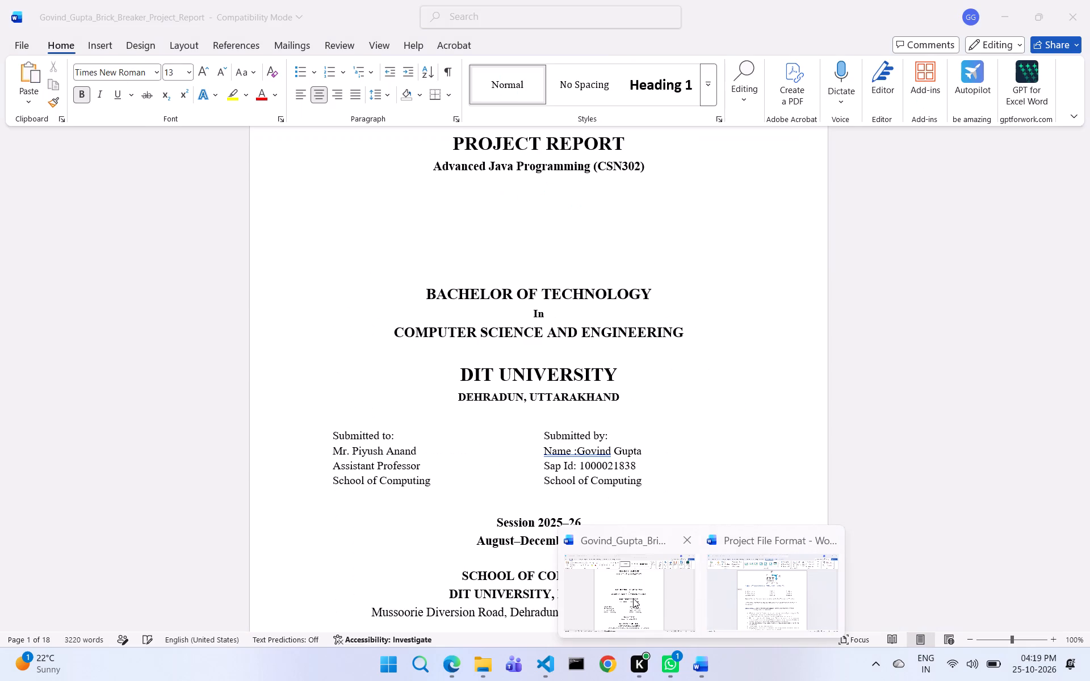
{"action": "key", "text": "ctrl+v"}
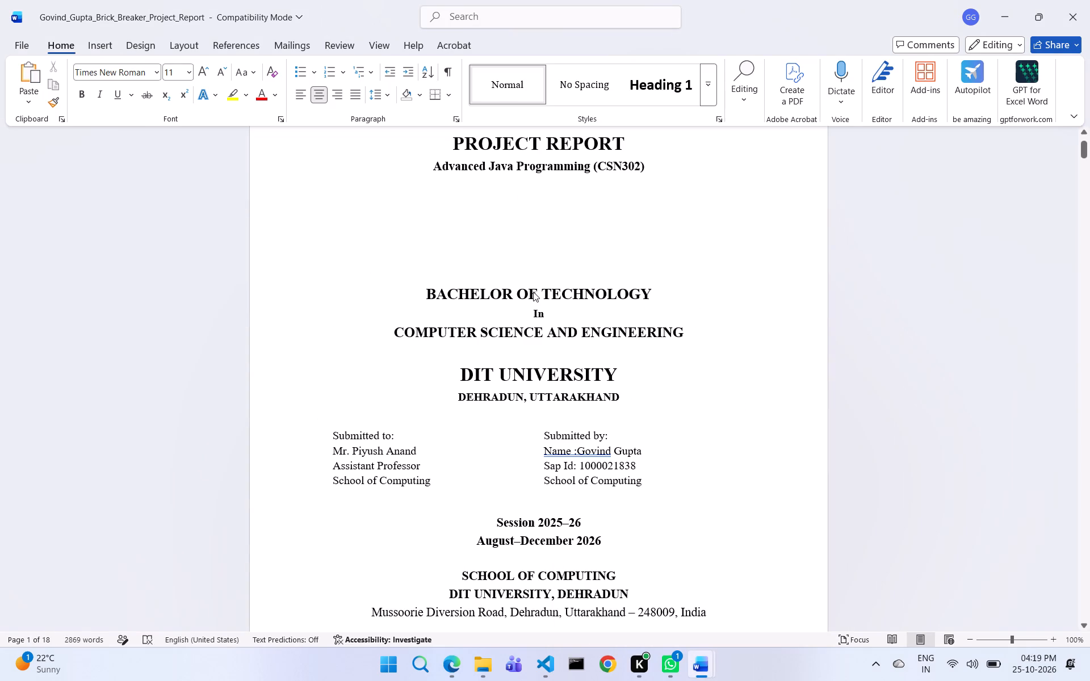
{"action": "left_click_drag", "start_coordinate": [536, 282], "coordinate": [530, 250]}
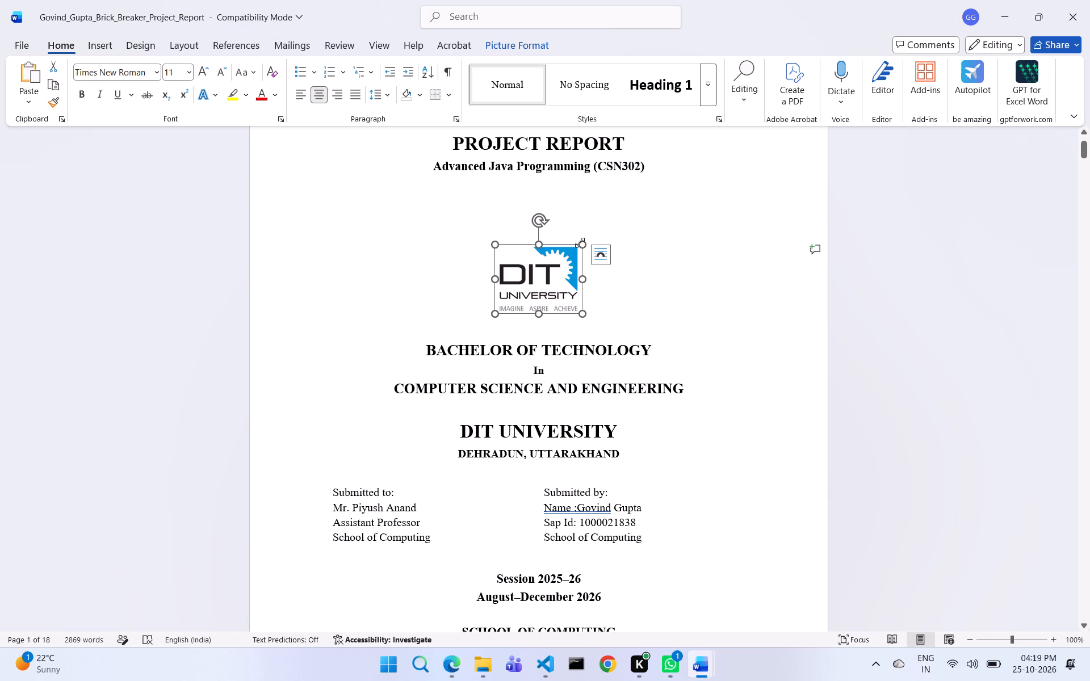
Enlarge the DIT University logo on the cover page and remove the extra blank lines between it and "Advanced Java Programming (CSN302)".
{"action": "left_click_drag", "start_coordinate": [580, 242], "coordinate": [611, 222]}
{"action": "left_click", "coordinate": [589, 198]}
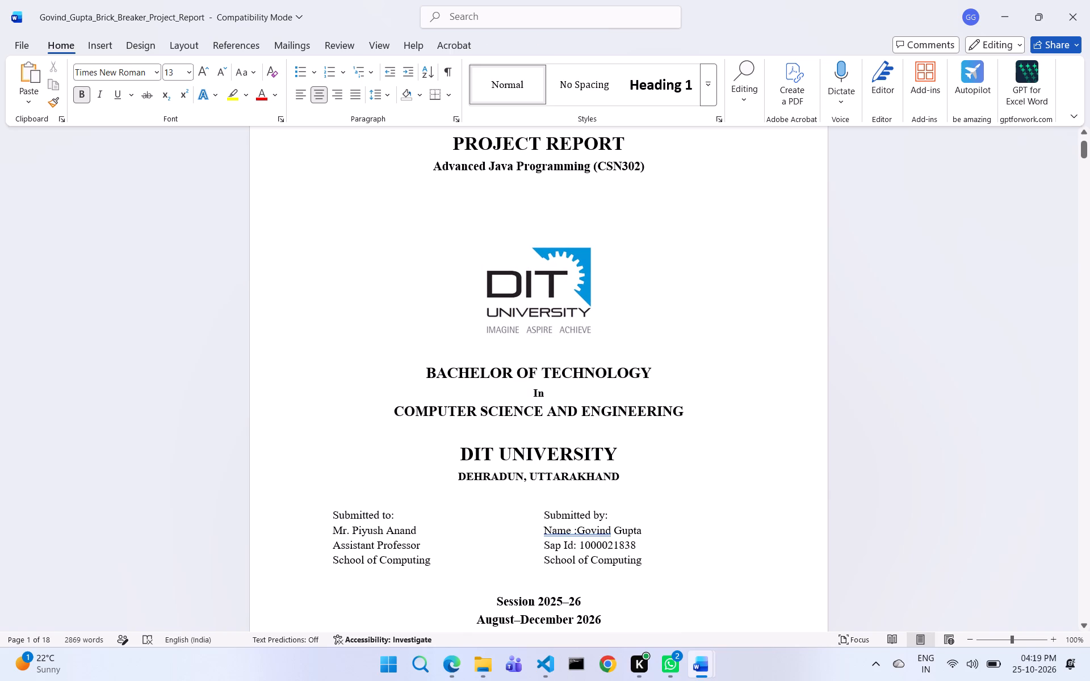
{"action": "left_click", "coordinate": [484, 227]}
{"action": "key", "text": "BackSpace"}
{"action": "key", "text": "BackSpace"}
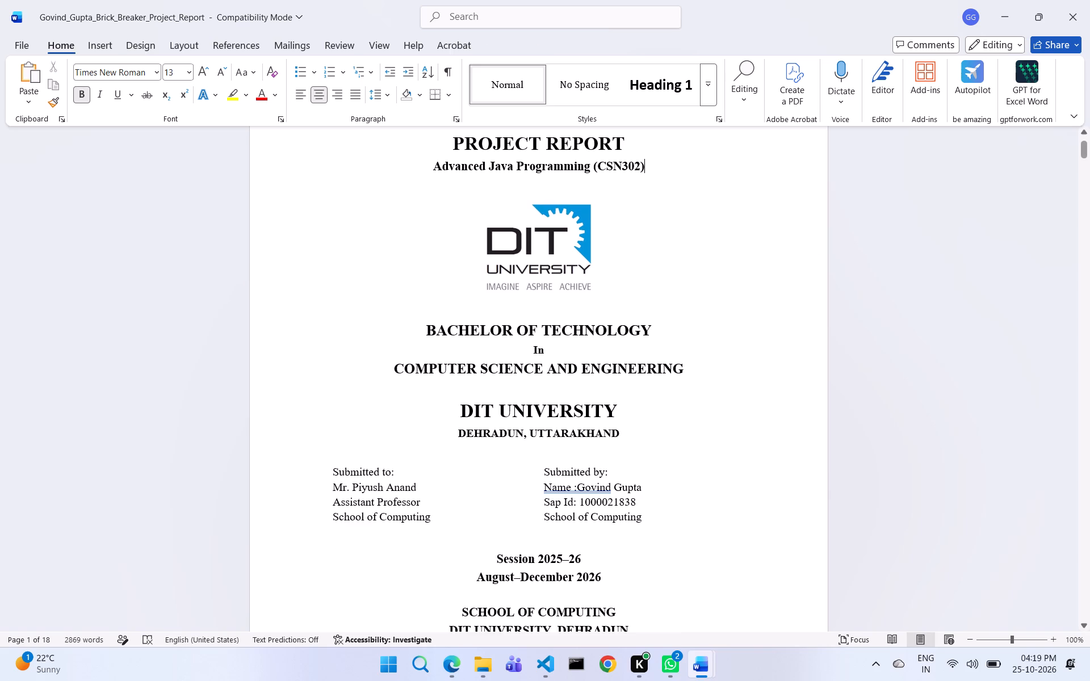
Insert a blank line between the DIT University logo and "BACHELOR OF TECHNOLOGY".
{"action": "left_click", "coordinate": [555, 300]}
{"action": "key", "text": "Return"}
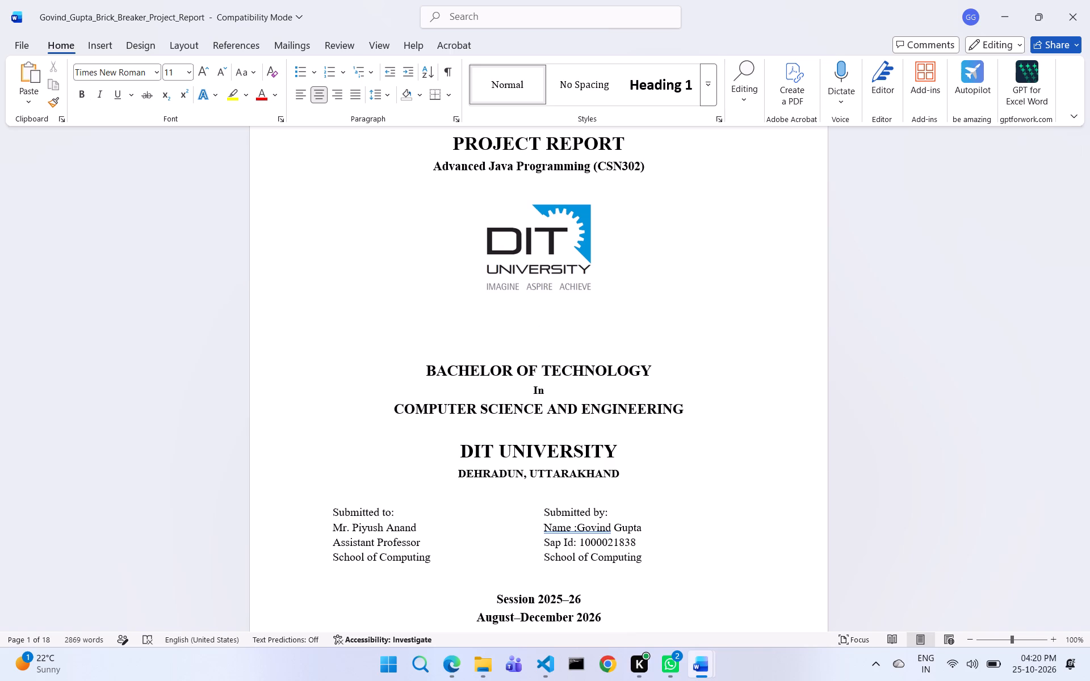
Undo the cover page edits back to before the "of" and "BRICK BREAKER GAME" lines were deleted.
{"action": "key", "text": "ctrl+z"}
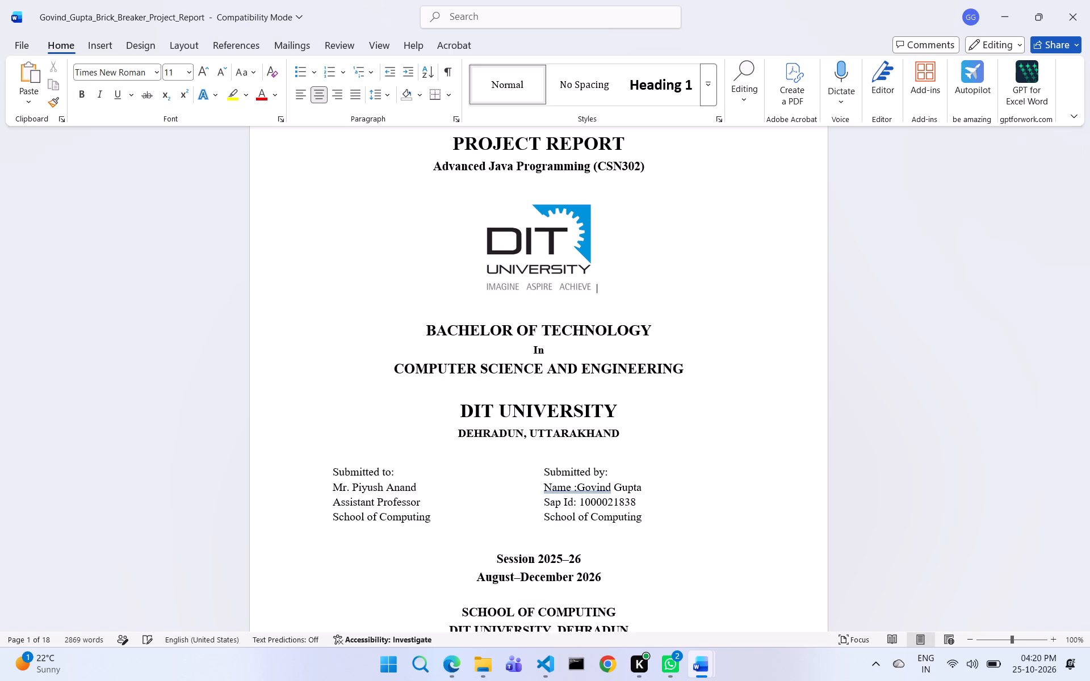
{"action": "key", "text": "ctrl+z"}
{"action": "key", "text": "ctrl+z"}
{"action": "key", "text": "ctrl+z"}
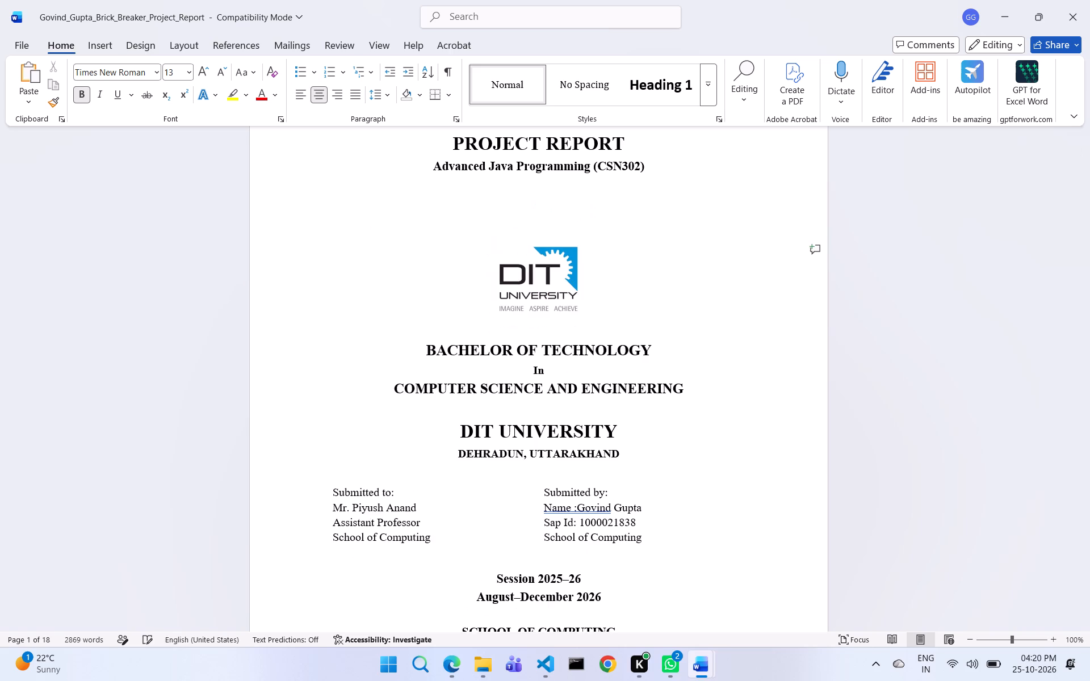
{"action": "key", "text": "ctrl+z"}
{"action": "key", "text": "ctrl+z"}
{"action": "key", "text": "ctrl+z"}
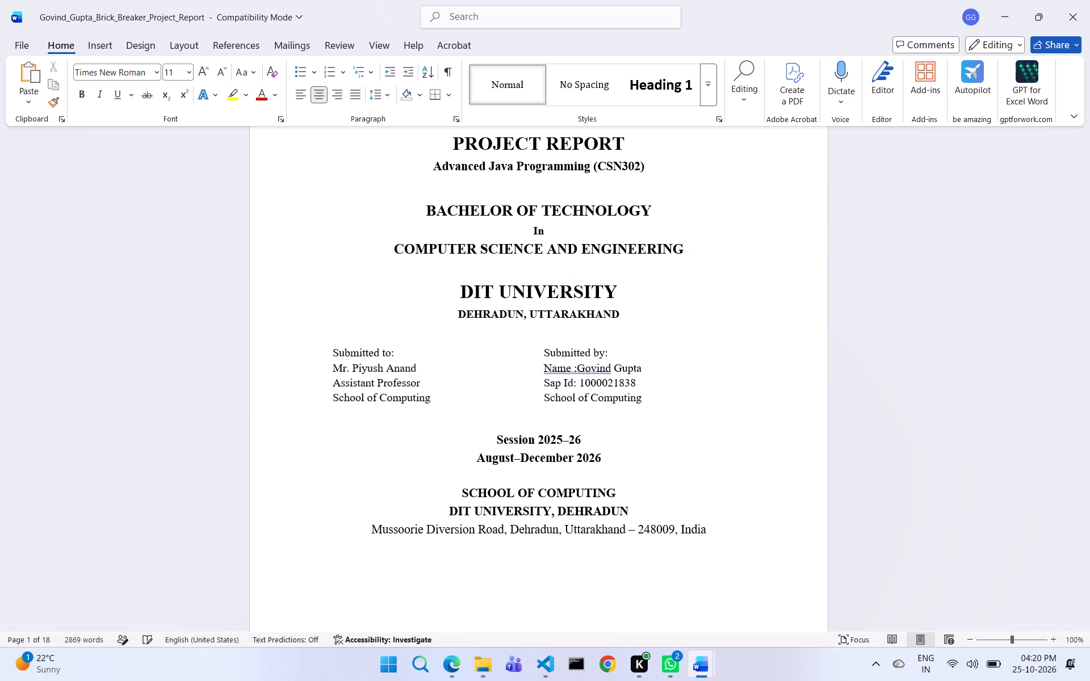
{"action": "key", "text": "ctrl+z"}
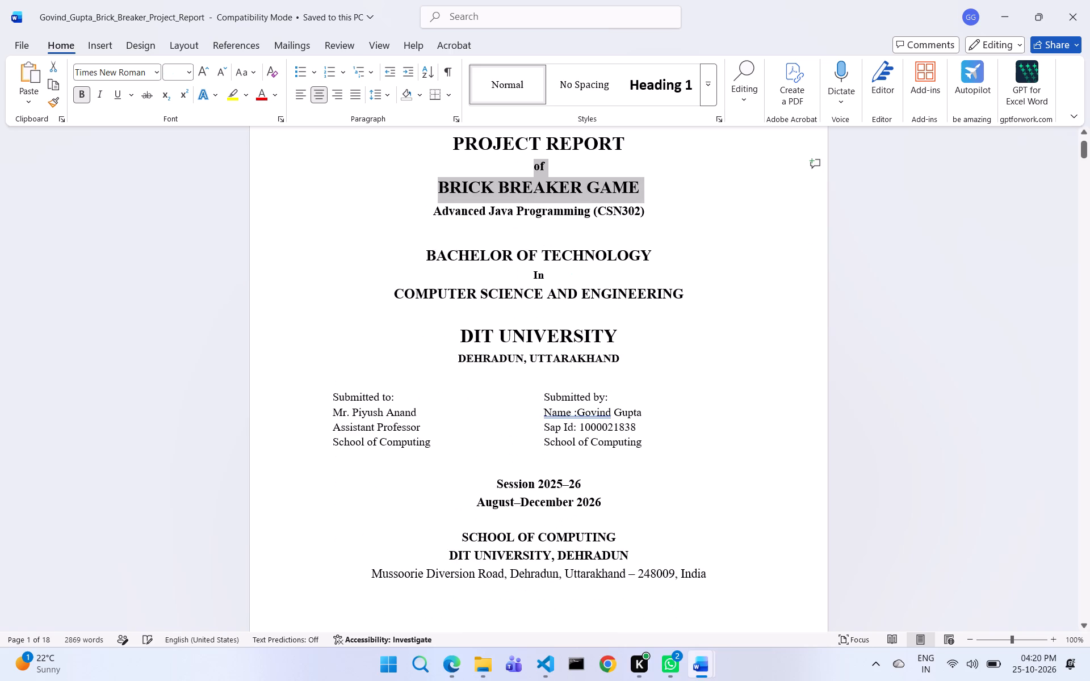
Paste the copied DIT University logo on a new line below "Advanced Java Programming (CSN302)" on the cover page.
{"action": "left_click", "coordinate": [657, 214]}
{"action": "key", "text": "Return"}
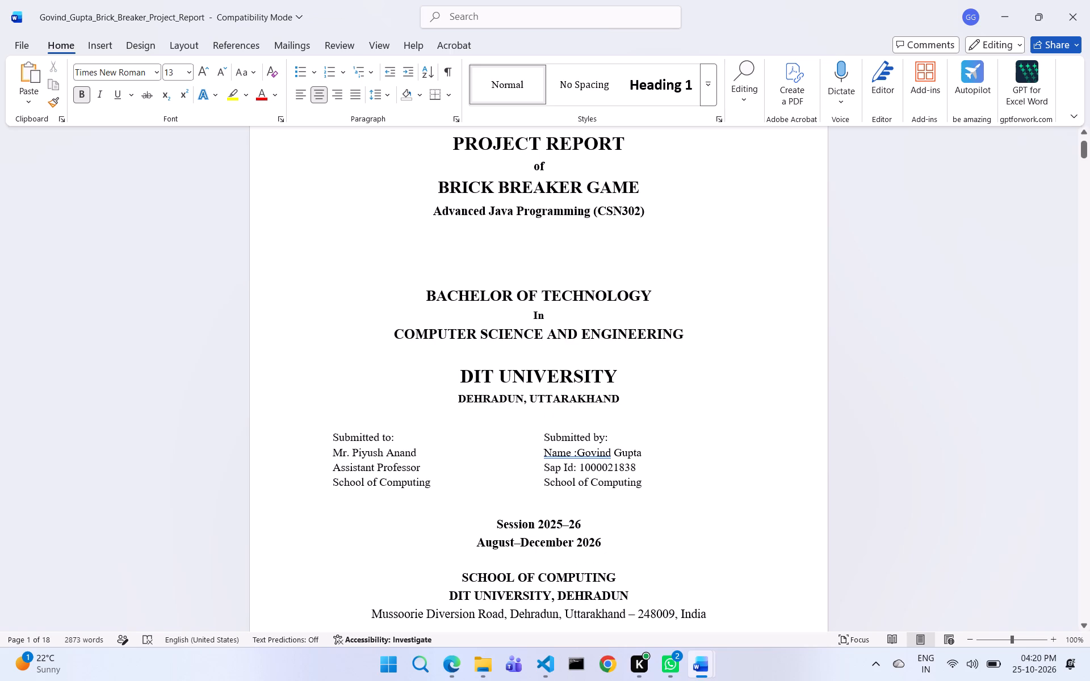
{"action": "key", "text": "ctrl+v"}
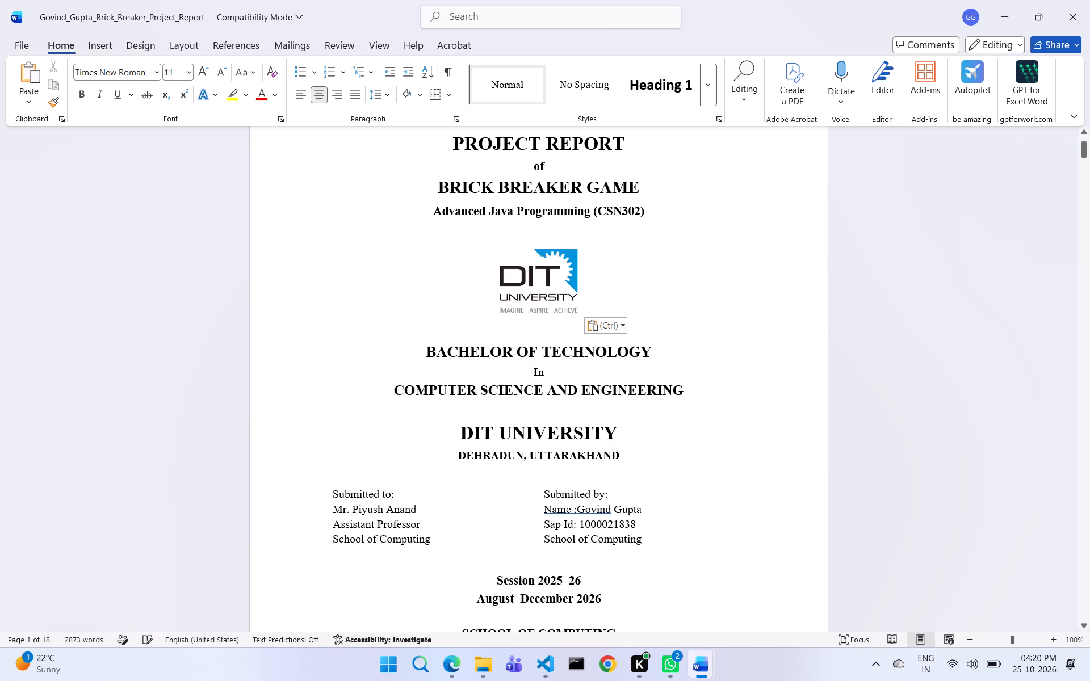
Enlarge the pasted DIT University logo proportionally to roughly one and a half times its size.
{"action": "left_click", "coordinate": [555, 287]}
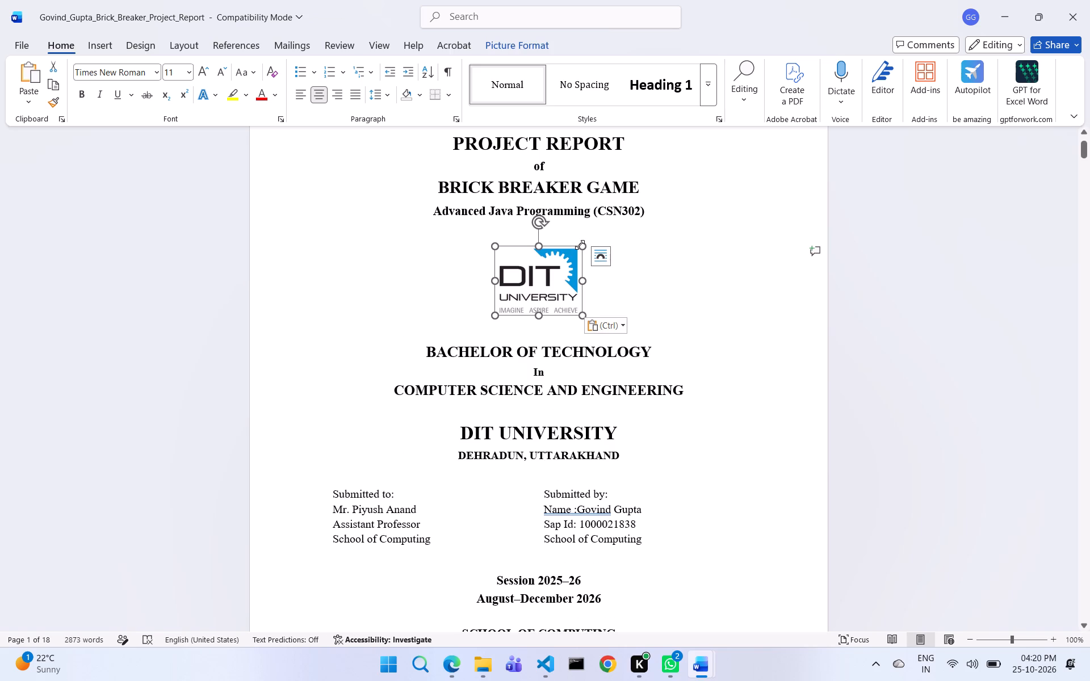
{"action": "left_click_drag", "start_coordinate": [580, 245], "coordinate": [627, 224]}
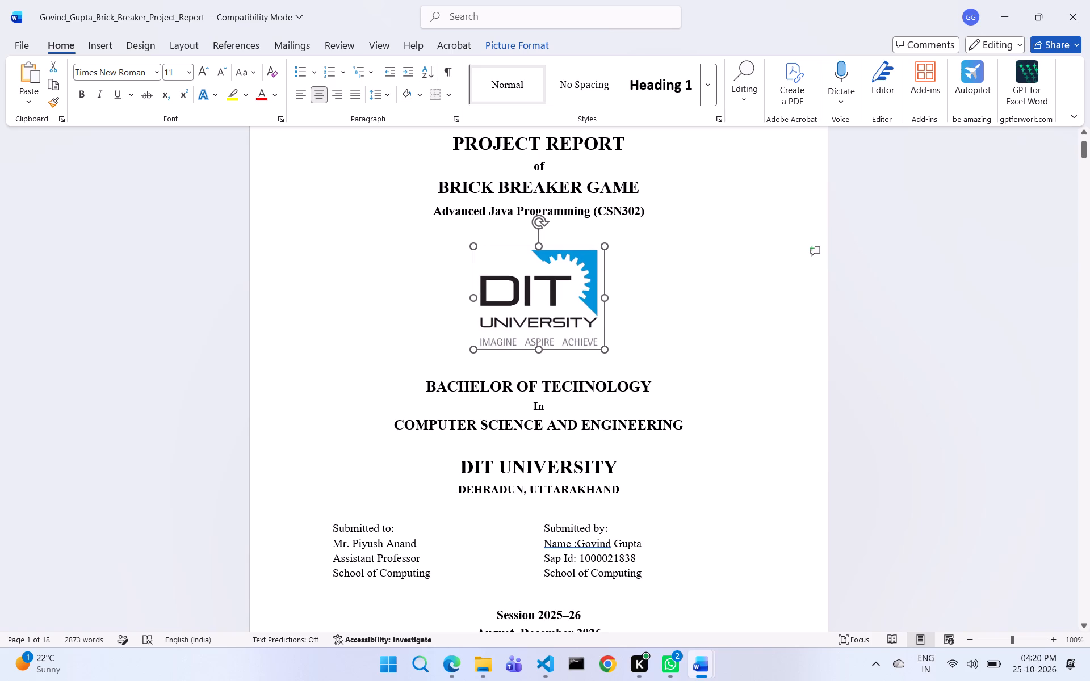
{"action": "left_click_drag", "start_coordinate": [627, 224], "coordinate": [635, 216]}
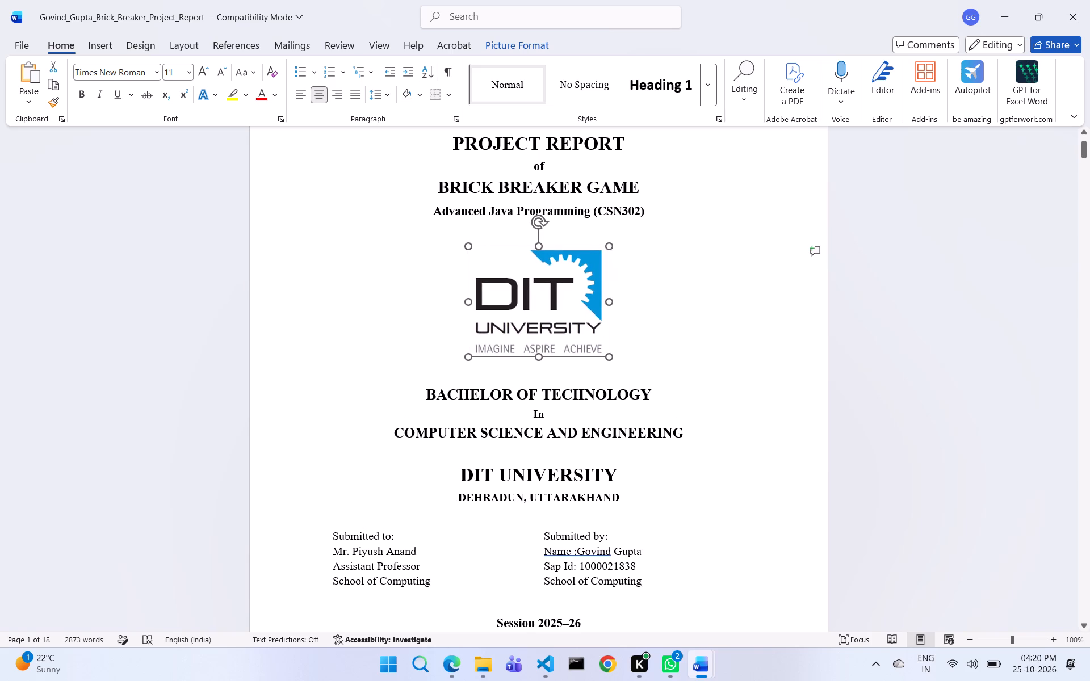
{"action": "left_click_drag", "start_coordinate": [635, 216], "coordinate": [640, 214]}
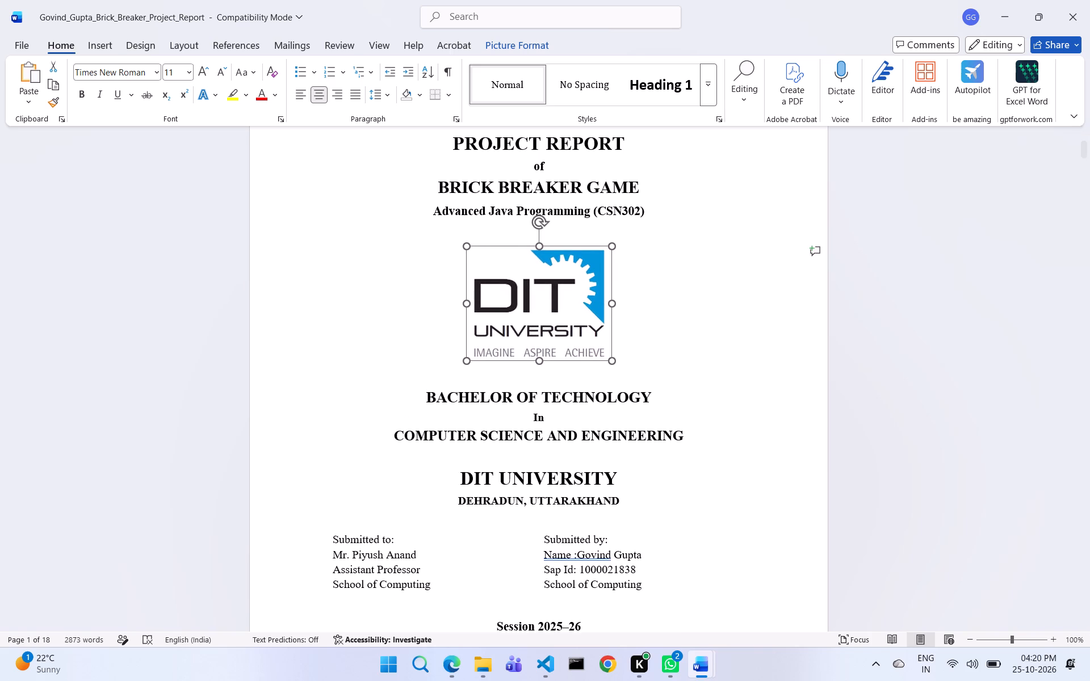
{"action": "left_click_drag", "start_coordinate": [640, 214], "coordinate": [643, 212]}
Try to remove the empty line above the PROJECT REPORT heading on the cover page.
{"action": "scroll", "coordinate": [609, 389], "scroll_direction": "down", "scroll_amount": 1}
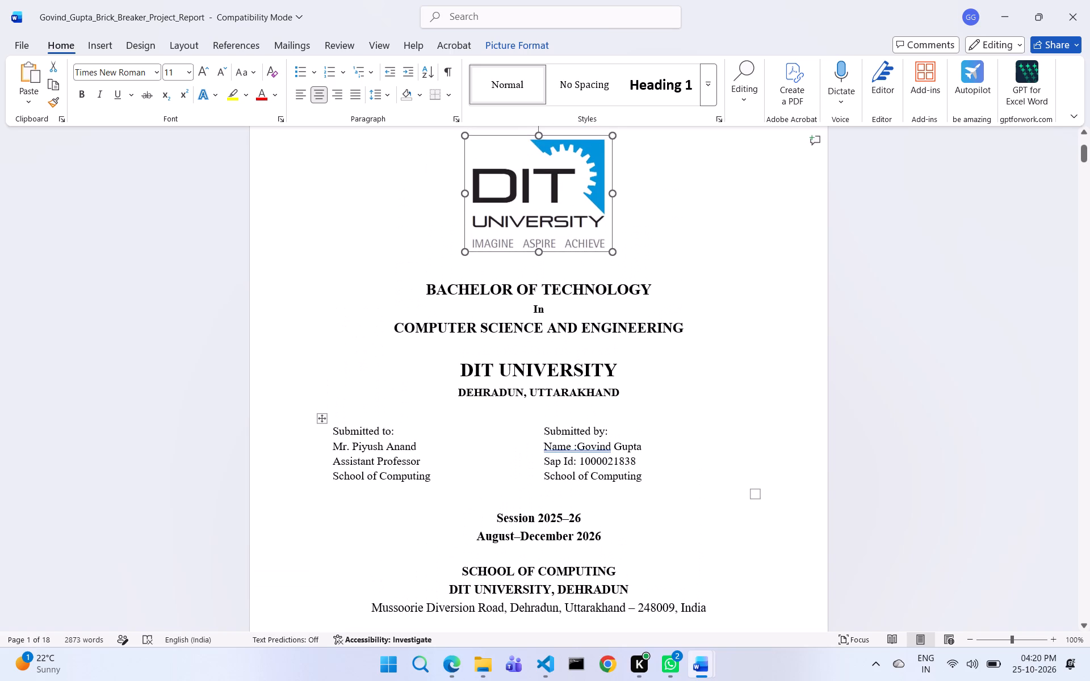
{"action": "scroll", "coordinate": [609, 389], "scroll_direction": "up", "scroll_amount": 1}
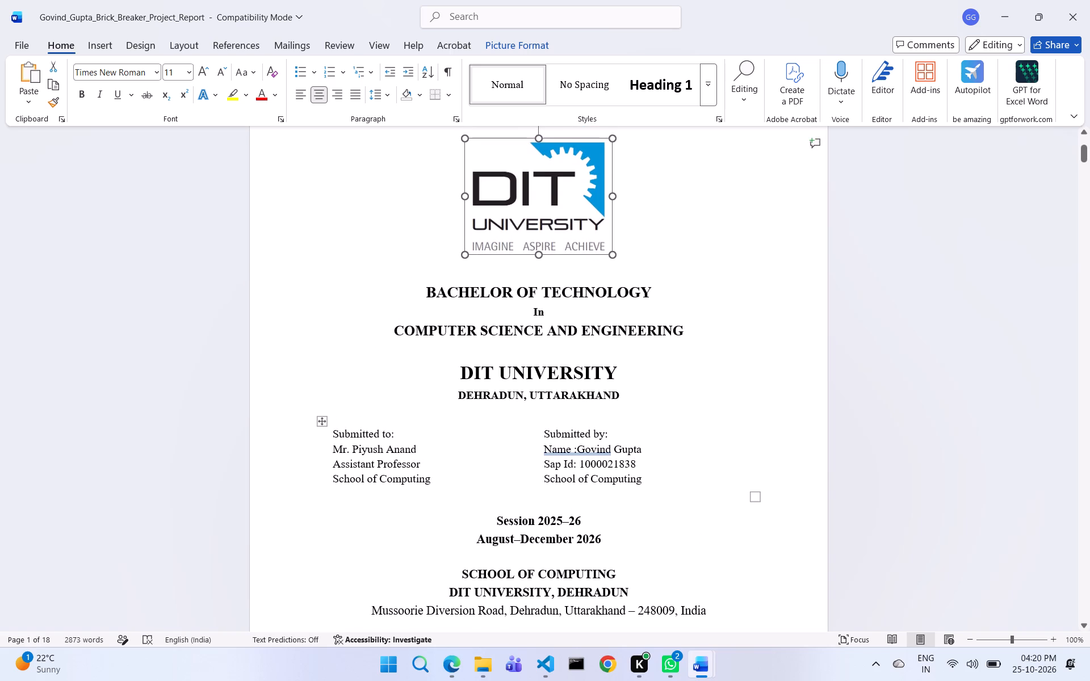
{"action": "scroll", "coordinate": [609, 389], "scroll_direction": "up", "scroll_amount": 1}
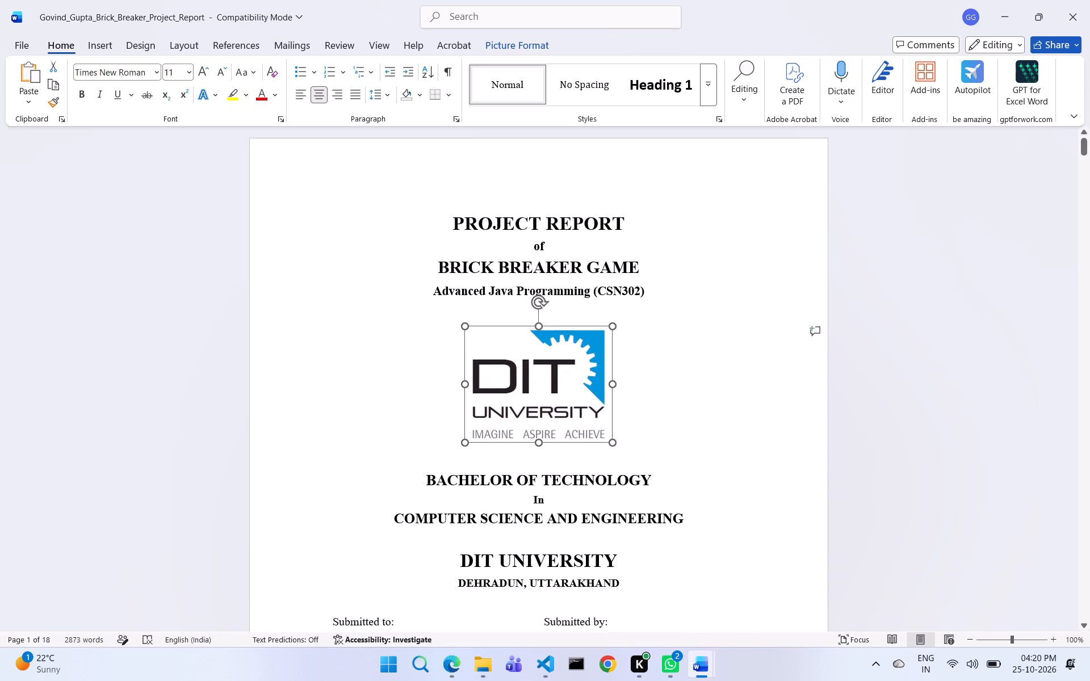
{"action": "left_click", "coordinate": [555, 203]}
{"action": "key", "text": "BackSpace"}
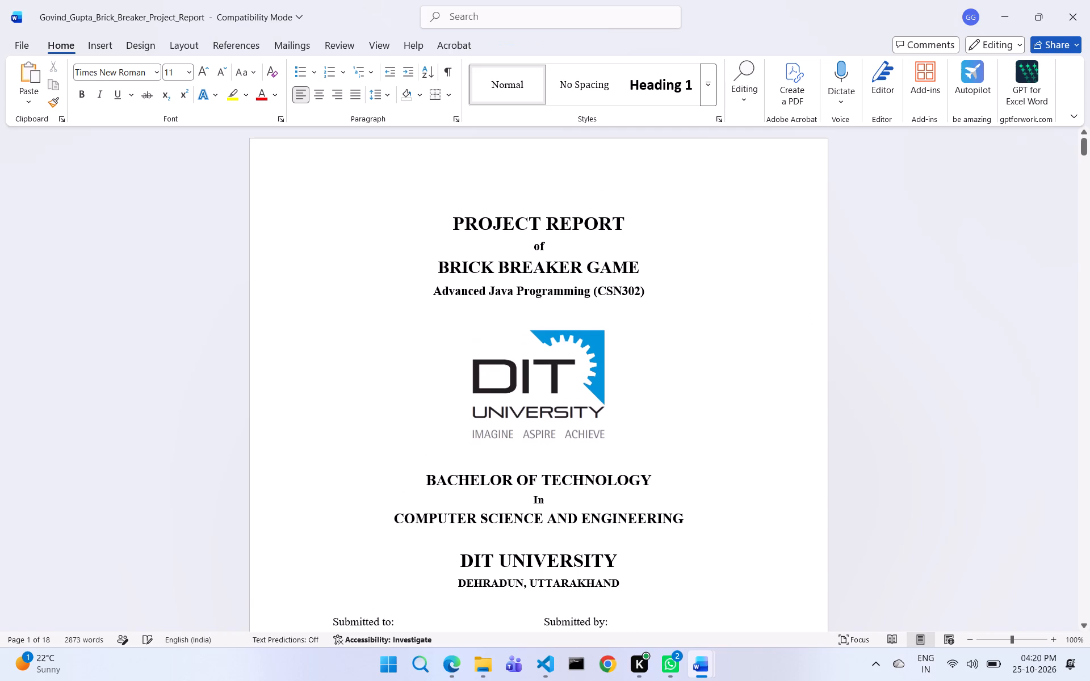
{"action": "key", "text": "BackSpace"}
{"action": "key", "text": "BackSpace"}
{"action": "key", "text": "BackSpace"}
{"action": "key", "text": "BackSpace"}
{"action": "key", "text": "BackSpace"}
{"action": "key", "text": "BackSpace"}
Copy the "BRICK BREAKER GAME" line on the cover page and delete it from beneath "of".
{"action": "left_click_drag", "start_coordinate": [651, 271], "coordinate": [420, 284]}
{"action": "left_click", "coordinate": [420, 284]}
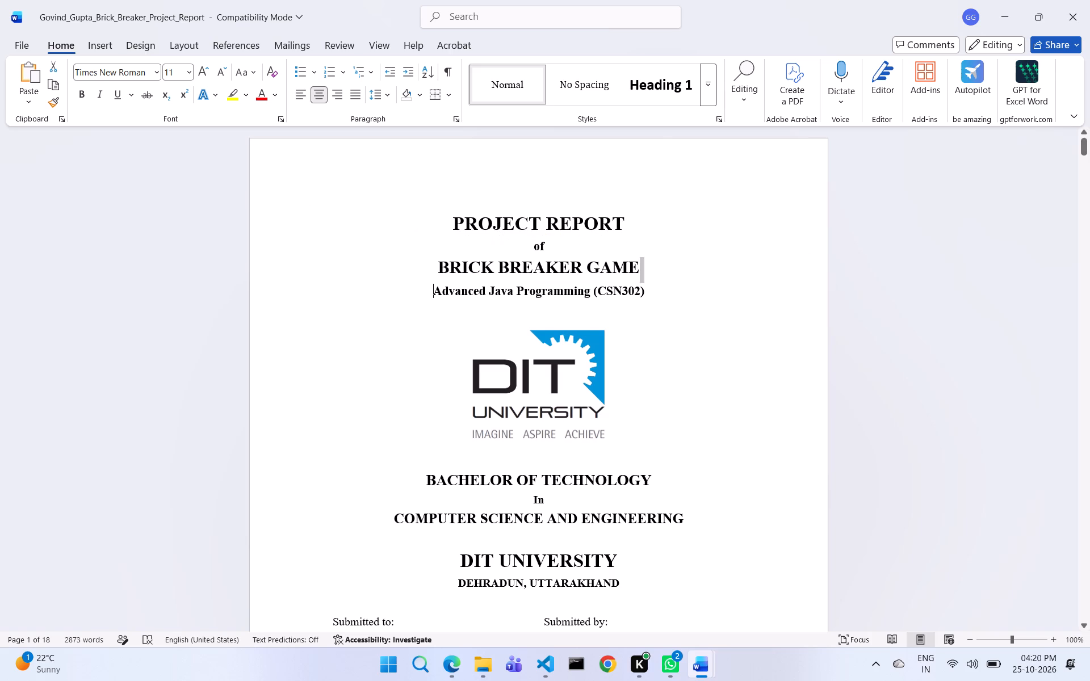
{"action": "left_click_drag", "start_coordinate": [436, 266], "coordinate": [640, 280]}
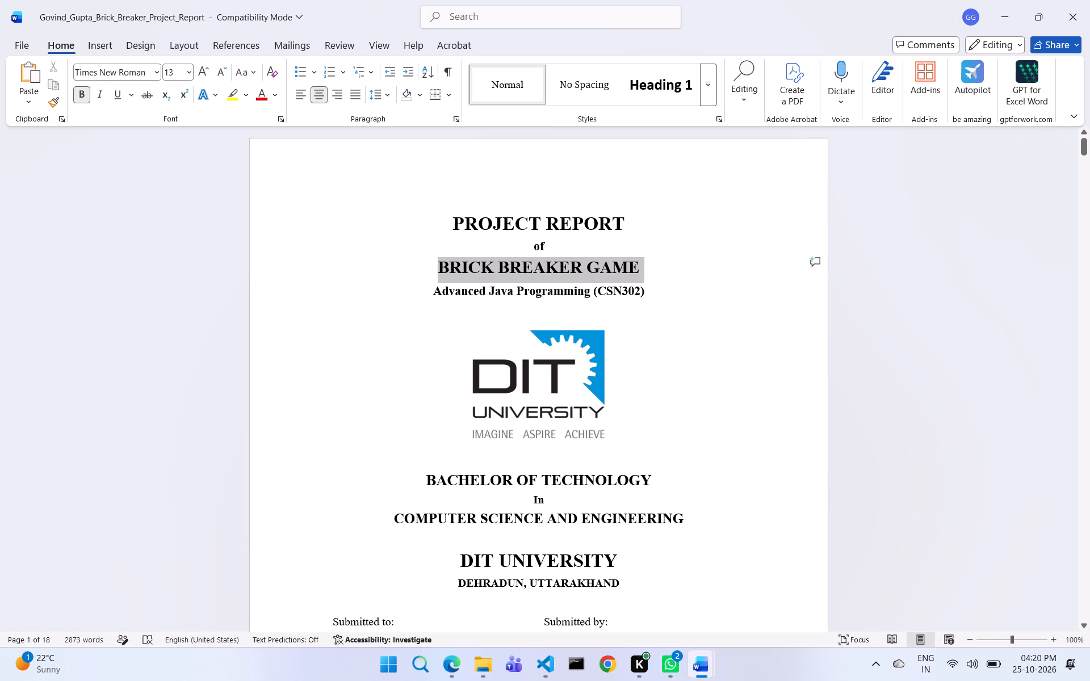
{"action": "left_click_drag", "start_coordinate": [640, 280], "coordinate": [640, 279]}
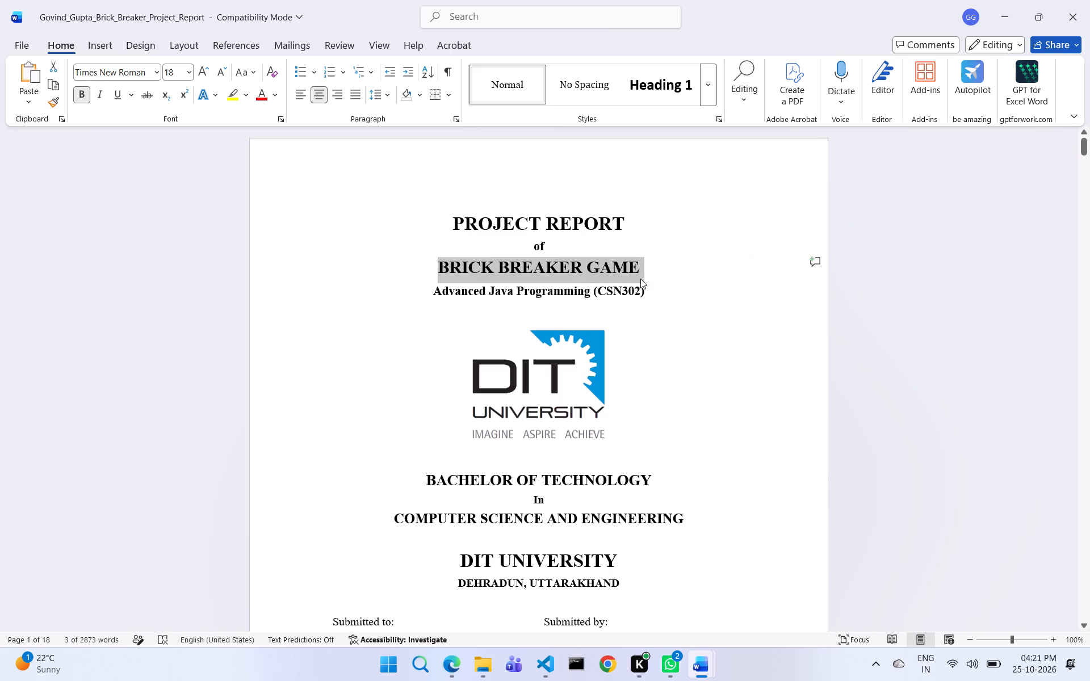
{"action": "key", "text": "ctrl+c"}
{"action": "key", "text": "BackSpace"}
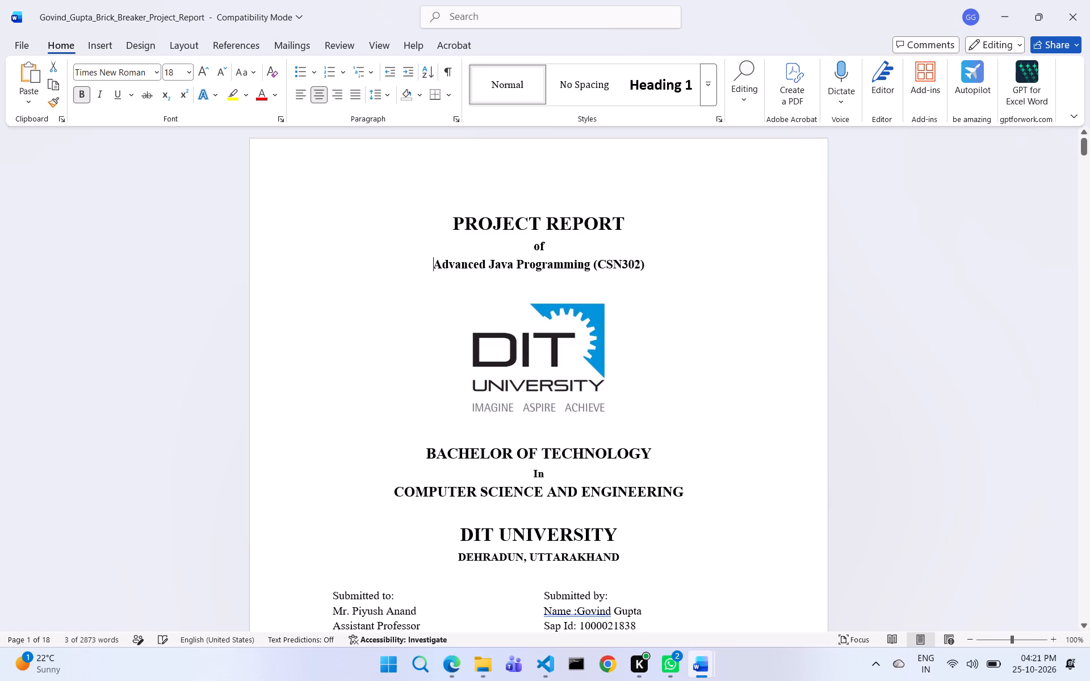
Set the font size of the "of" and "Advanced Java Programming (CSN302)" lines to 14.
{"action": "left_click_drag", "start_coordinate": [645, 270], "coordinate": [592, 264]}
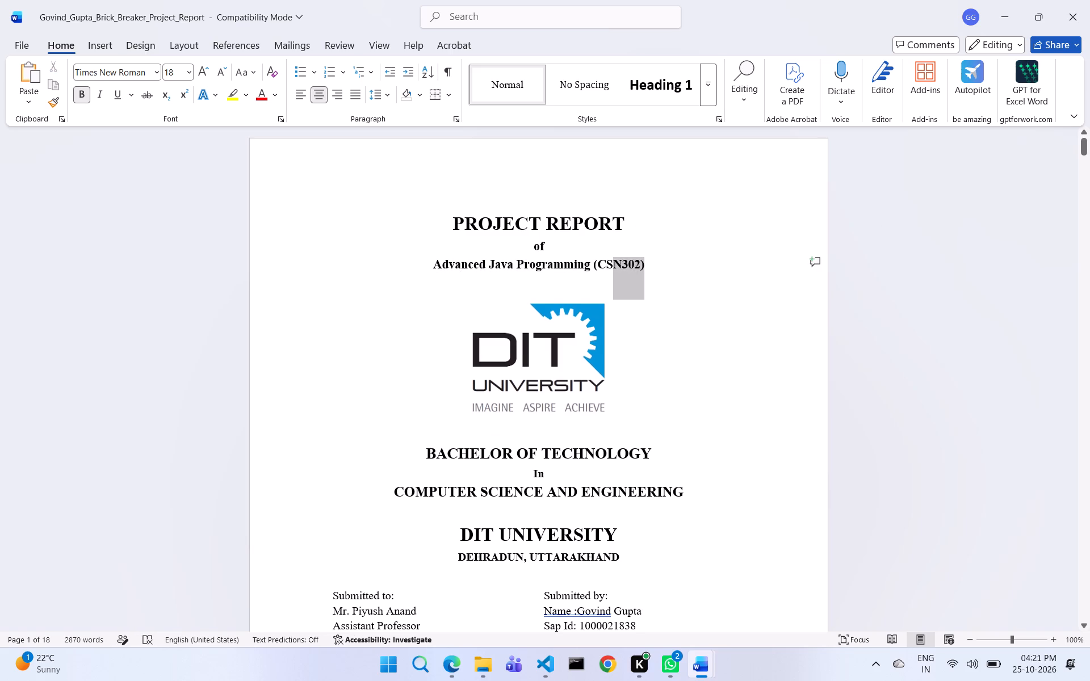
{"action": "left_click_drag", "start_coordinate": [592, 264], "coordinate": [490, 248]}
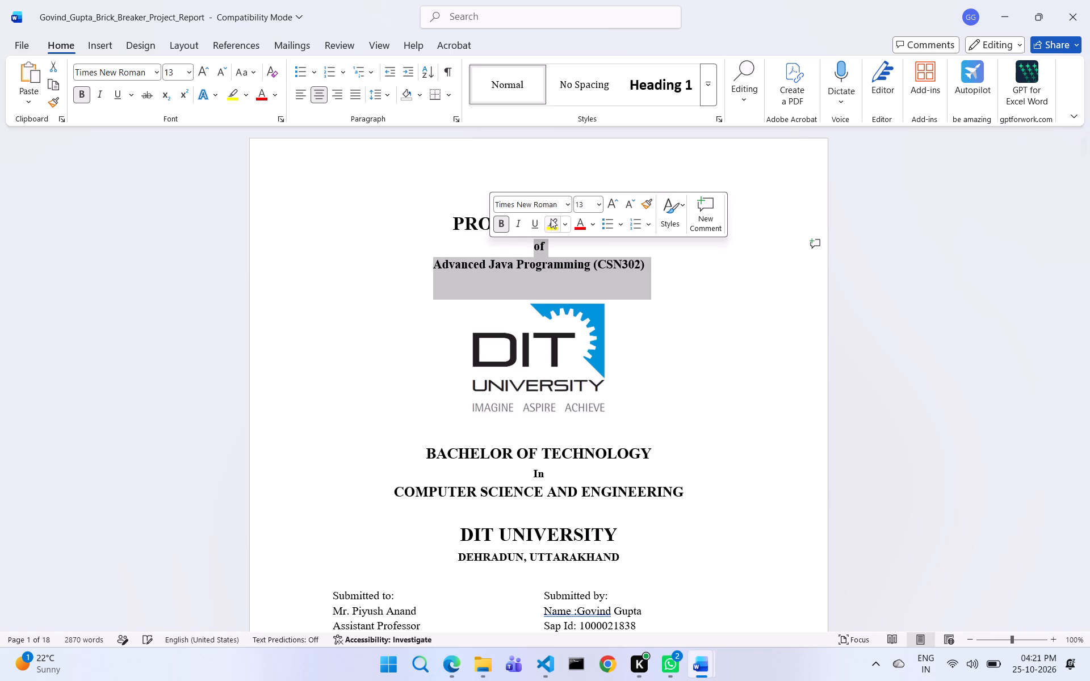
{"action": "left_click", "coordinate": [584, 200]}
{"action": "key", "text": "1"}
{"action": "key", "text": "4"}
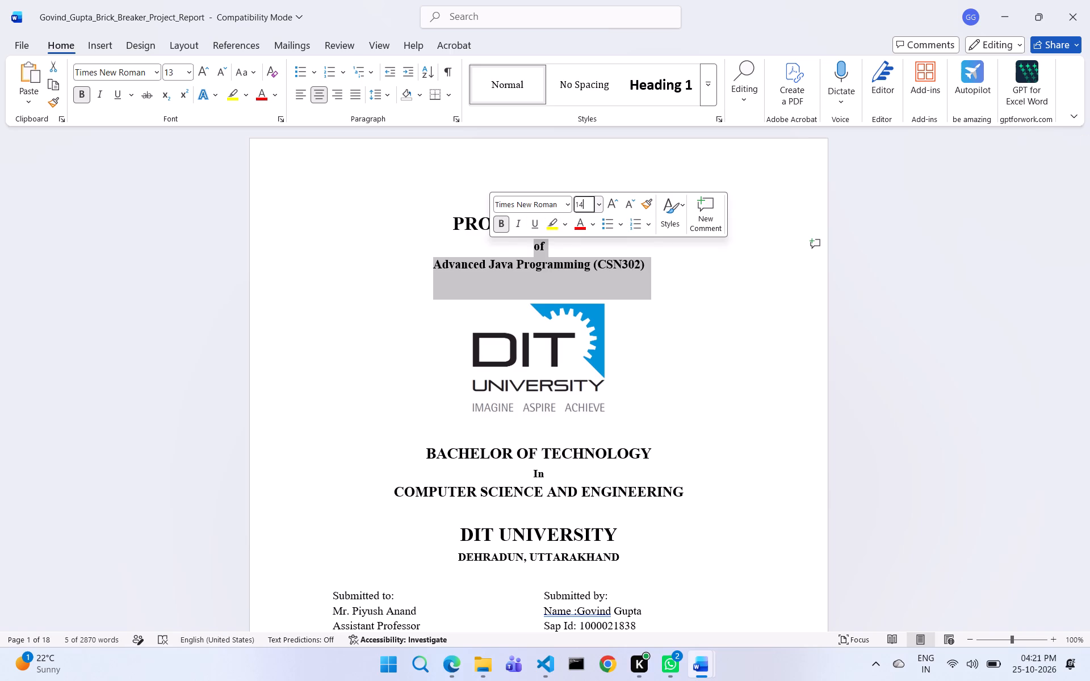
{"action": "key", "text": "Return"}
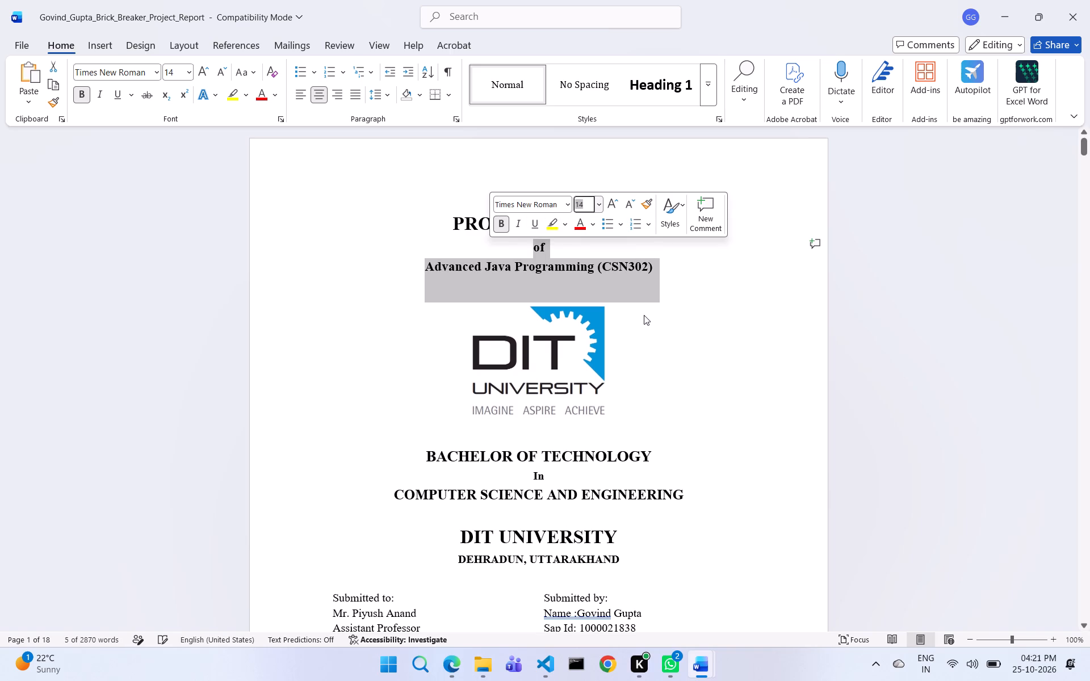
{"action": "left_click", "coordinate": [644, 315]}
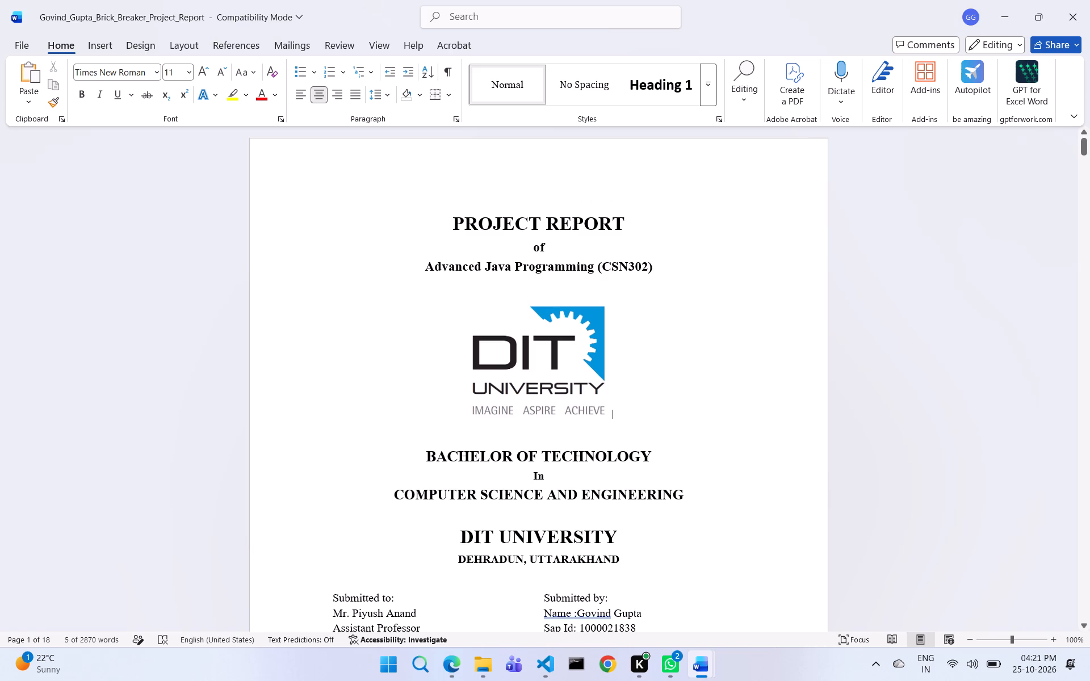
Add a new line reading "Topic" beneath the DIT University logo.
{"action": "left_click", "coordinate": [649, 444]}
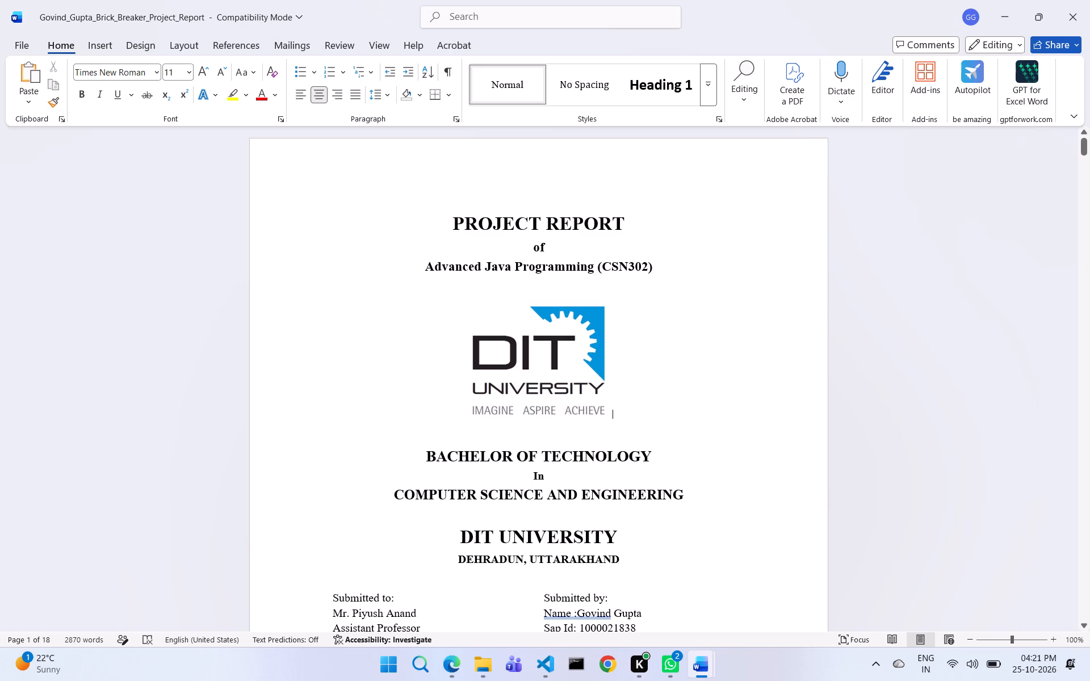
{"action": "key", "text": "Return"}
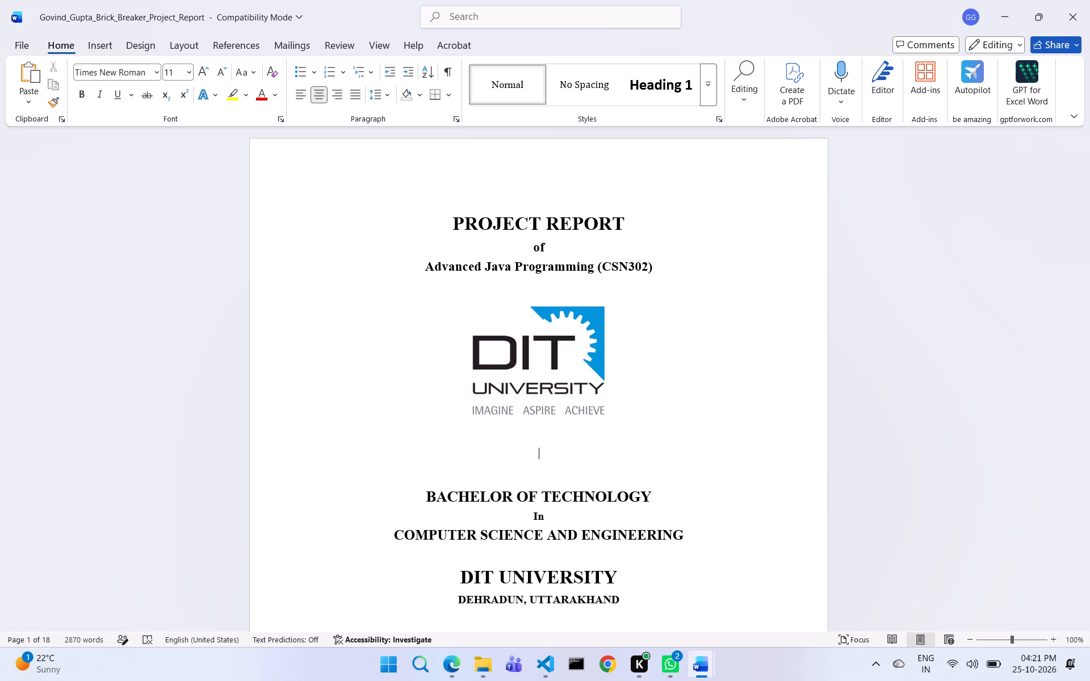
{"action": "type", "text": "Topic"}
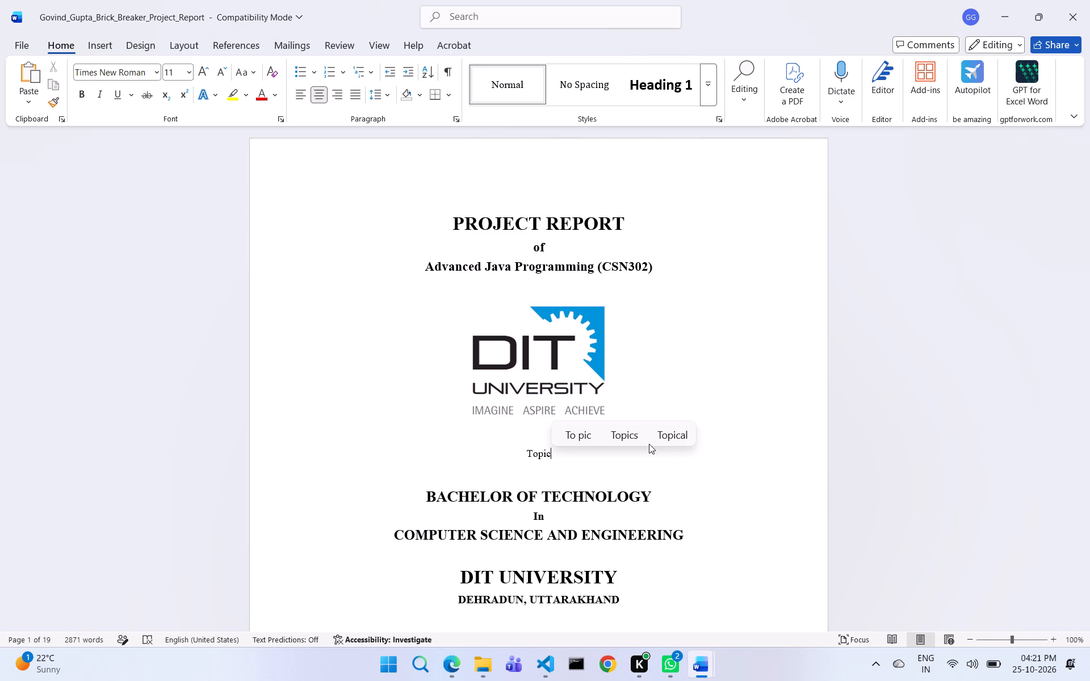
Insert 17 blank lines after "Topic" to move the "BACHELOR OF TECHNOLOGY" block down.
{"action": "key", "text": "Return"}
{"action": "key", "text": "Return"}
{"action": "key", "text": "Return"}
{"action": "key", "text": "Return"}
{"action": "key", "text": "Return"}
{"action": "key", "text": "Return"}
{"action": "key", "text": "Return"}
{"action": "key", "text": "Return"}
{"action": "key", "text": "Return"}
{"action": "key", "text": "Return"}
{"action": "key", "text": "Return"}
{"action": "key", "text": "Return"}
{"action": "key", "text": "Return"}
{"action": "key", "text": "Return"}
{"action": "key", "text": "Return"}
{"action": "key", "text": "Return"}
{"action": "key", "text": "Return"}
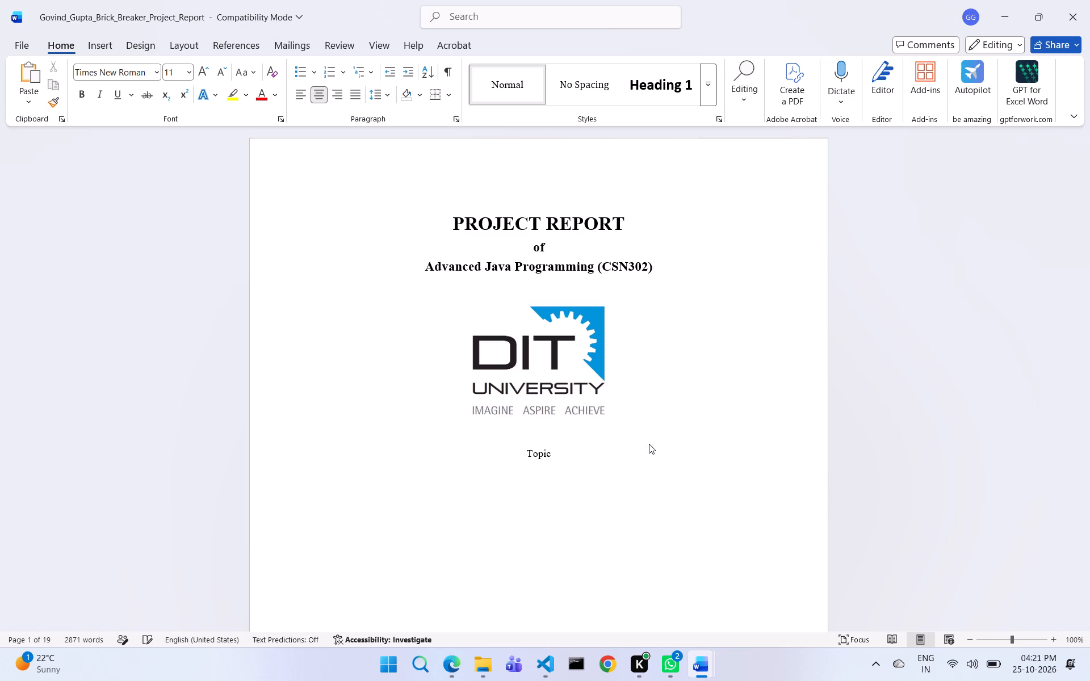
Remove all the blank lines inserted after "Topic" so the "BACHELOR OF TECHNOLOGY" block moves back up beneath it.
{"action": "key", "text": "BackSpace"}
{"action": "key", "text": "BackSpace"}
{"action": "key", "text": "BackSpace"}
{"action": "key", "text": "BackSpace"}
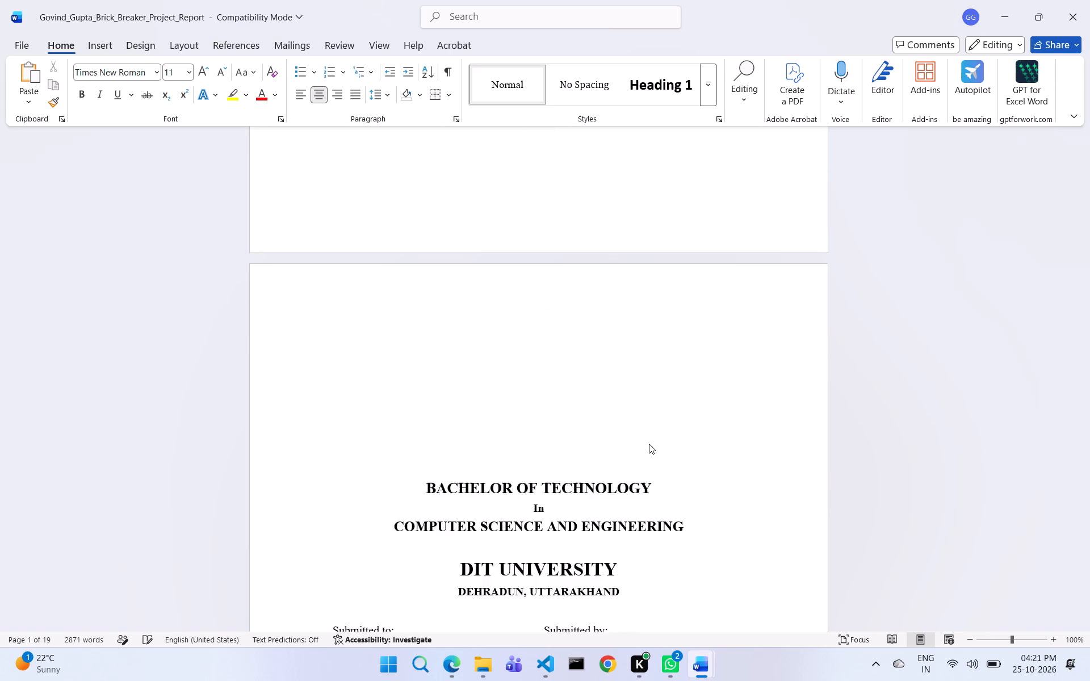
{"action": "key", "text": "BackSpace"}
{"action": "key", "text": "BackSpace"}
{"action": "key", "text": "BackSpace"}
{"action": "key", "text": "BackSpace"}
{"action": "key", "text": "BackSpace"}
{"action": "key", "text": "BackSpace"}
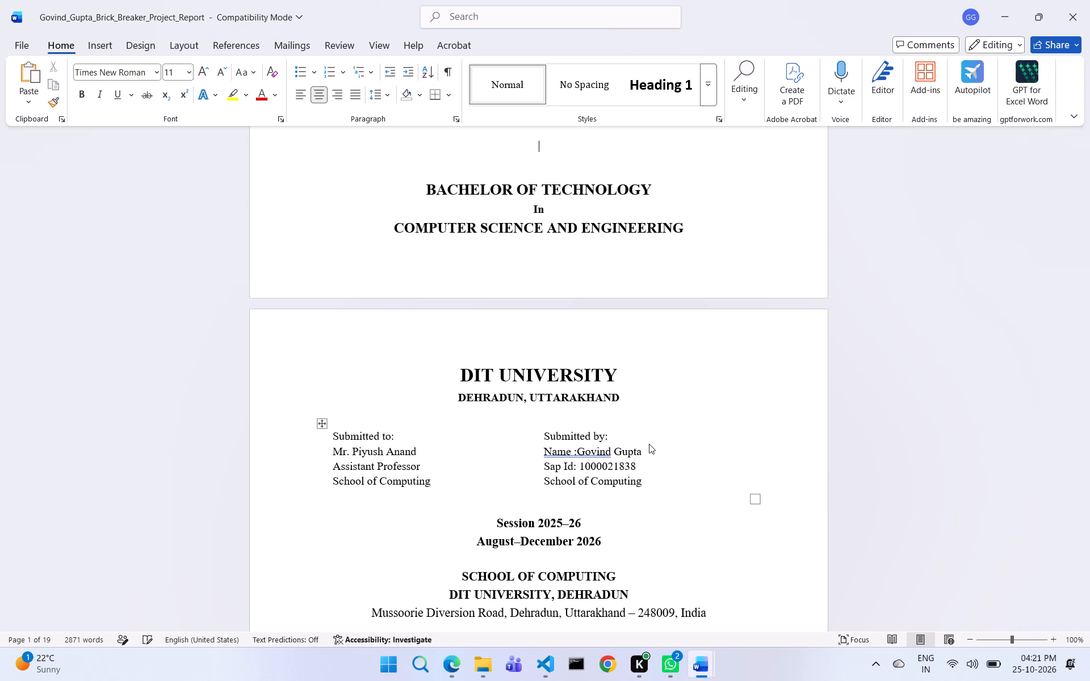
{"action": "scroll", "coordinate": [649, 444], "scroll_direction": "up", "scroll_amount": 1}
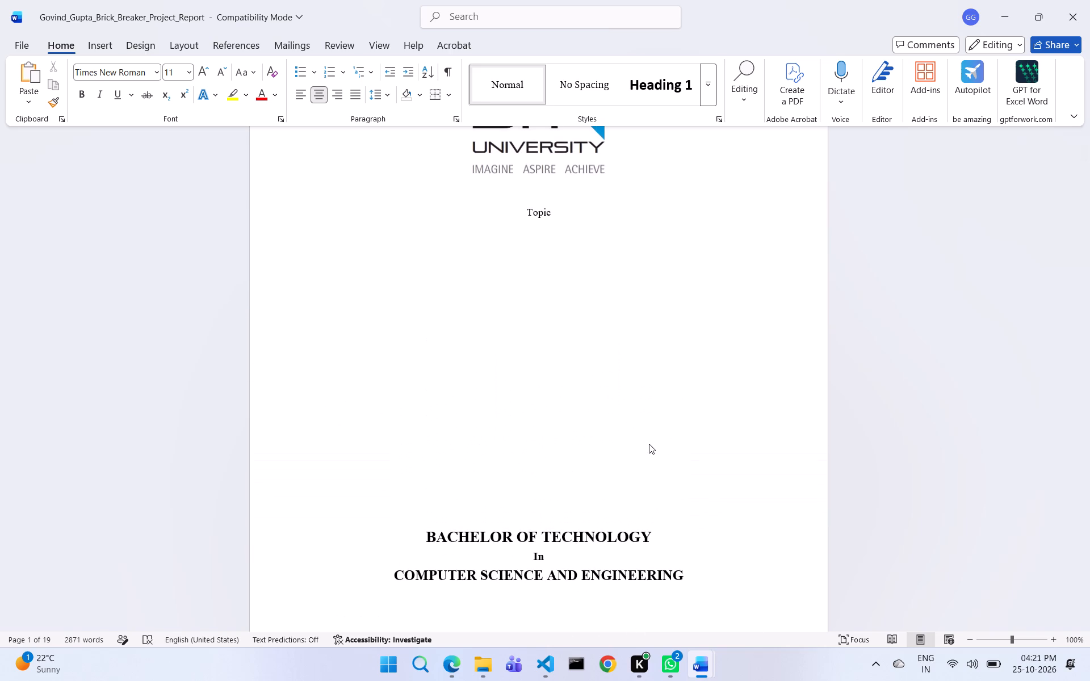
{"action": "key", "text": "BackSpace"}
{"action": "key", "text": "BackSpace"}
{"action": "key", "text": "BackSpace"}
{"action": "key", "text": "BackSpace"}
{"action": "key", "text": "BackSpace"}
{"action": "key", "text": "BackSpace"}
{"action": "key", "text": "BackSpace"}
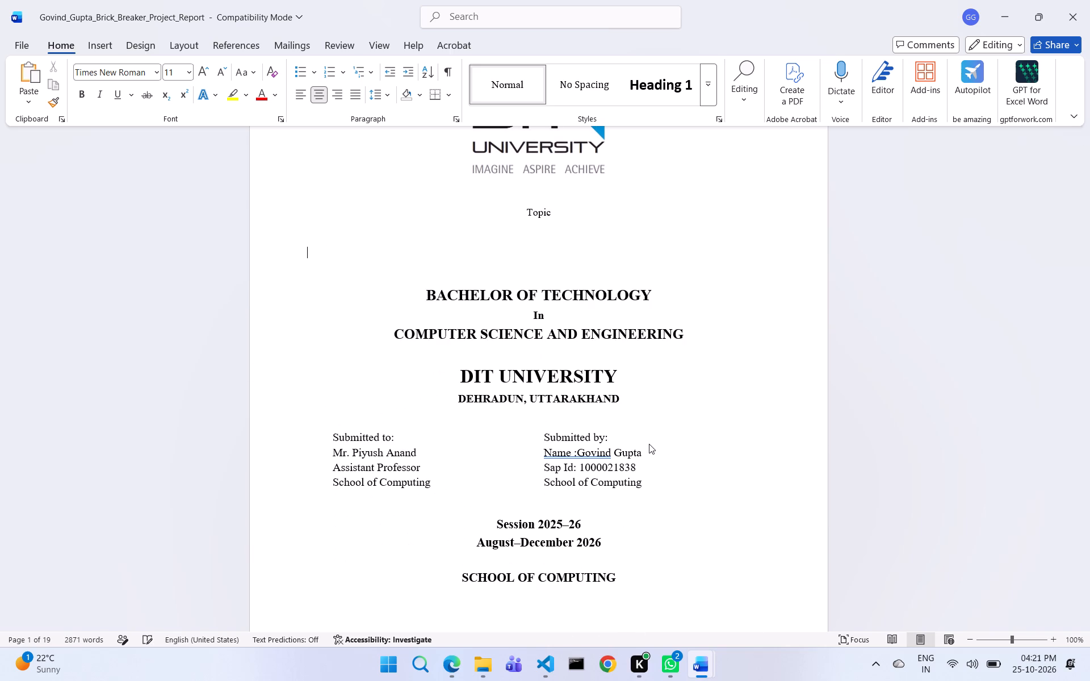
{"action": "key", "text": "BackSpace"}
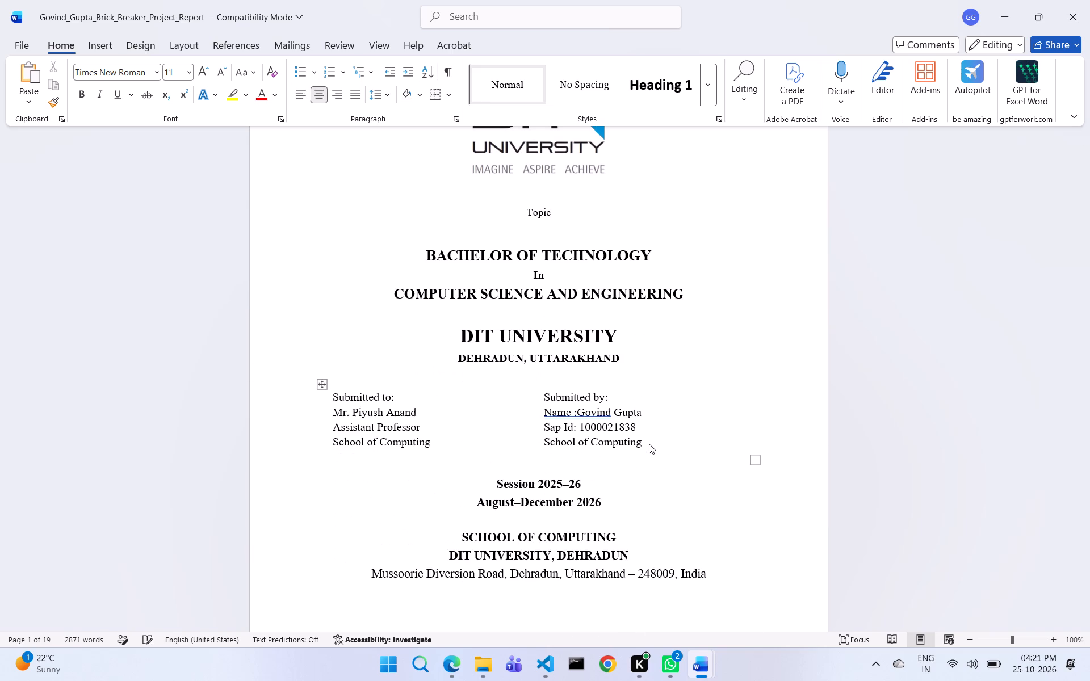
Add a hyphen after "Topic" and paste the copied "BRICK BREAKER GAME" title after it.
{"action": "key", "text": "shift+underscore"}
{"action": "key", "text": "BackSpace"}
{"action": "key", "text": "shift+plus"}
{"action": "key", "text": "BackSpace"}
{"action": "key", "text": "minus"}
{"action": "key", "text": "ctrl+v"}
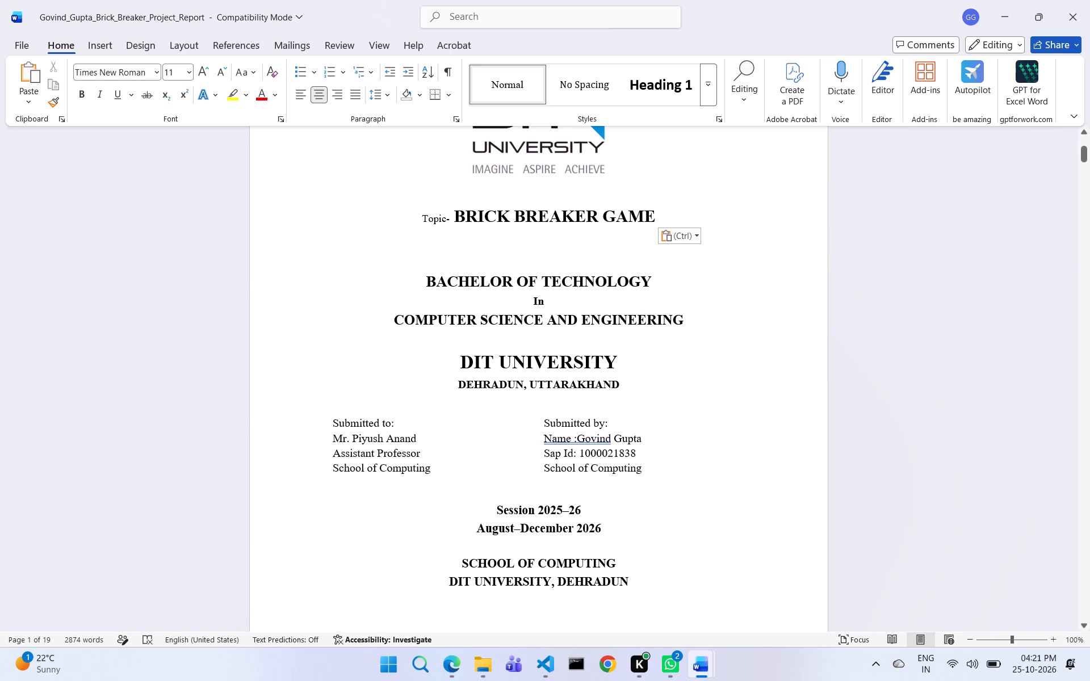
Format the "Topic-" label at font size 18 and bold.
{"action": "left_click_drag", "start_coordinate": [454, 218], "coordinate": [659, 228]}
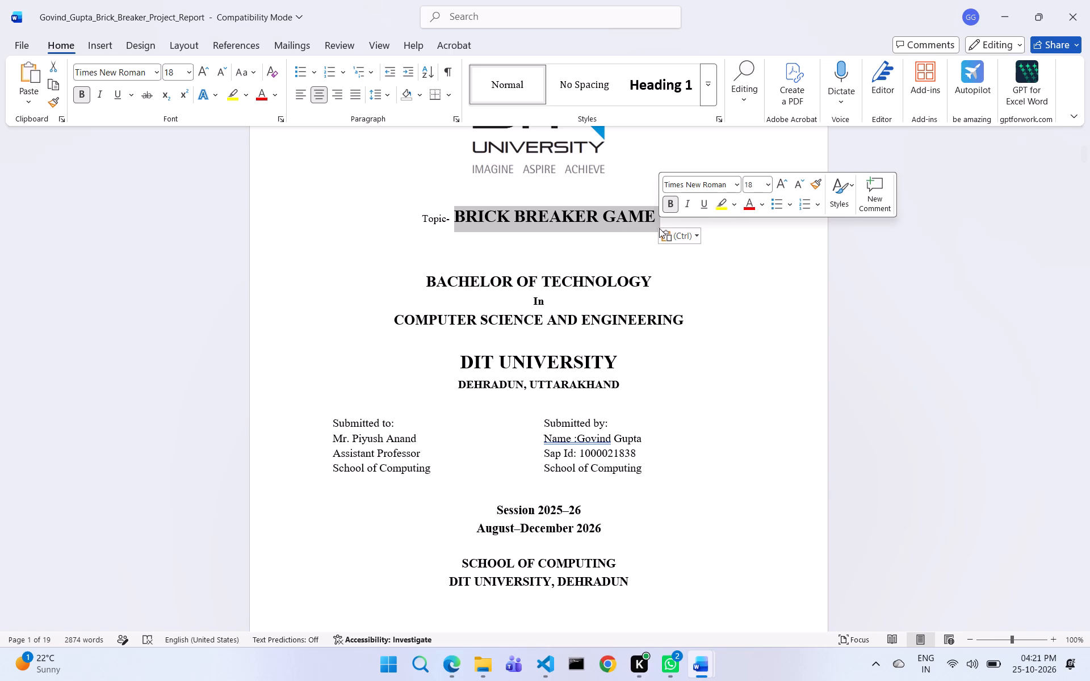
{"action": "left_click_drag", "start_coordinate": [396, 216], "coordinate": [403, 217]}
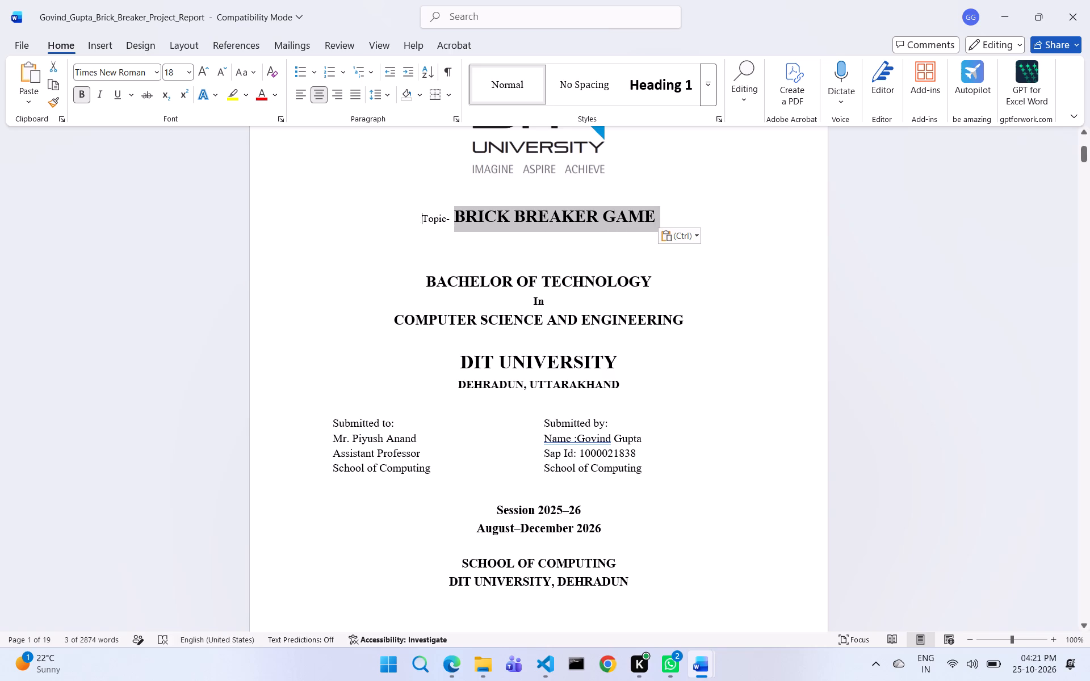
{"action": "left_click_drag", "start_coordinate": [403, 217], "coordinate": [455, 224]}
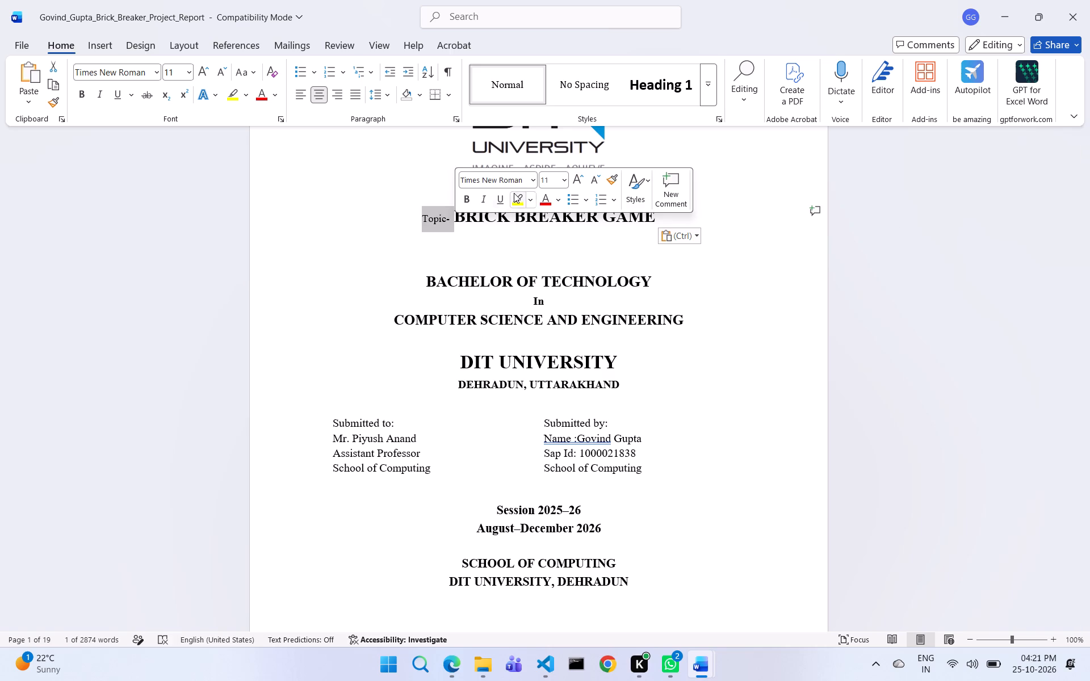
{"action": "left_click", "coordinate": [552, 184]}
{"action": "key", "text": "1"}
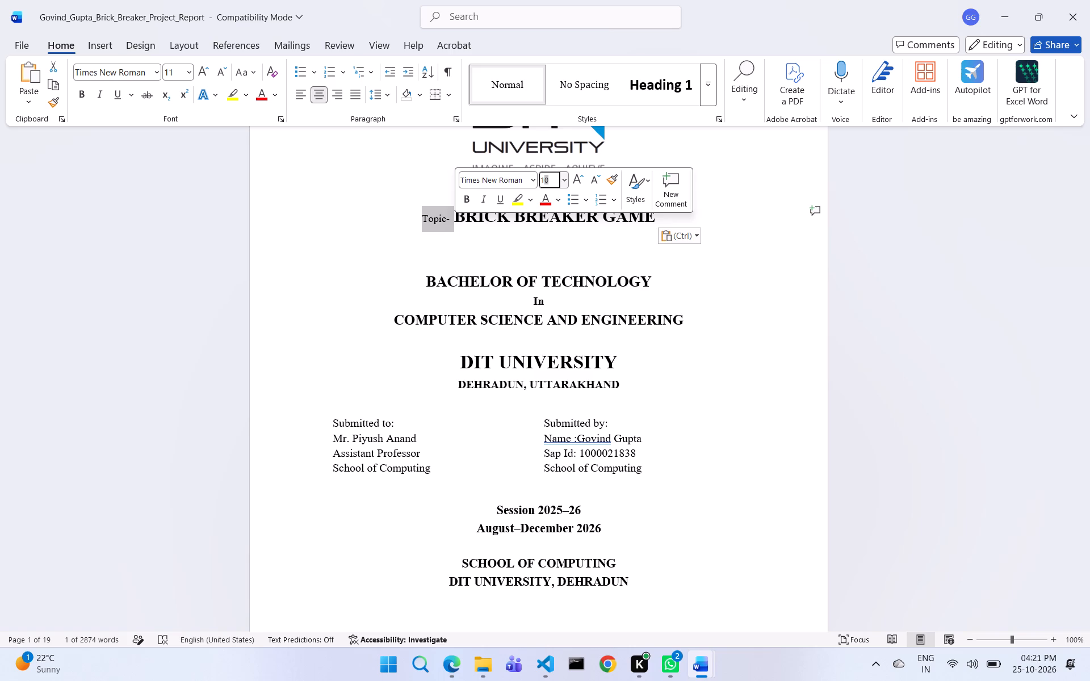
{"action": "key", "text": "Return"}
{"action": "left_click", "coordinate": [552, 184]}
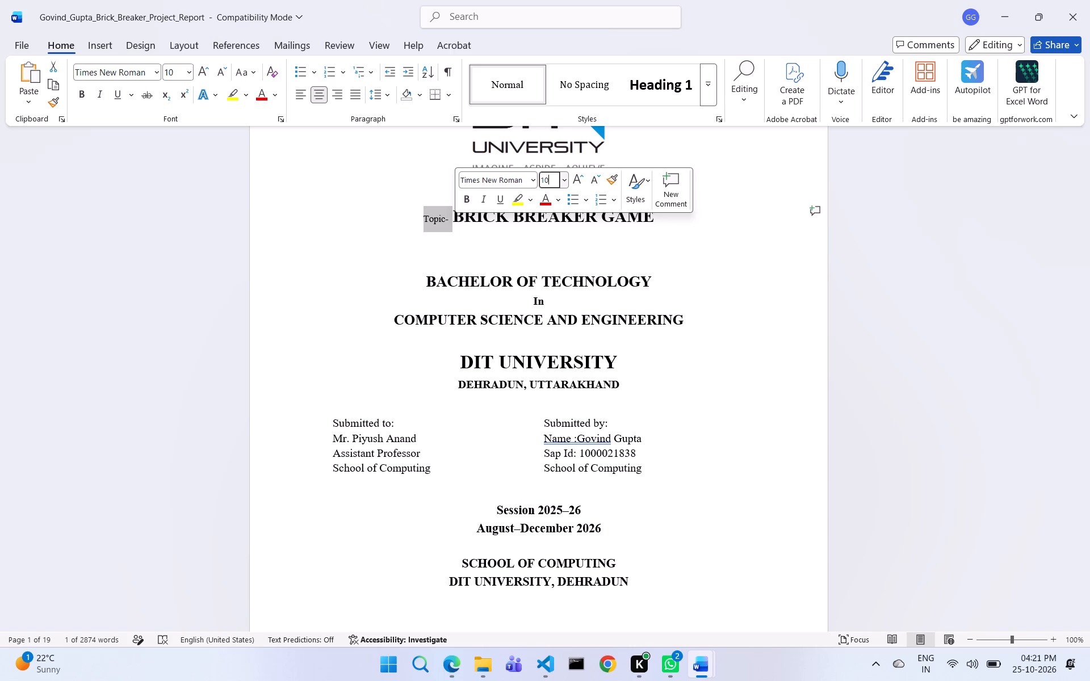
{"action": "key", "text": "BackSpace"}
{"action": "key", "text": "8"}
{"action": "key", "text": "Return"}
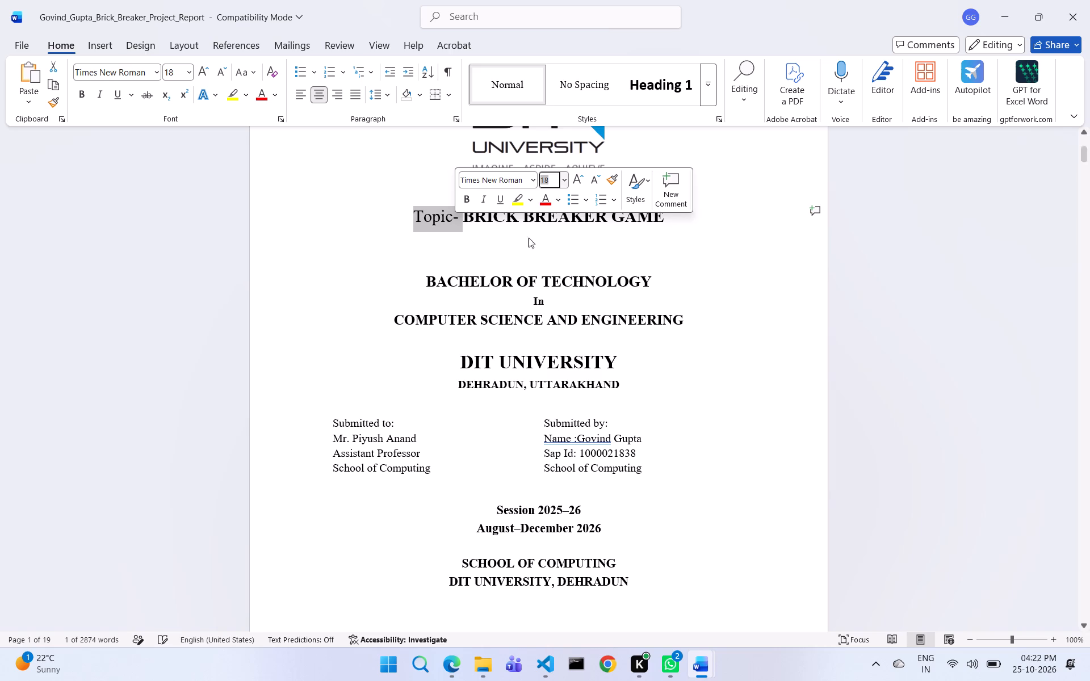
{"action": "left_click", "coordinate": [470, 203]}
Reduce the gap between the topic line and "BACHELOR OF TECHNOLOGY" to a single blank line.
{"action": "left_click", "coordinate": [473, 236]}
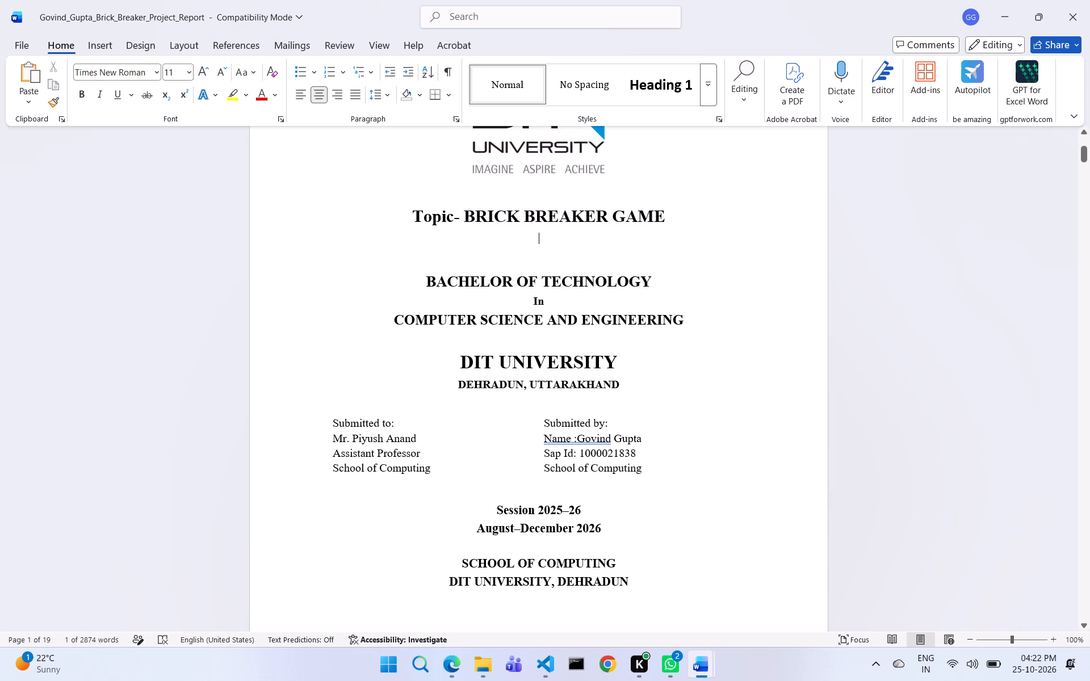
{"action": "key", "text": "BackSpace"}
{"action": "key", "text": "BackSpace"}
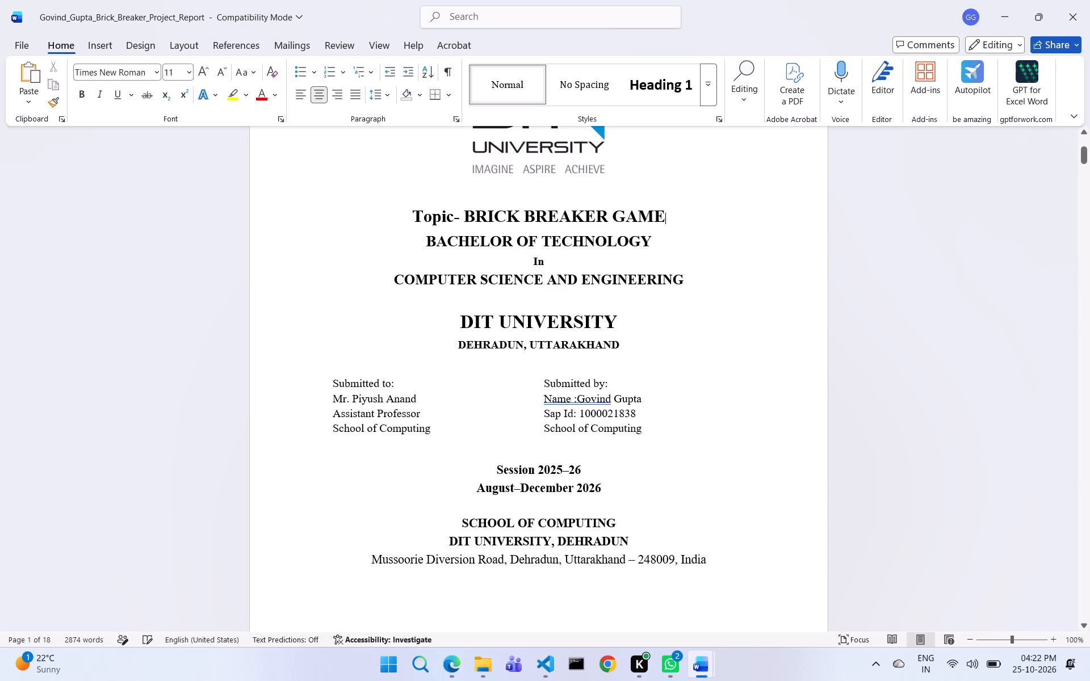
{"action": "key", "text": "Return"}
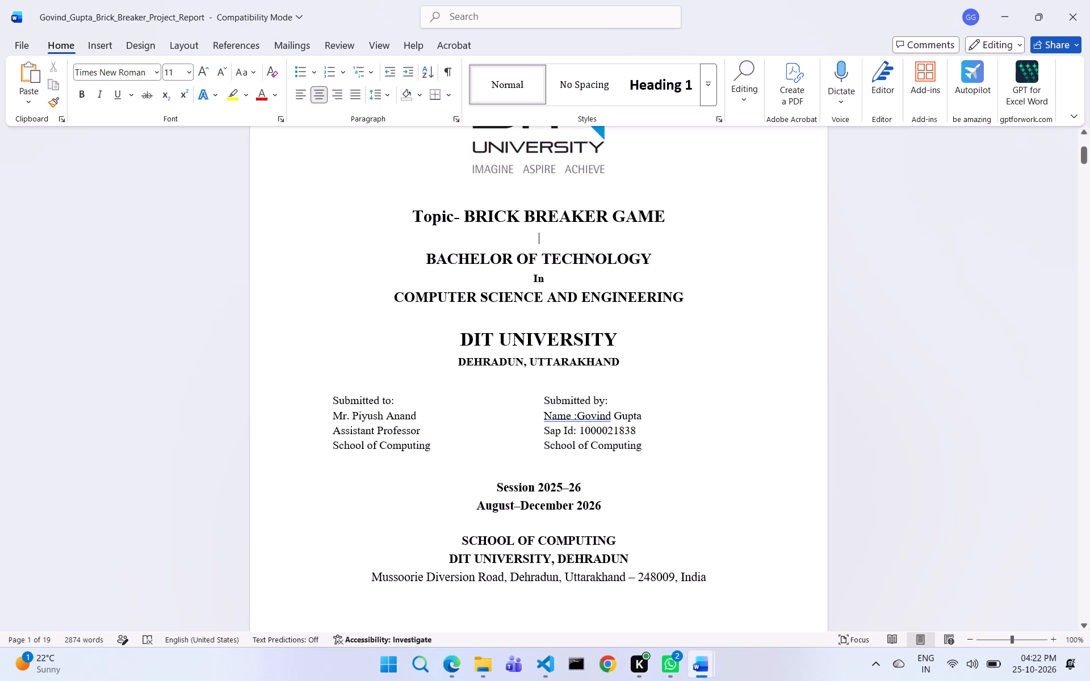
Underline the whole "Topic- BRICK BREAKER GAME" line.
{"action": "left_click_drag", "start_coordinate": [672, 215], "coordinate": [390, 229]}
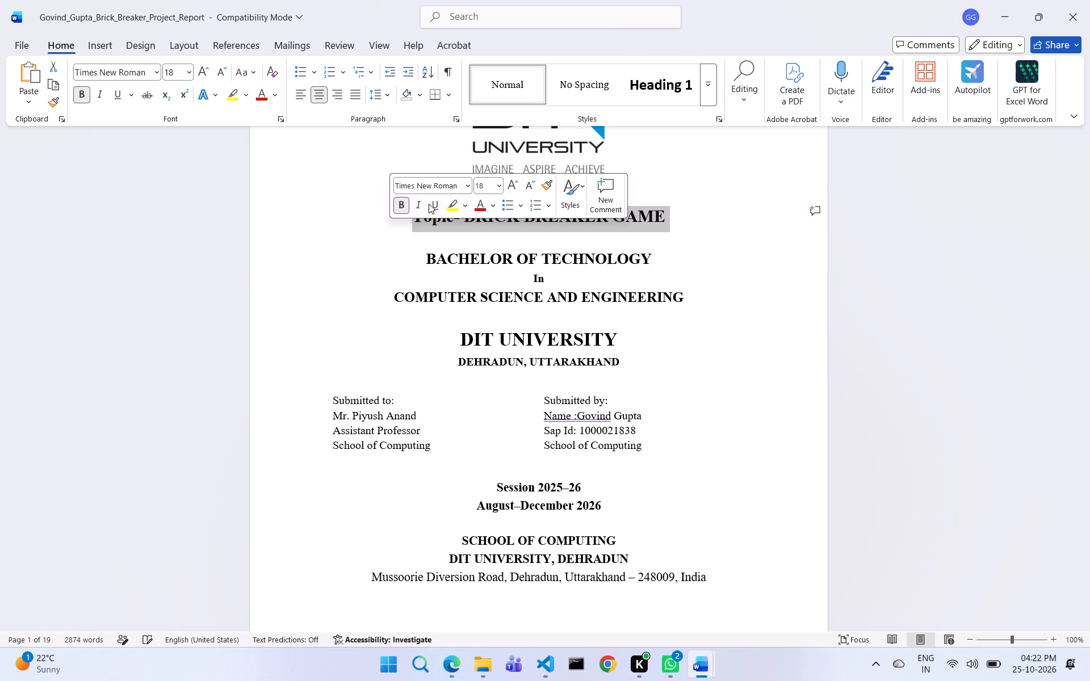
{"action": "left_click", "coordinate": [434, 205]}
{"action": "left_click", "coordinate": [409, 238]}
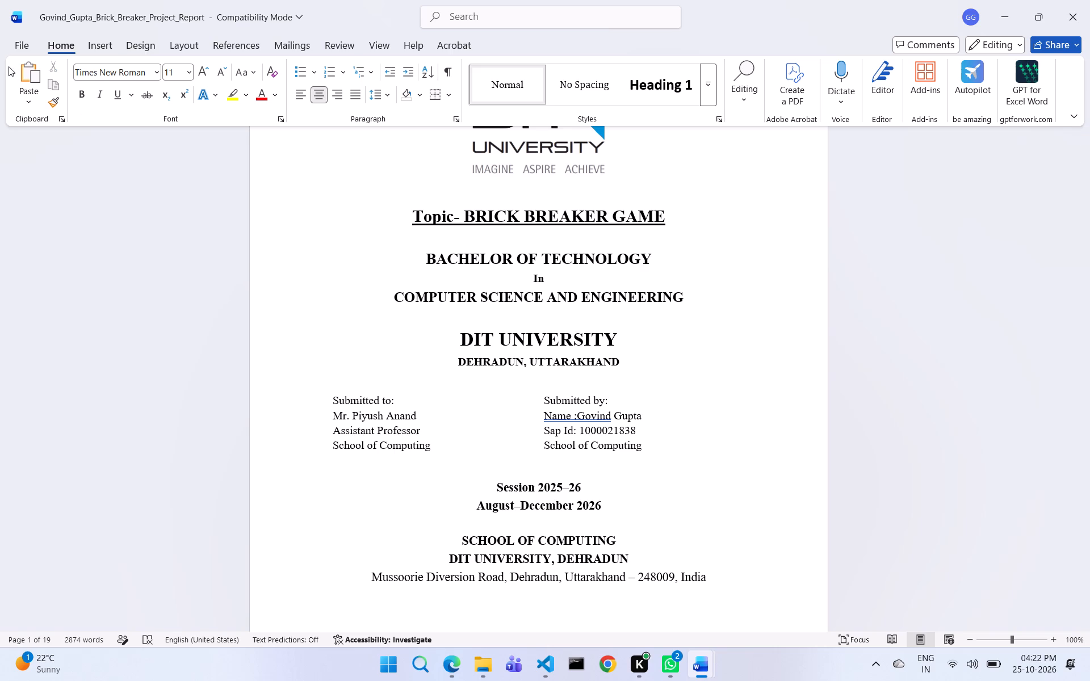
Export the report as a PDF to the Downloads folder, appending ".." to the existing file name.
{"action": "left_click", "coordinate": [22, 49]}
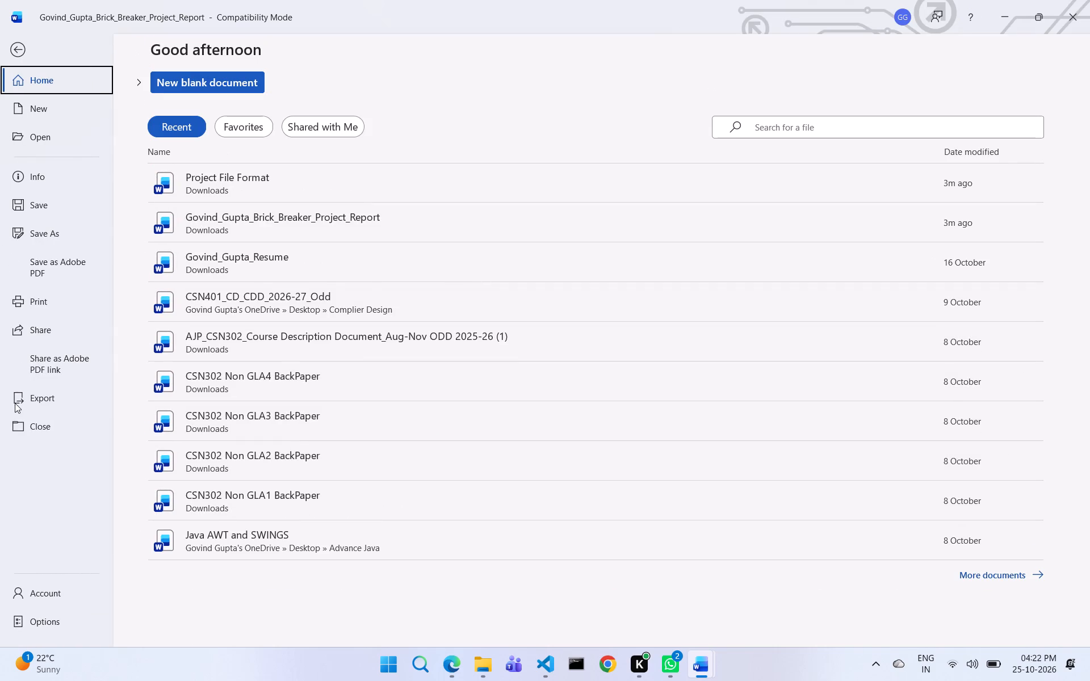
{"action": "left_click", "coordinate": [16, 403]}
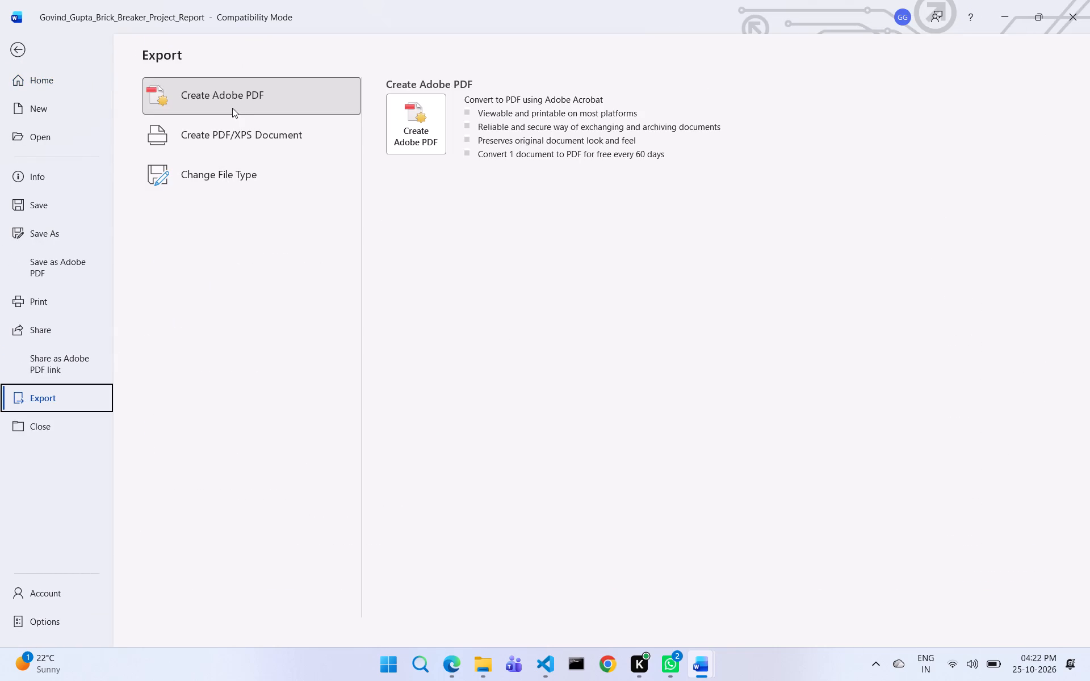
{"action": "left_click", "coordinate": [230, 125]}
{"action": "left_click", "coordinate": [401, 197]}
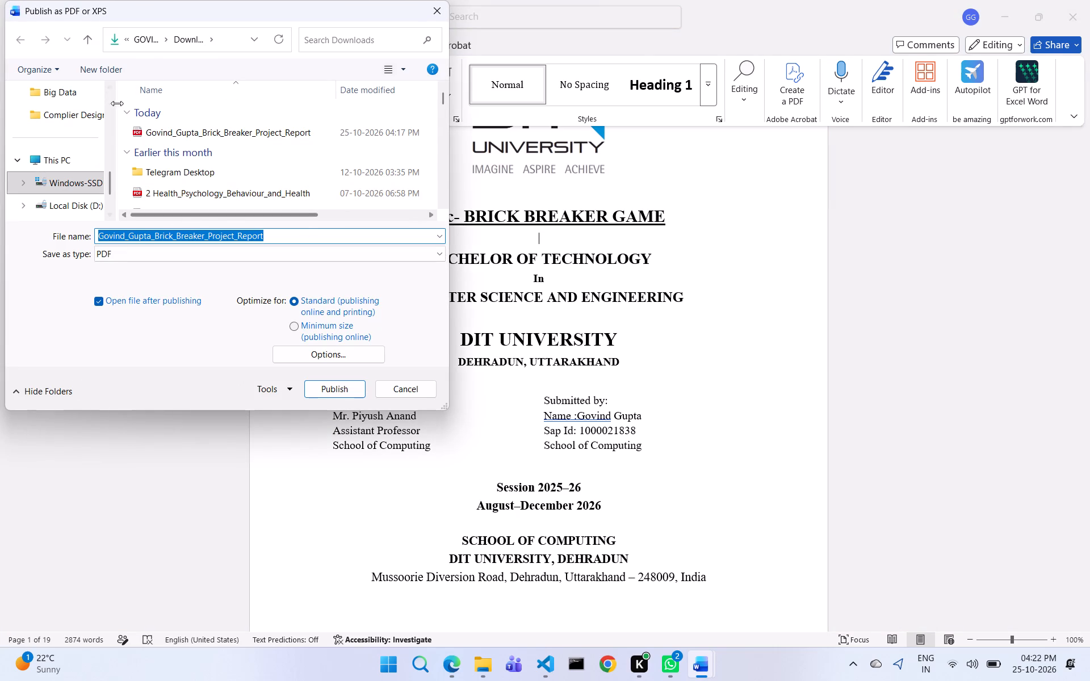
{"action": "left_click", "coordinate": [107, 125]}
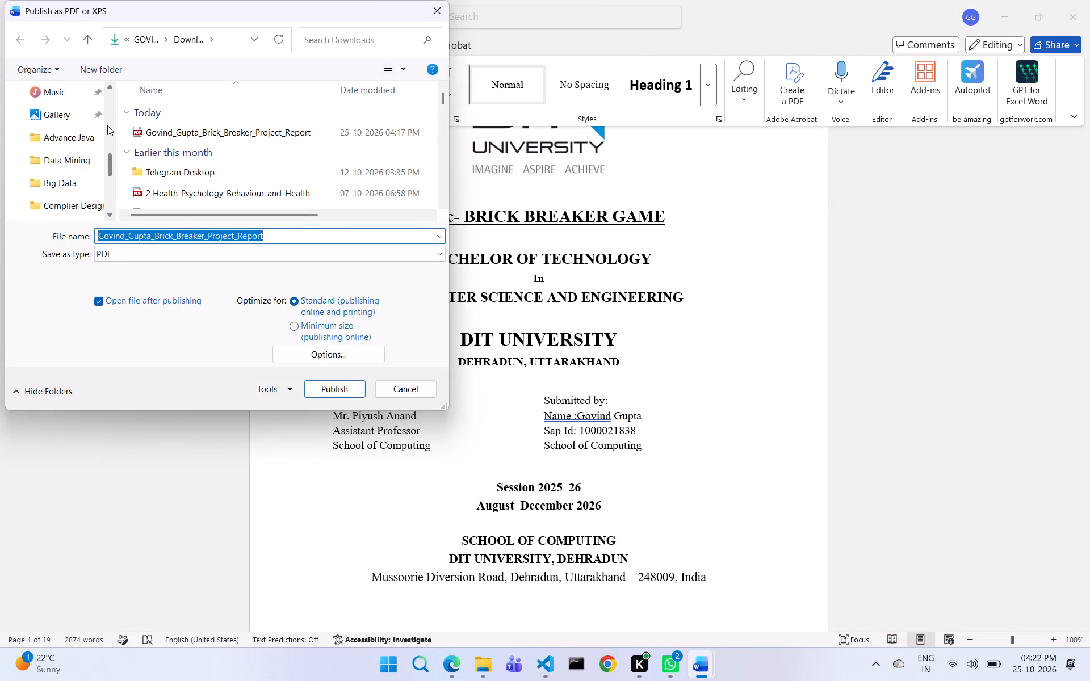
{"action": "left_click", "coordinate": [107, 125]}
{"action": "left_click", "coordinate": [82, 124]}
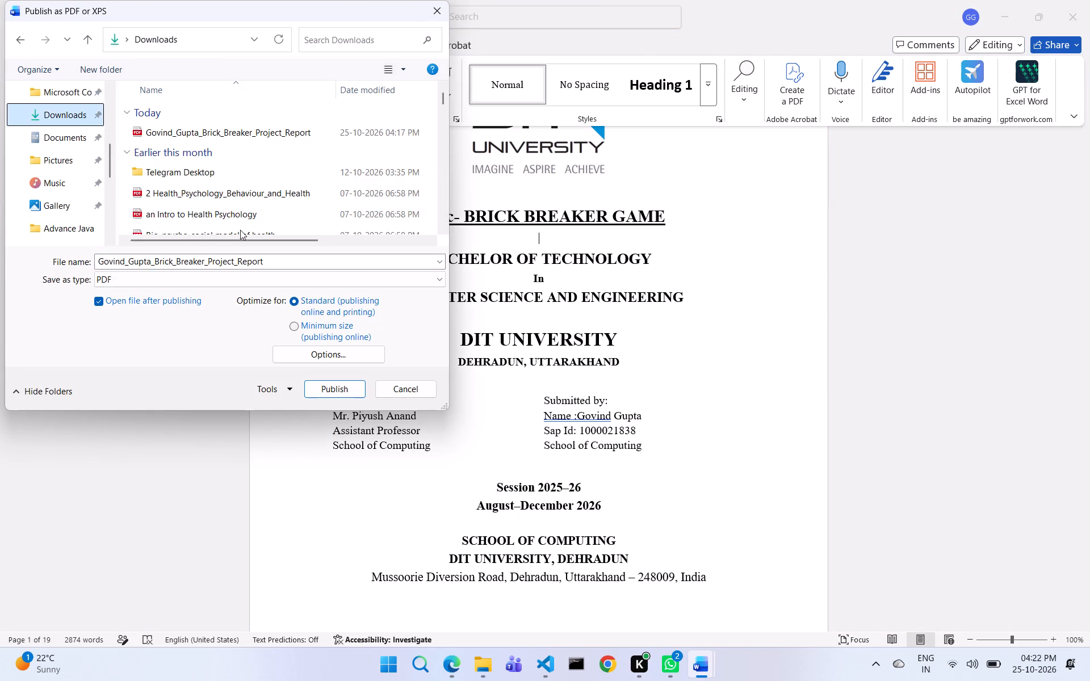
{"action": "left_click", "coordinate": [277, 260]}
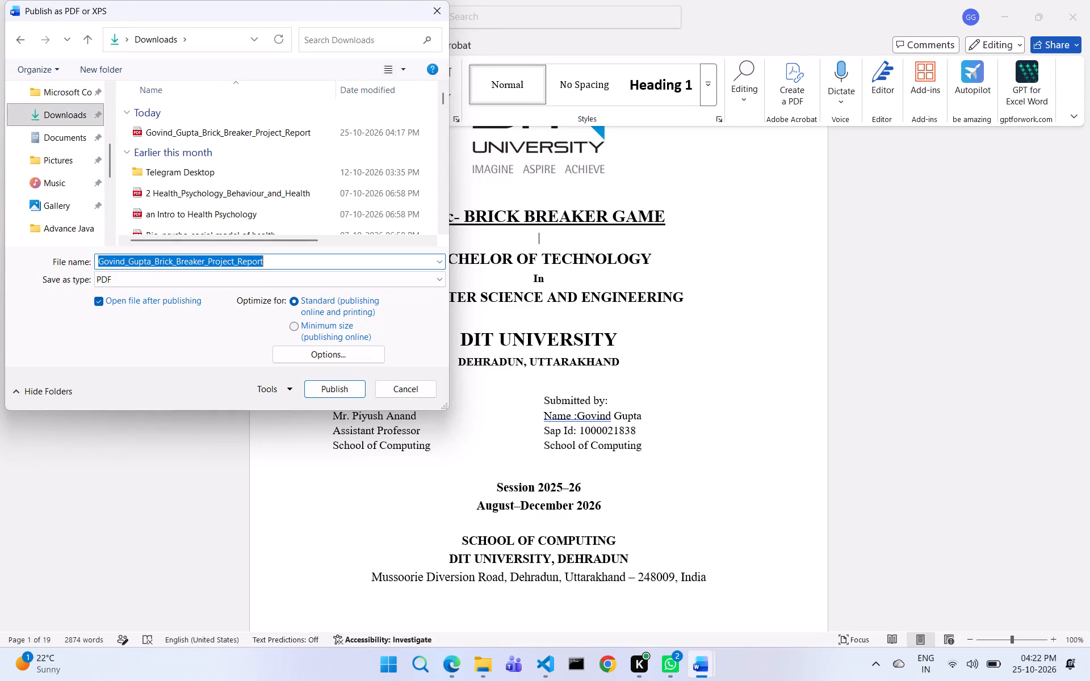
{"action": "left_click", "coordinate": [277, 260]}
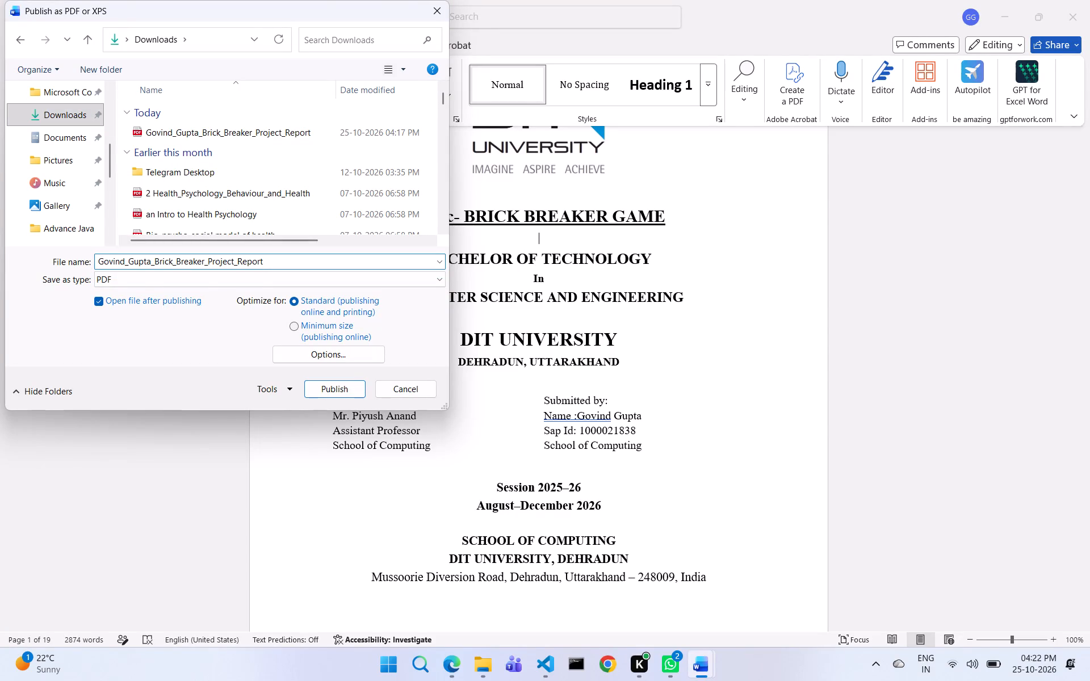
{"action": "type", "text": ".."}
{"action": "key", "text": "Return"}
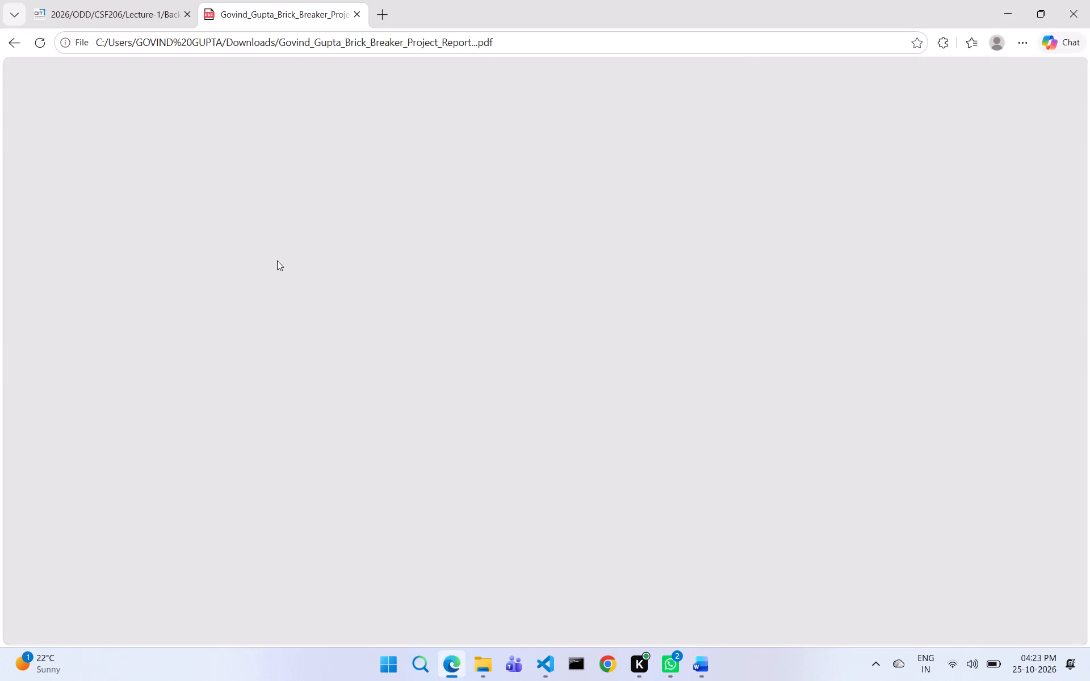
Examine the cover page and the page after it in the exported PDF.
{"action": "scroll", "coordinate": [277, 260], "scroll_direction": "down", "scroll_amount": 1}
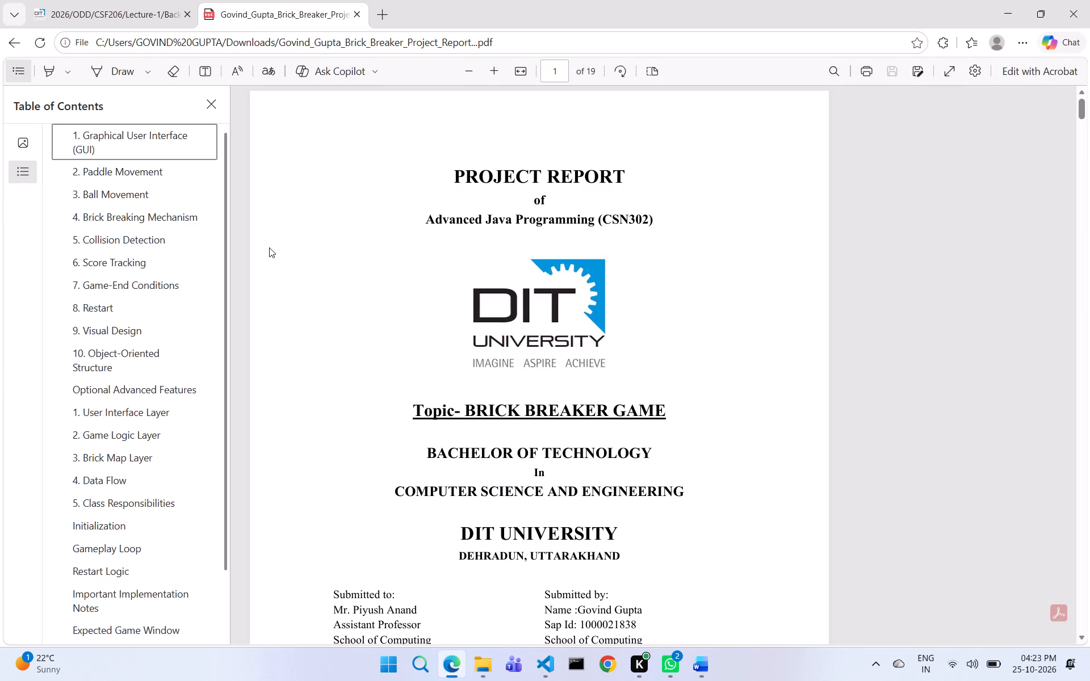
{"action": "scroll", "coordinate": [269, 247], "scroll_direction": "down", "scroll_amount": 5}
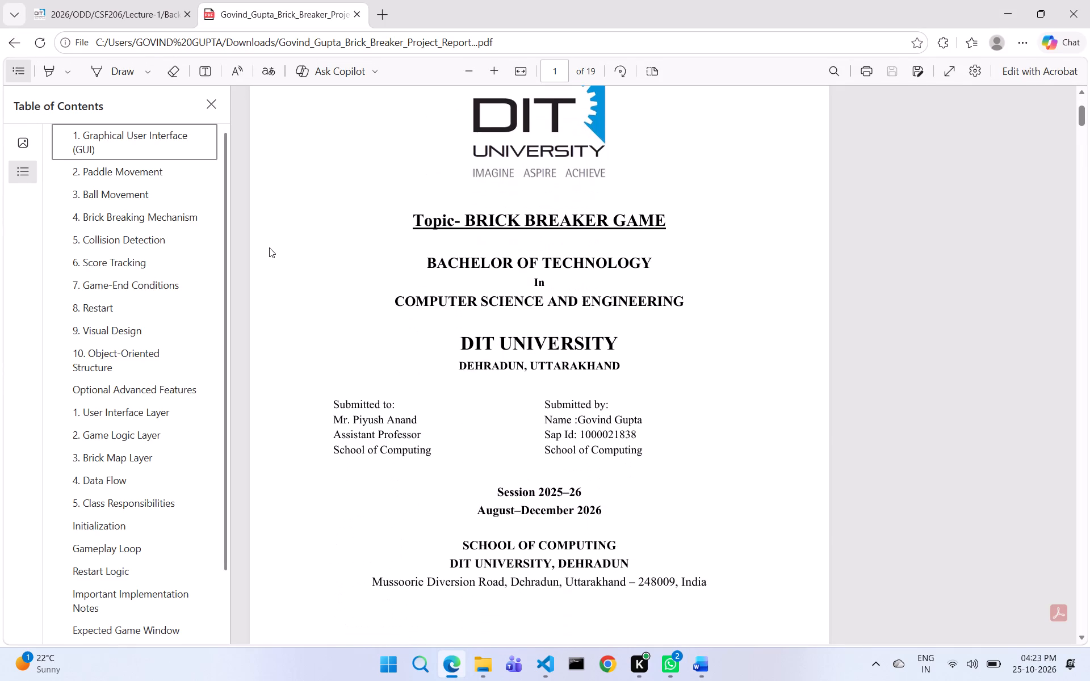
{"action": "scroll", "coordinate": [269, 247], "scroll_direction": "down", "scroll_amount": 2}
{"action": "scroll", "coordinate": [269, 247], "scroll_direction": "up", "scroll_amount": 3}
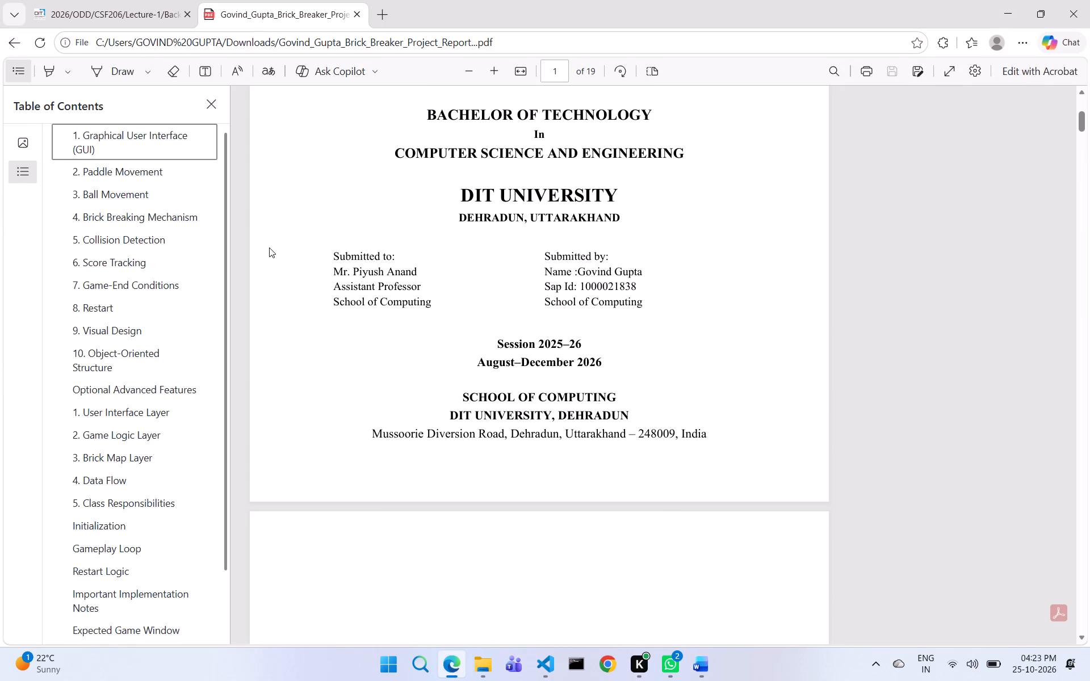
{"action": "scroll", "coordinate": [269, 247], "scroll_direction": "up", "scroll_amount": 1}
{"action": "scroll", "coordinate": [269, 247], "scroll_direction": "down", "scroll_amount": 3}
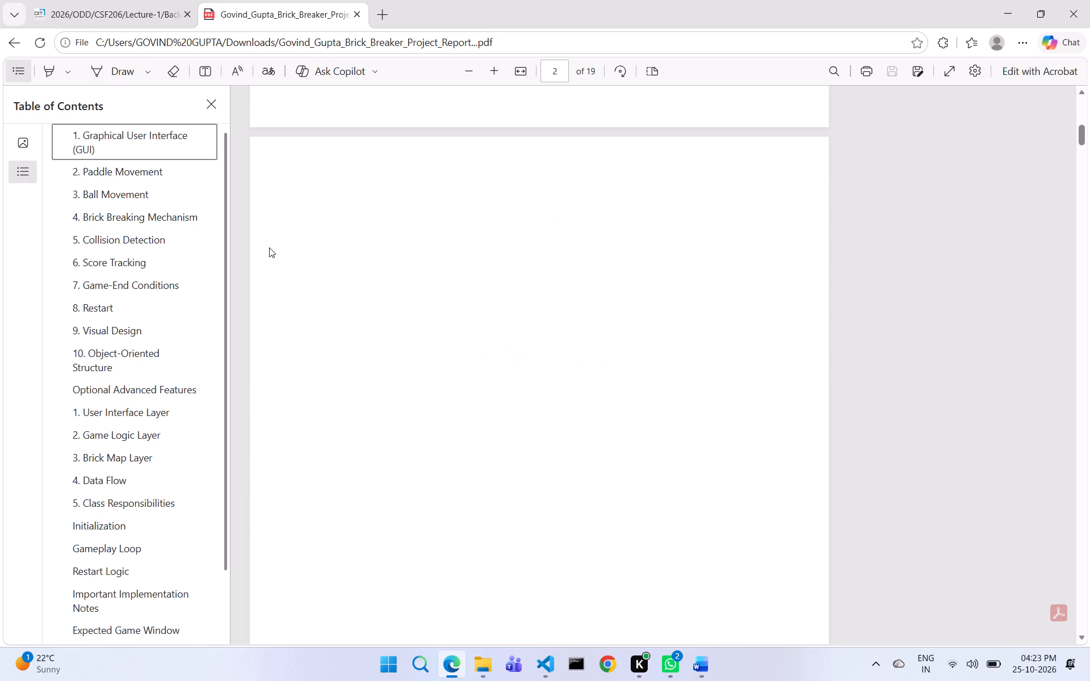
Recheck the page between the cover and the index in the exported PDF, and close the PDF.
{"action": "scroll", "coordinate": [269, 247], "scroll_direction": "down", "scroll_amount": 1}
{"action": "scroll", "coordinate": [269, 247], "scroll_direction": "up", "scroll_amount": 5}
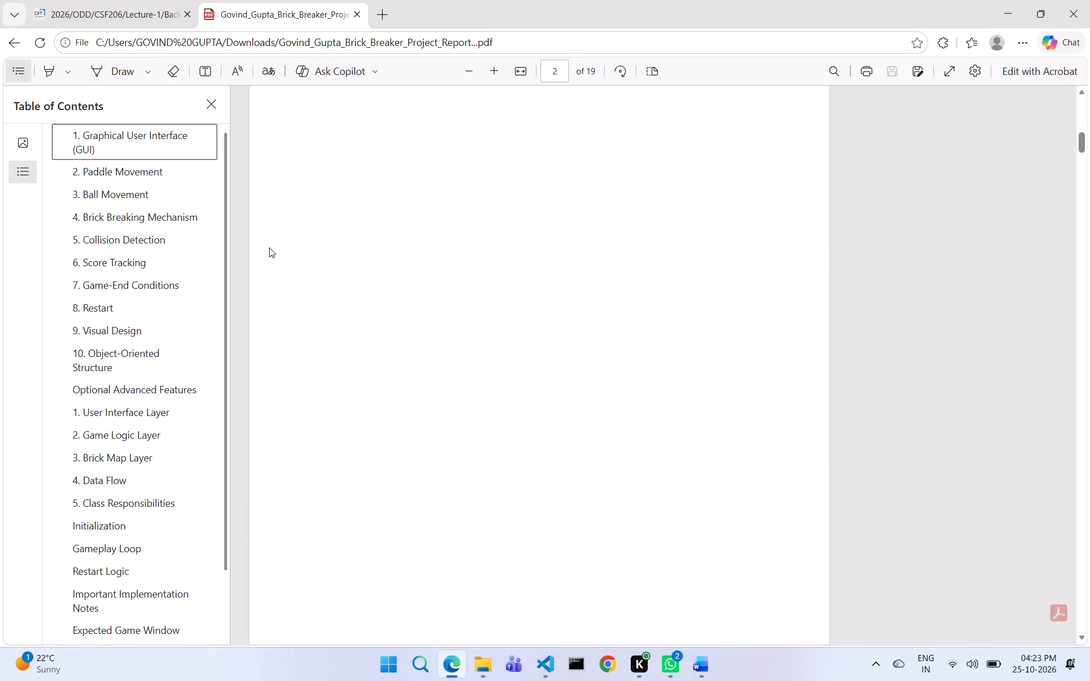
{"action": "scroll", "coordinate": [269, 247], "scroll_direction": "up", "scroll_amount": 3}
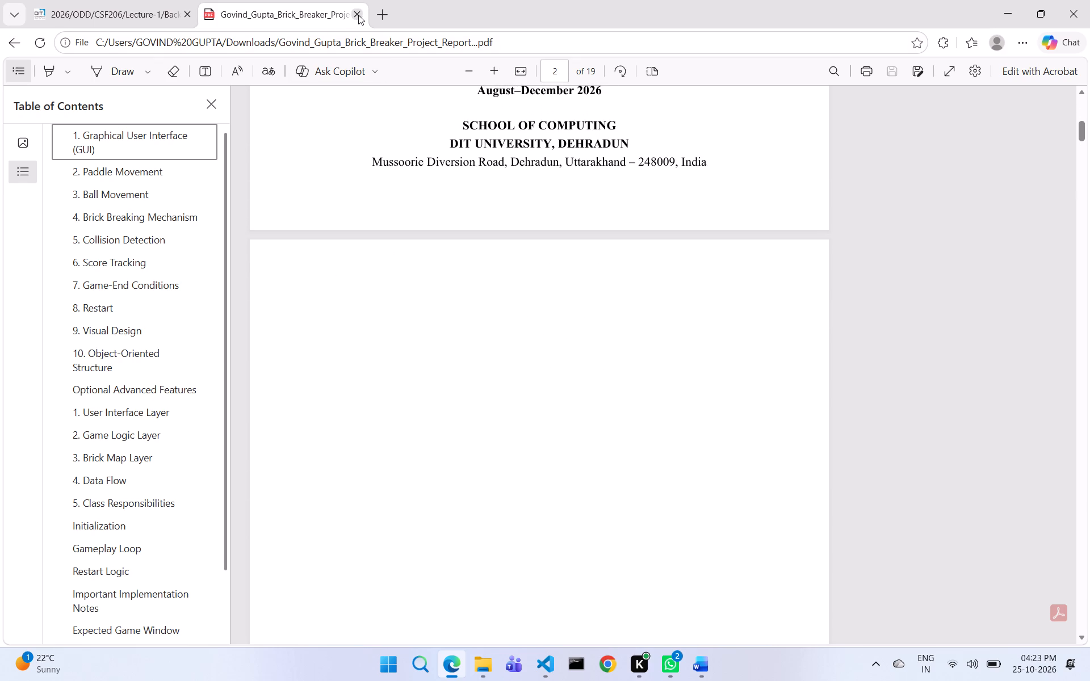
{"action": "left_click", "coordinate": [358, 15]}
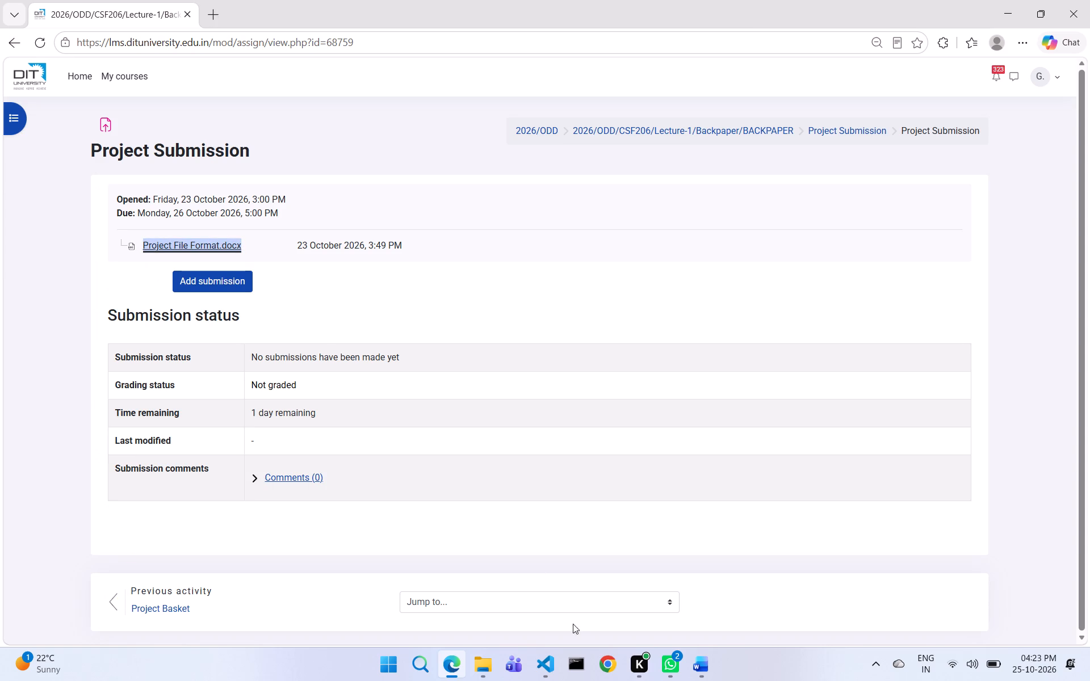
Switch to the report in Word and remove the blank page between the cover page and the INDEX page.
{"action": "left_click", "coordinate": [694, 678]}
{"action": "left_click", "coordinate": [654, 617]}
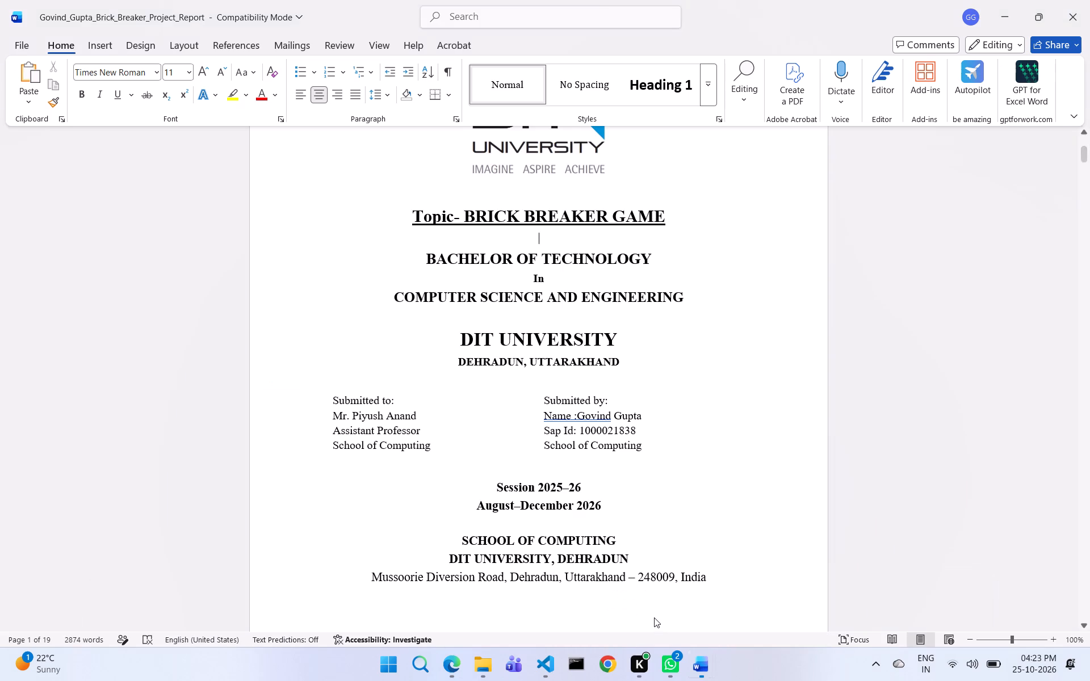
{"action": "scroll", "coordinate": [607, 401], "scroll_direction": "down", "scroll_amount": 2}
{"action": "scroll", "coordinate": [607, 401], "scroll_direction": "up", "scroll_amount": 2}
{"action": "scroll", "coordinate": [607, 401], "scroll_direction": "down", "scroll_amount": 1}
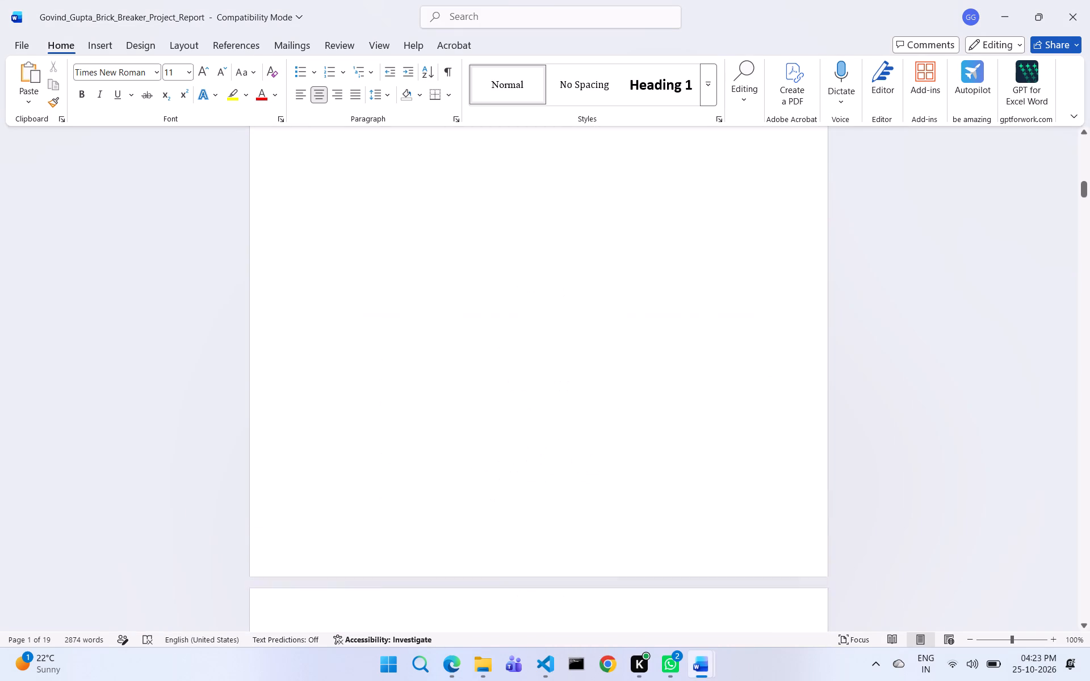
{"action": "scroll", "coordinate": [607, 401], "scroll_direction": "down", "scroll_amount": 1}
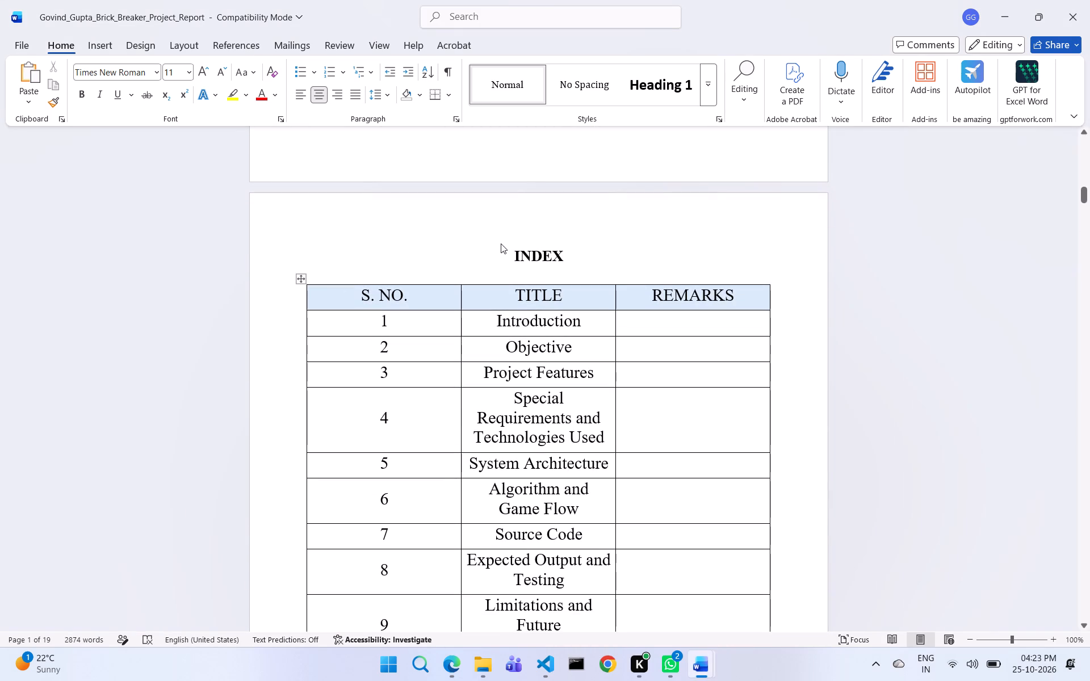
{"action": "left_click", "coordinate": [501, 243]}
{"action": "key", "text": "ctrl+BackSpace"}
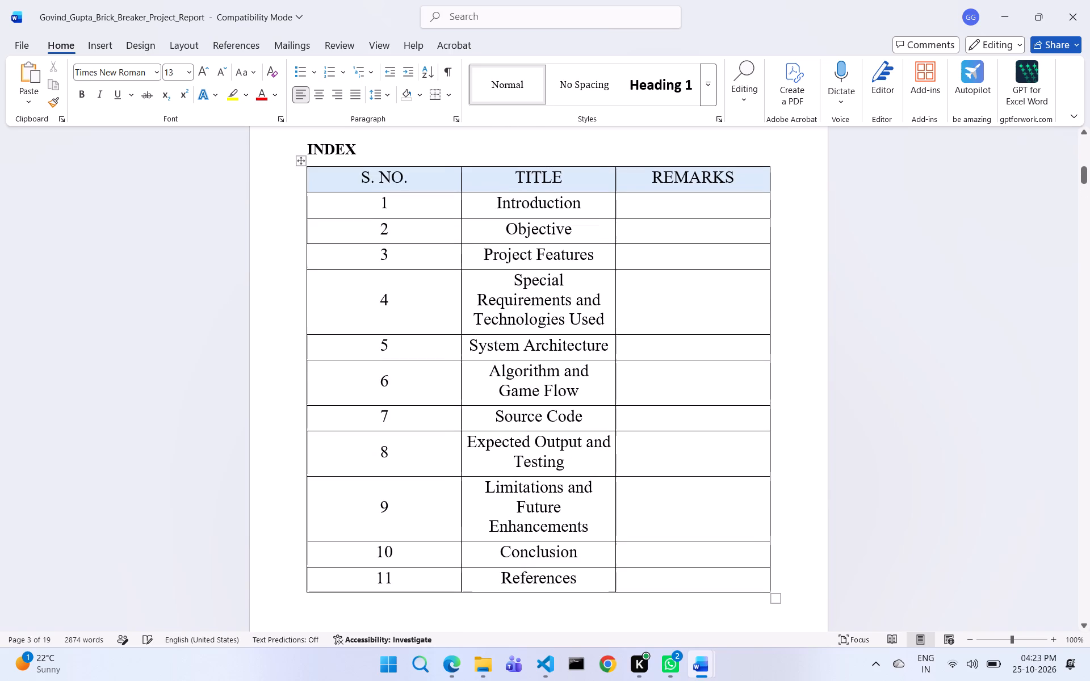
Centre the INDEX heading above its table by inserting leading spaces, and save the report.
{"action": "scroll", "coordinate": [501, 243], "scroll_direction": "up", "scroll_amount": 1}
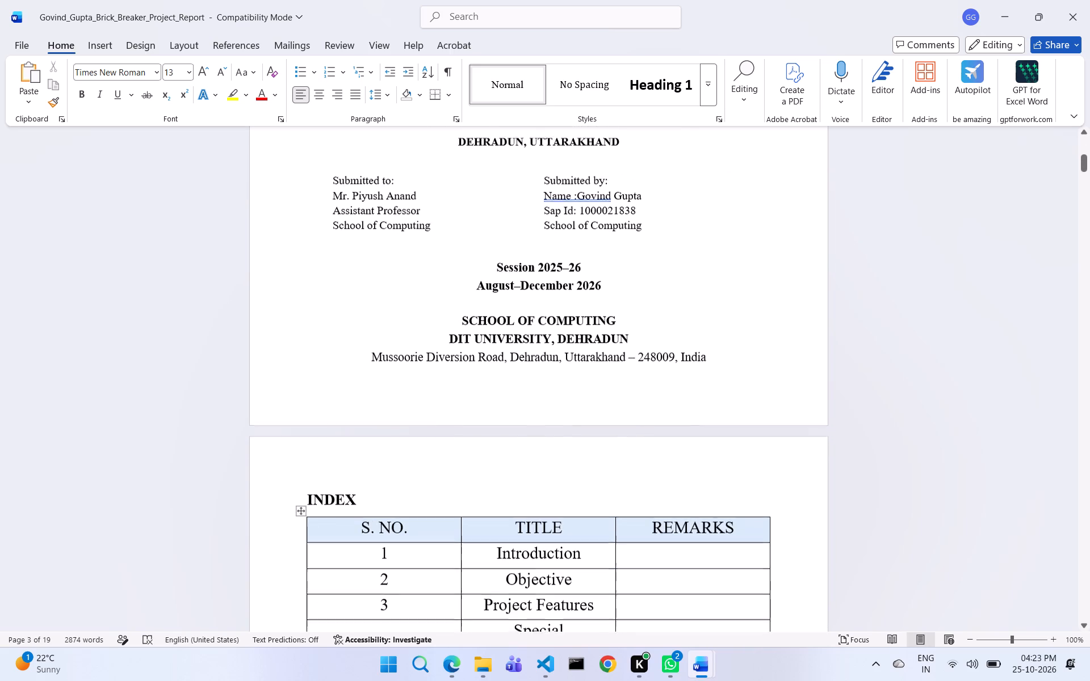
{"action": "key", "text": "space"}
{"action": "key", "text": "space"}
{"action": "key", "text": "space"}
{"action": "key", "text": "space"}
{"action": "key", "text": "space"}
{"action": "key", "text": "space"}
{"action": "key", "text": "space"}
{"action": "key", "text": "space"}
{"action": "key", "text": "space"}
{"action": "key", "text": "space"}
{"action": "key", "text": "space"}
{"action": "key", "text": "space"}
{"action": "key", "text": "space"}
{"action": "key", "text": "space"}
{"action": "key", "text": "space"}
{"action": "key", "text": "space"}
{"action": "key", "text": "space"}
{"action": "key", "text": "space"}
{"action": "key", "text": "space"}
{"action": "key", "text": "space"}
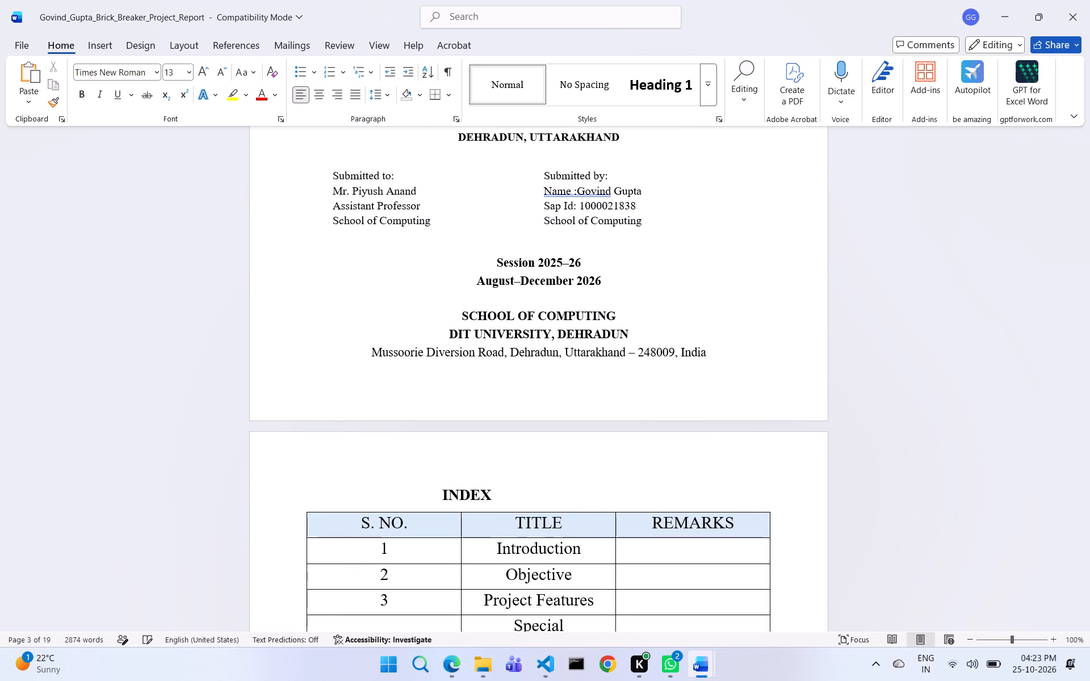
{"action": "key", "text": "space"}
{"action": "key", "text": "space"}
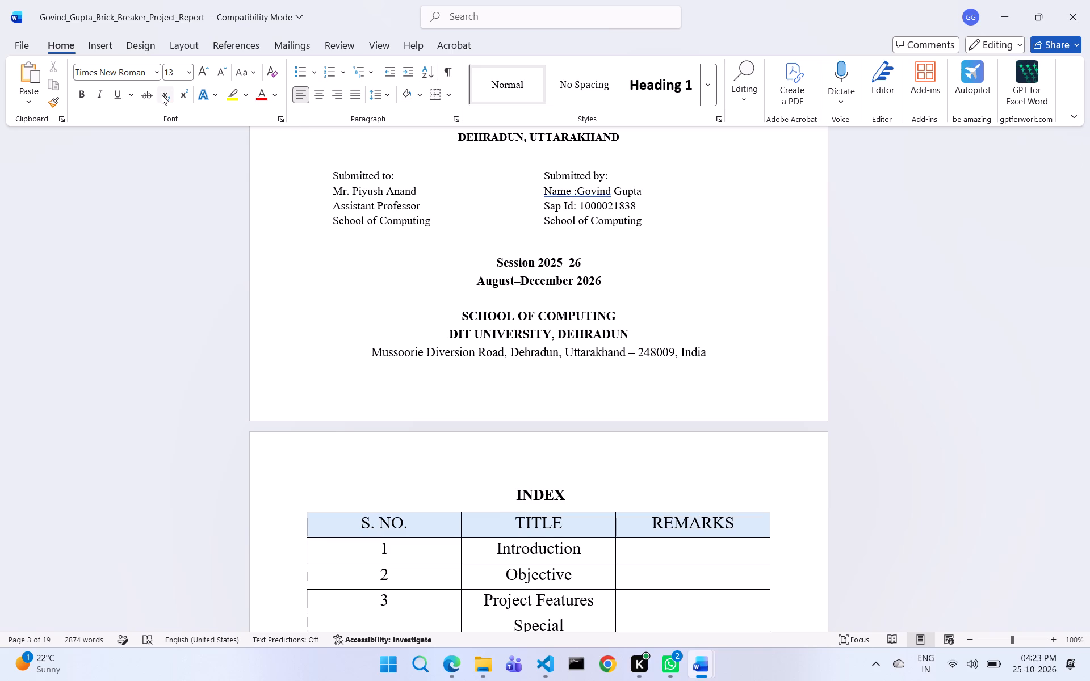
{"action": "key", "text": "ctrl+s"}
Export the report as a PDF to the Downloads folder, appending "...." to the existing file name.
{"action": "left_click", "coordinate": [20, 40]}
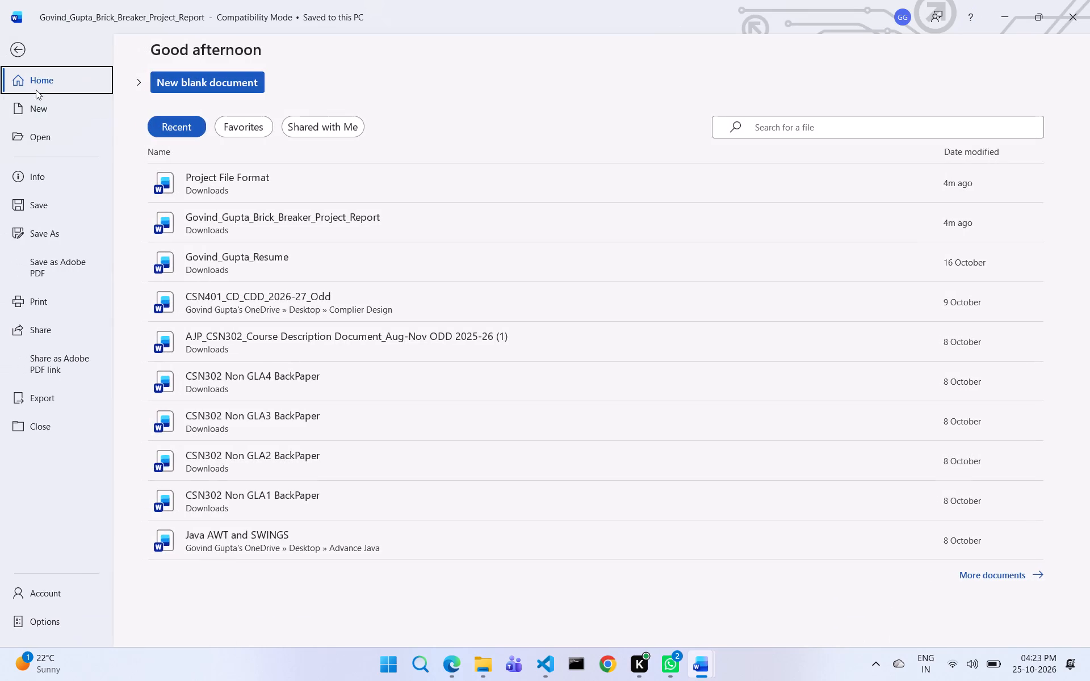
{"action": "left_click", "coordinate": [44, 400]}
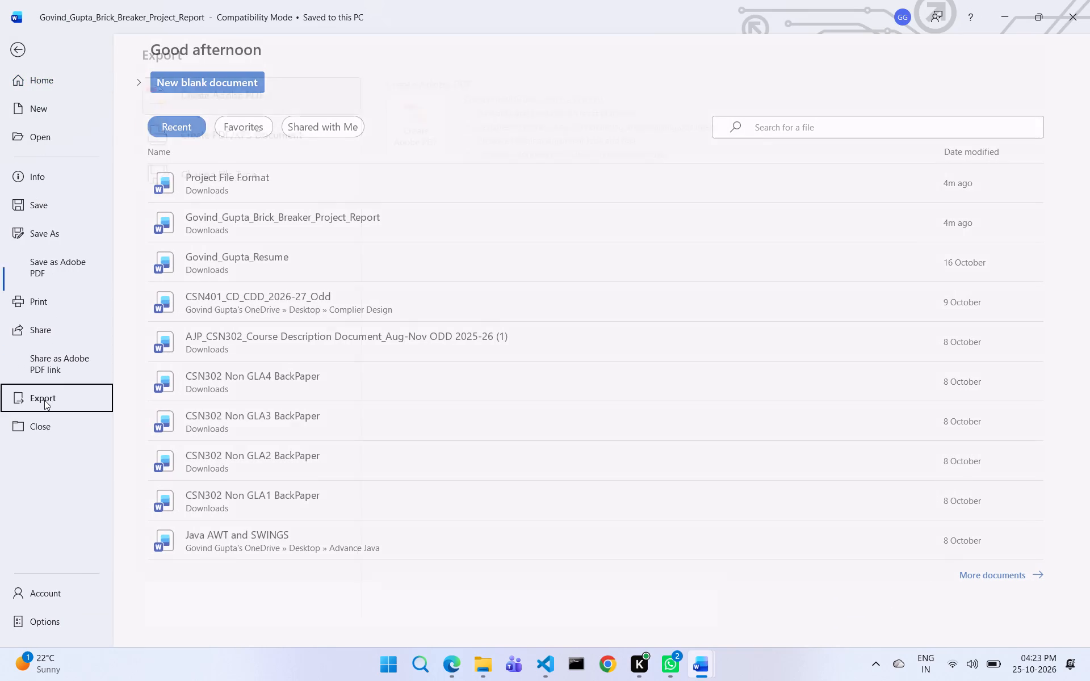
{"action": "left_click", "coordinate": [209, 144]}
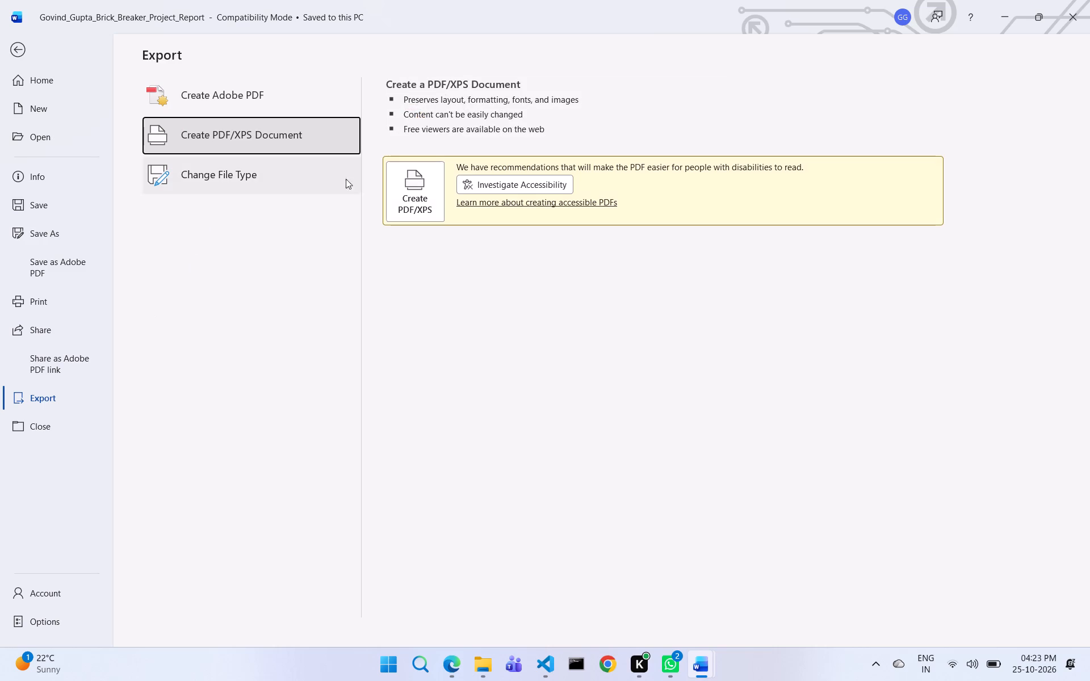
{"action": "left_click", "coordinate": [412, 199]}
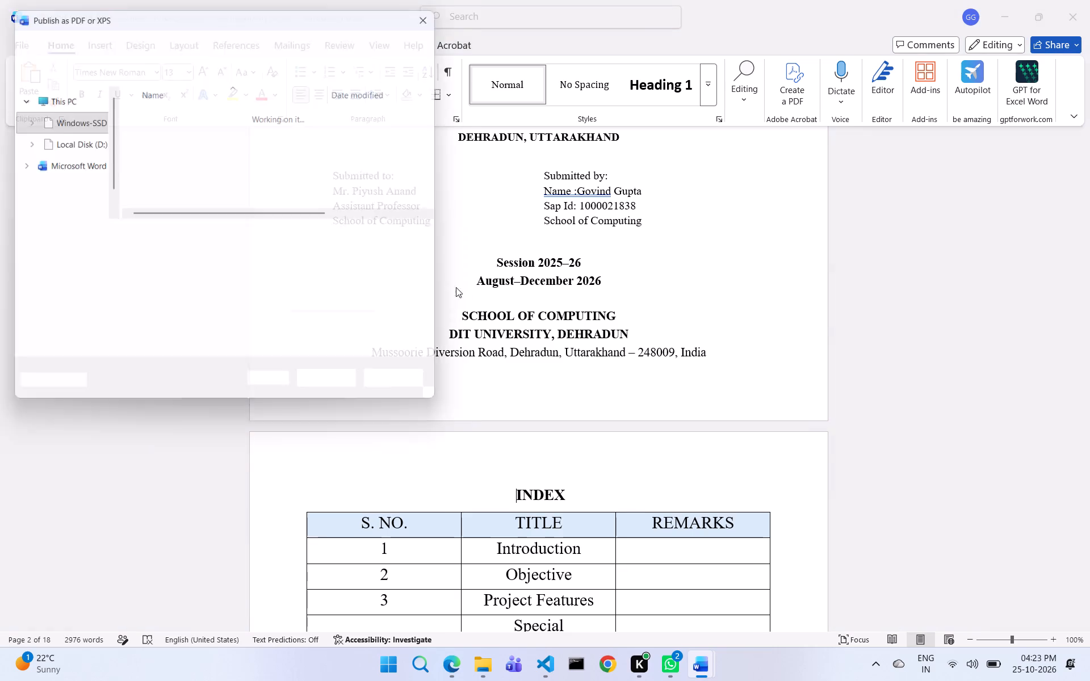
{"action": "left_click", "coordinate": [112, 145]}
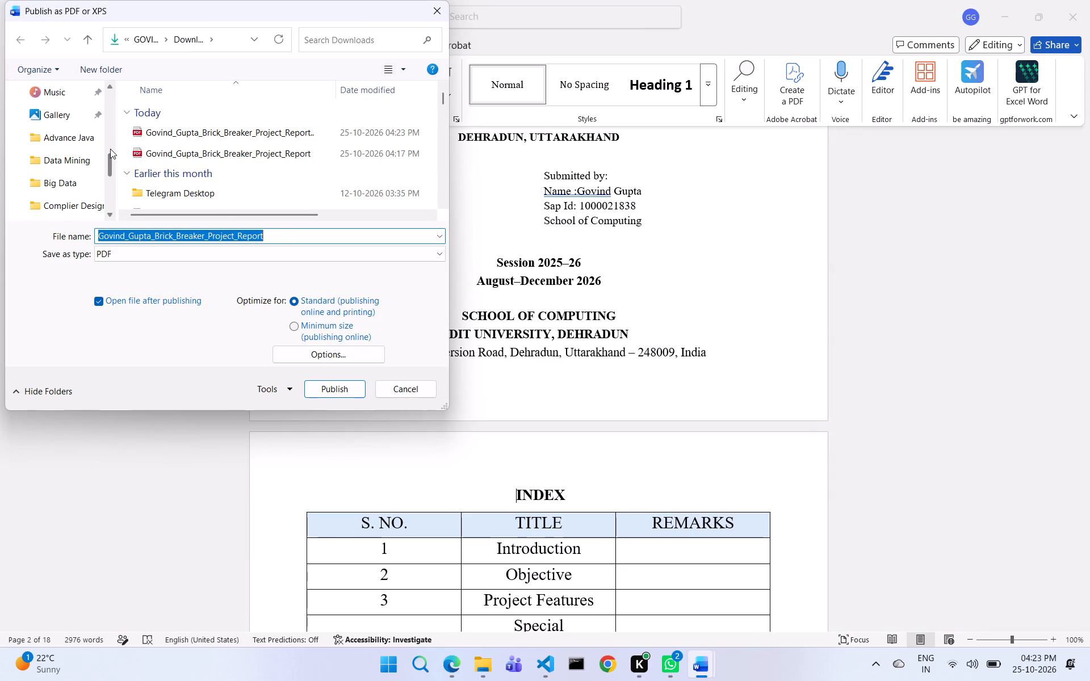
{"action": "left_click", "coordinate": [110, 146]}
{"action": "left_click", "coordinate": [79, 113]}
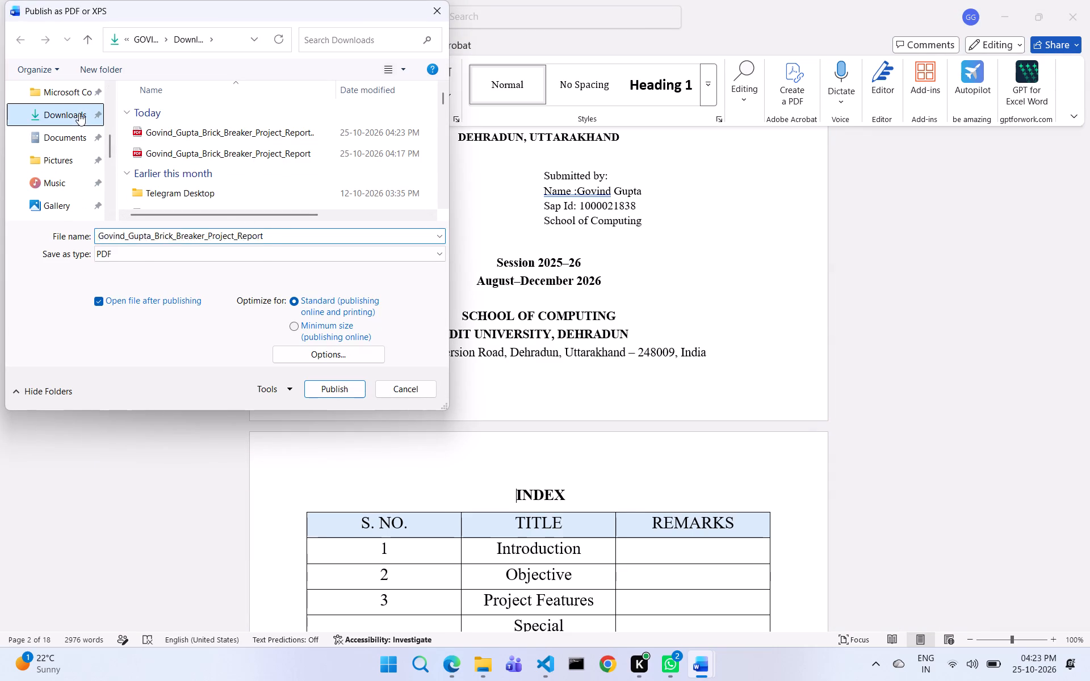
{"action": "left_click", "coordinate": [269, 260]}
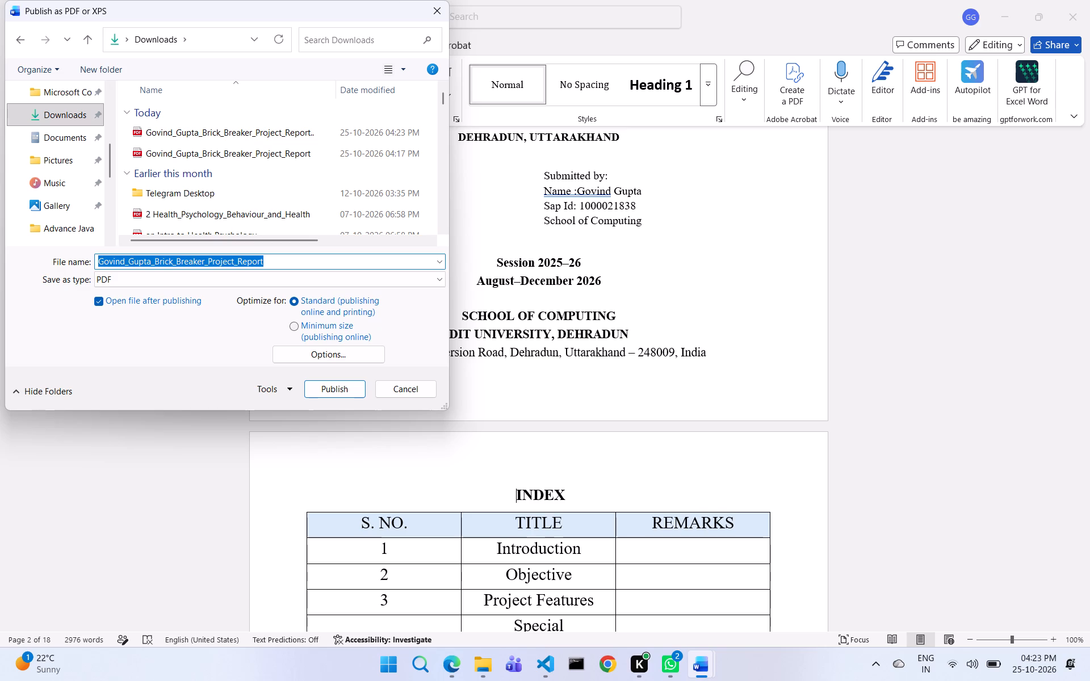
{"action": "left_click", "coordinate": [269, 260]}
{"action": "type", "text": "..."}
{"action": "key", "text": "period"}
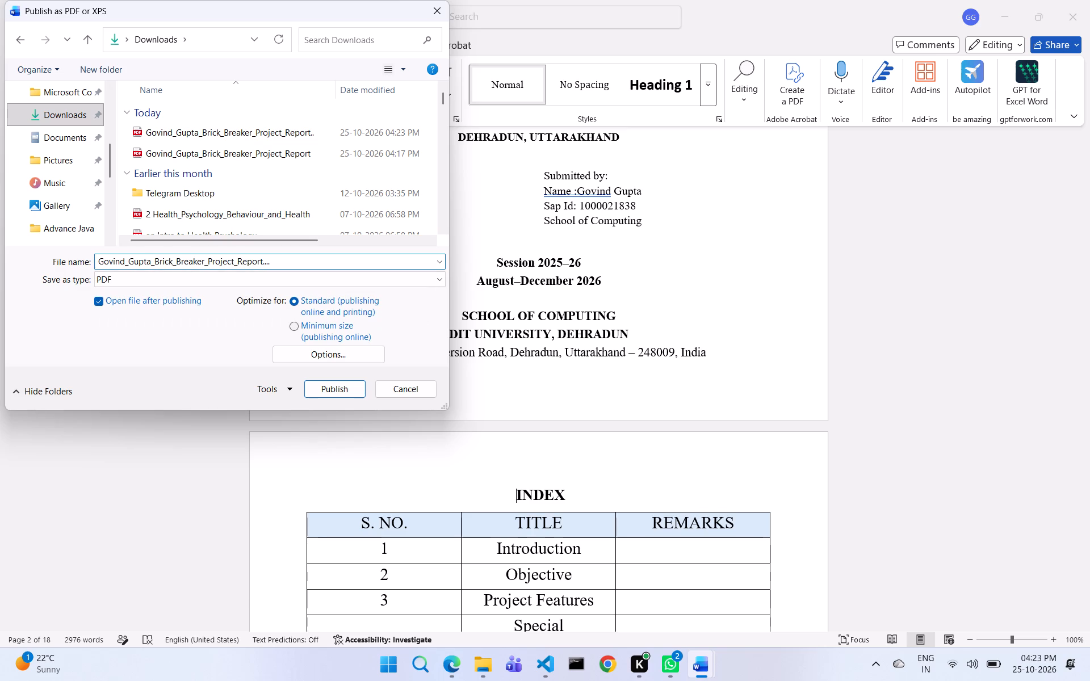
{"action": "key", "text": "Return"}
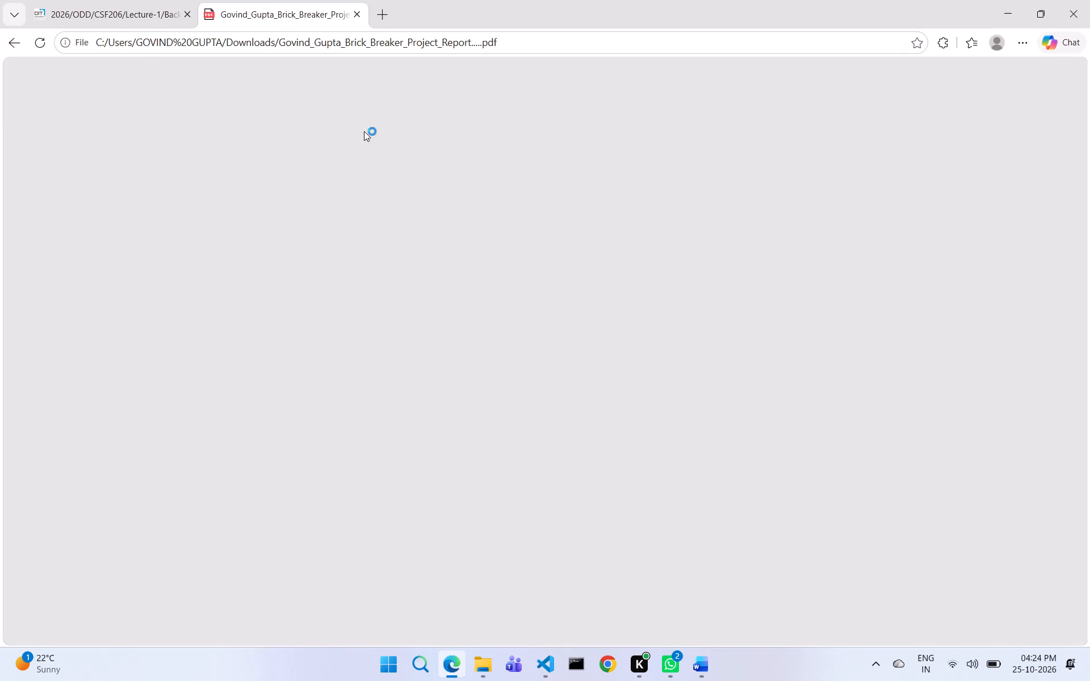
Examine the newly exported PDF from the cover page through to its last page, and close it.
{"action": "scroll", "coordinate": [450, 170], "scroll_direction": "down", "scroll_amount": 1}
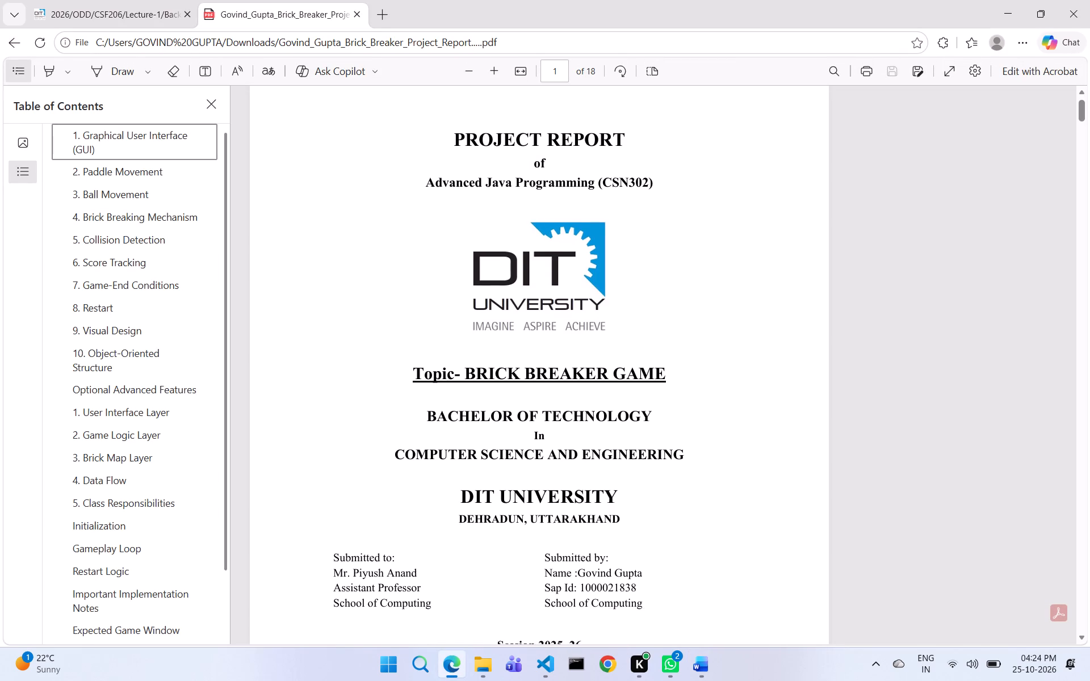
{"action": "scroll", "coordinate": [450, 170], "scroll_direction": "down", "scroll_amount": 7}
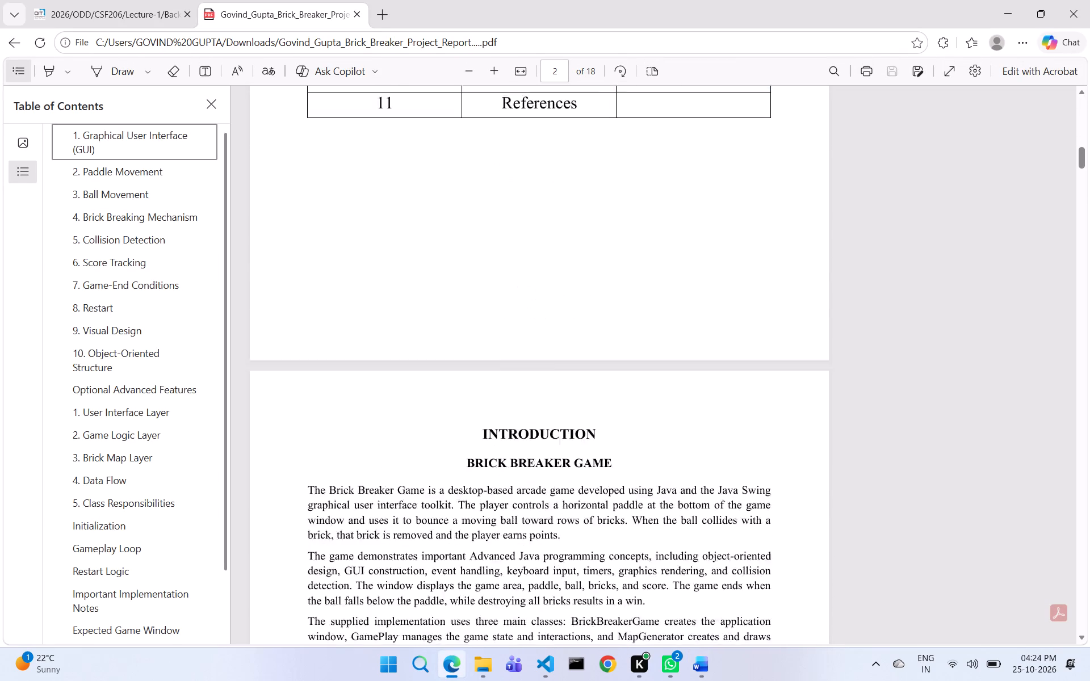
{"action": "scroll", "coordinate": [450, 170], "scroll_direction": "down", "scroll_amount": 13}
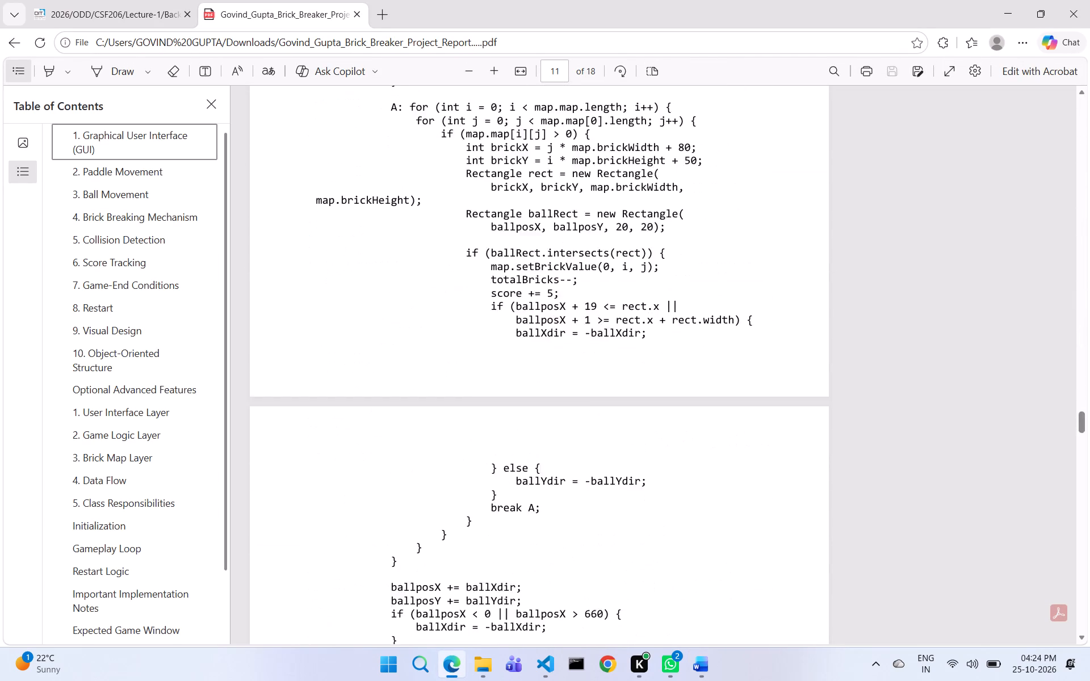
{"action": "scroll", "coordinate": [450, 170], "scroll_direction": "down", "scroll_amount": 10}
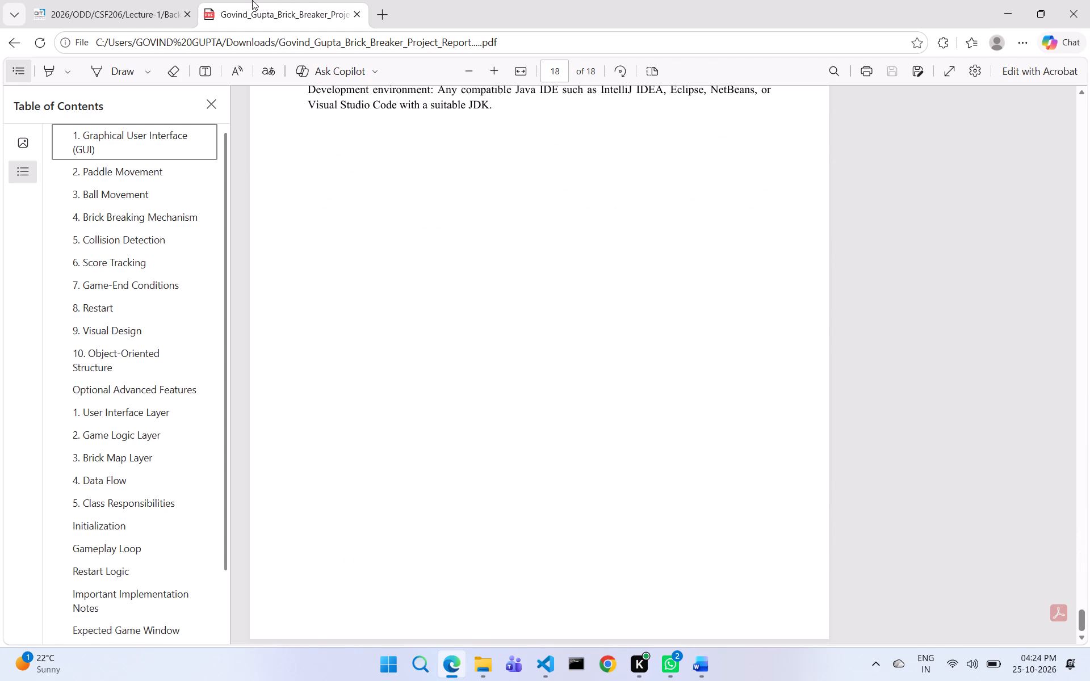
{"action": "left_click", "coordinate": [357, 12]}
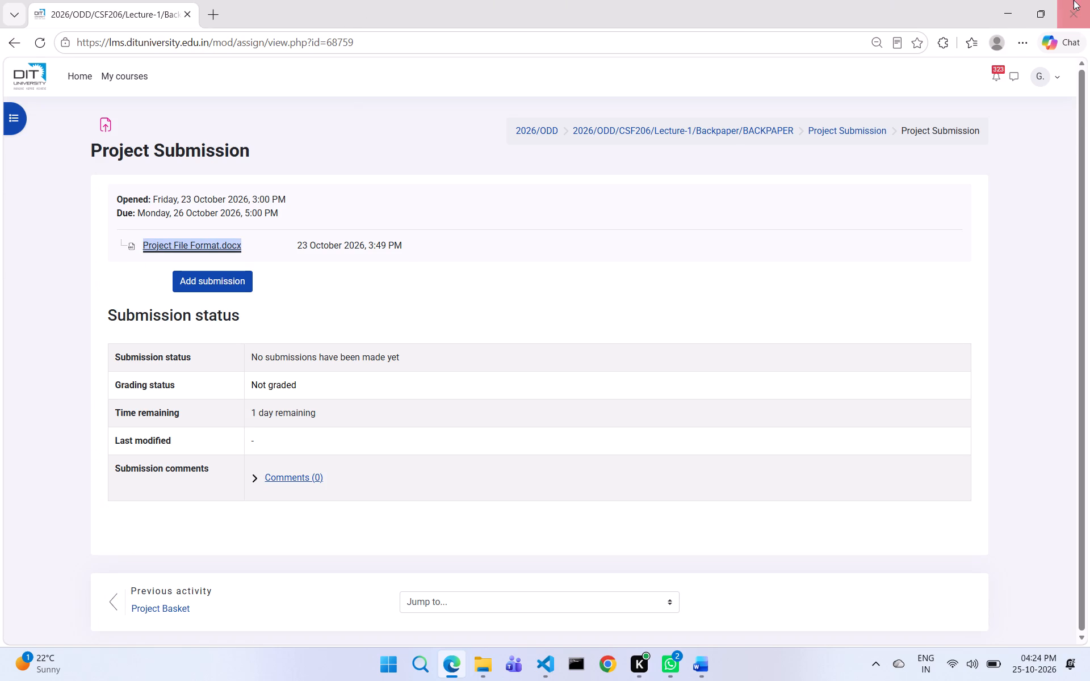
Start a Project Submission on the LMS and select the newest exported report PDF from Downloads for upload.
{"action": "left_click", "coordinate": [196, 271]}
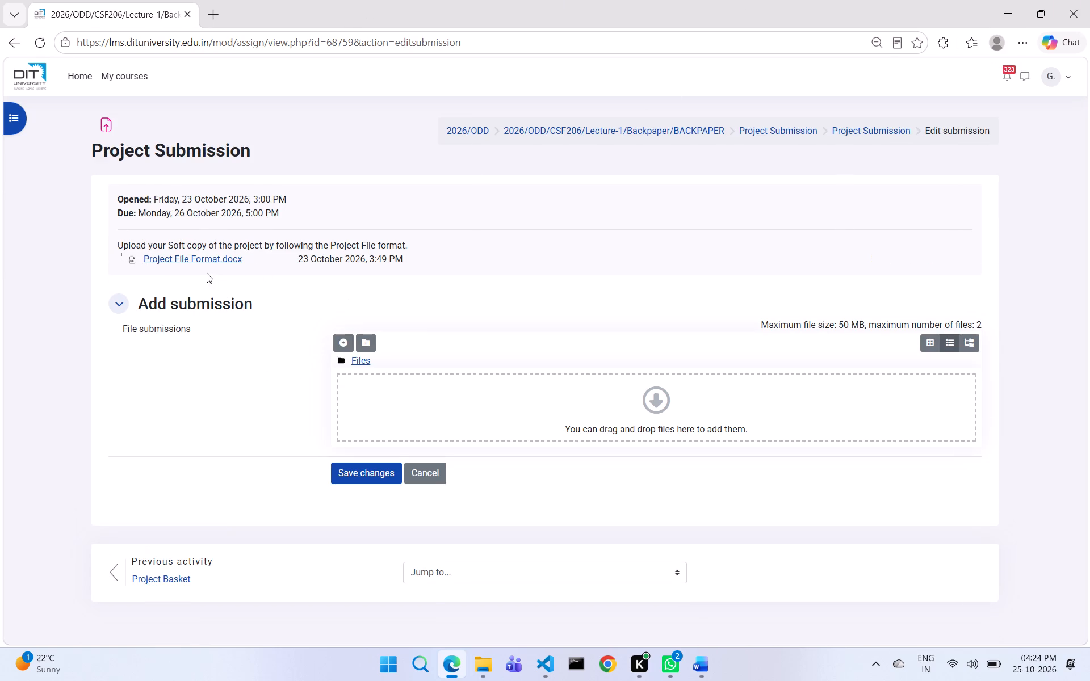
{"action": "left_click", "coordinate": [342, 338]}
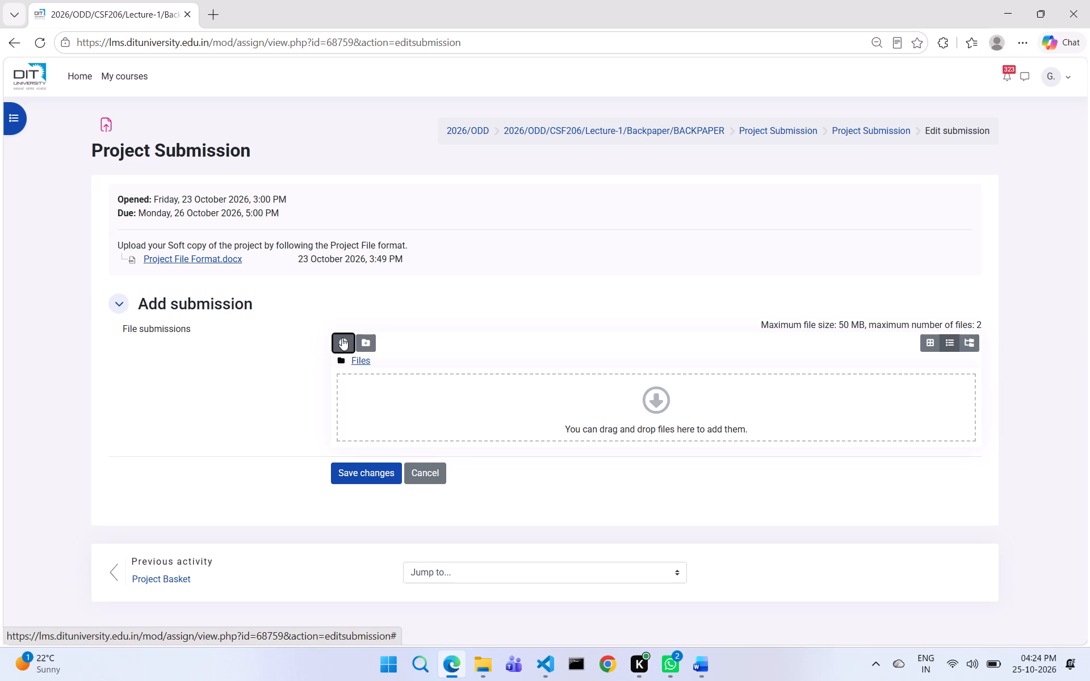
{"action": "left_click", "coordinate": [454, 311]}
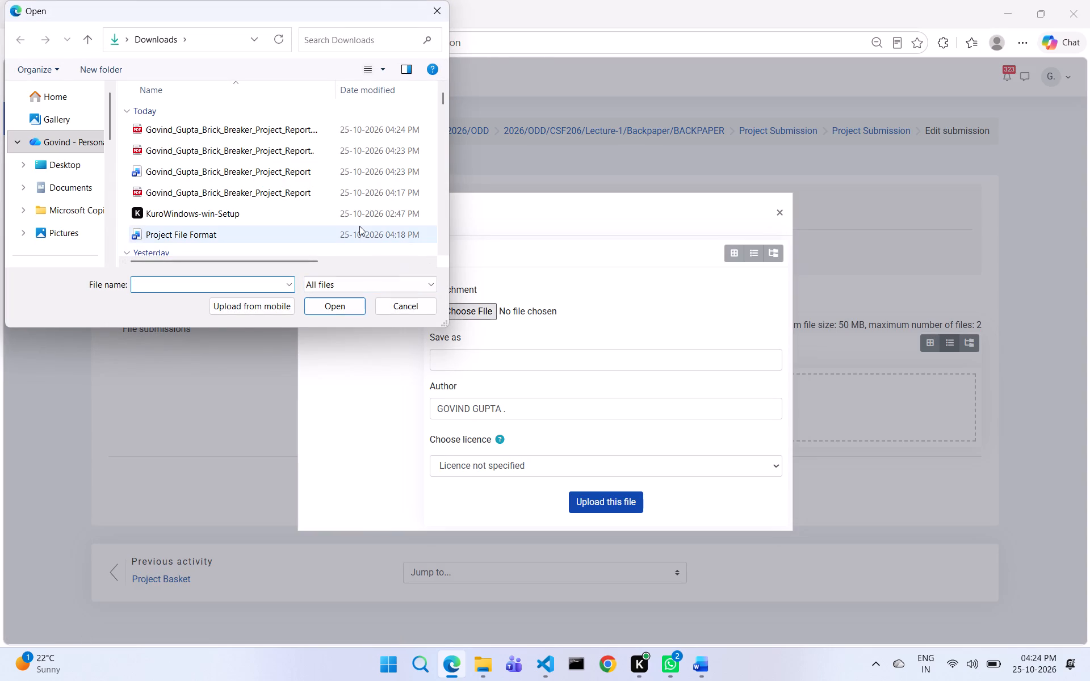
{"action": "left_click", "coordinate": [320, 134]}
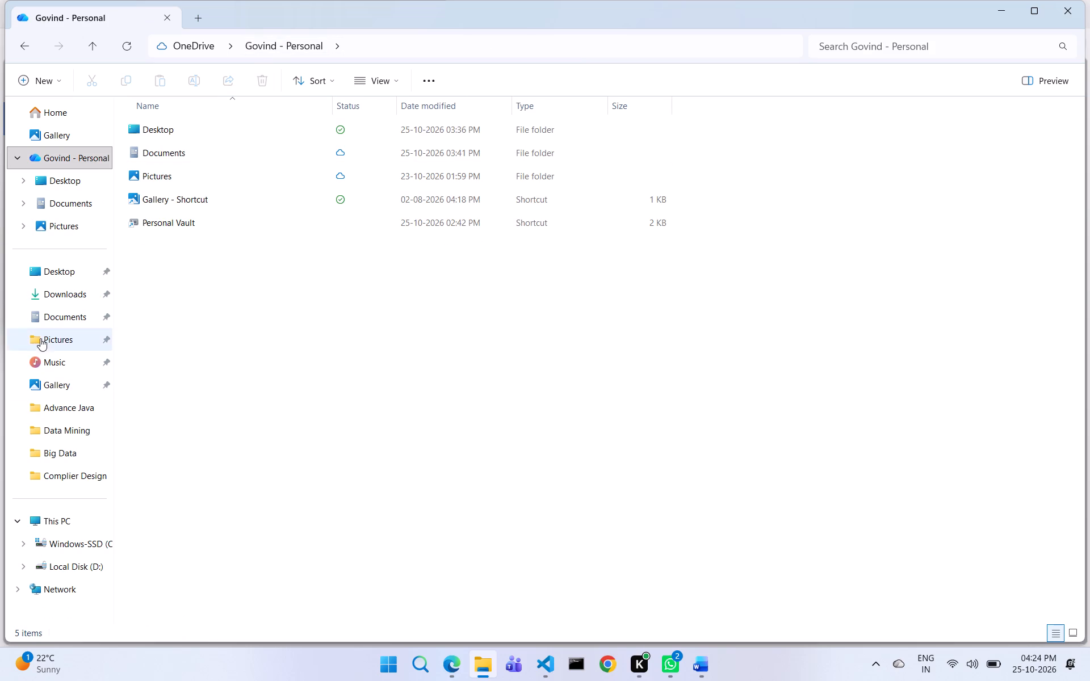
Rename the newest report PDF in Downloads, replacing its trailing dots with an underscore and the student ID number, and copy the file.
{"action": "left_click", "coordinate": [41, 288]}
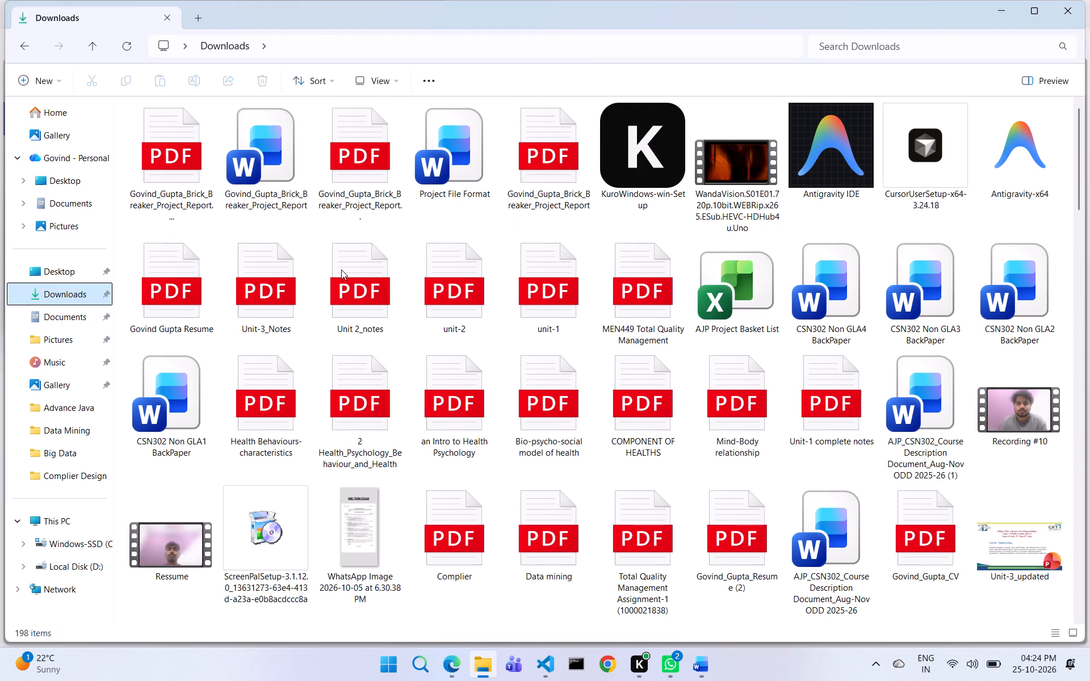
{"action": "left_click", "coordinate": [188, 192]}
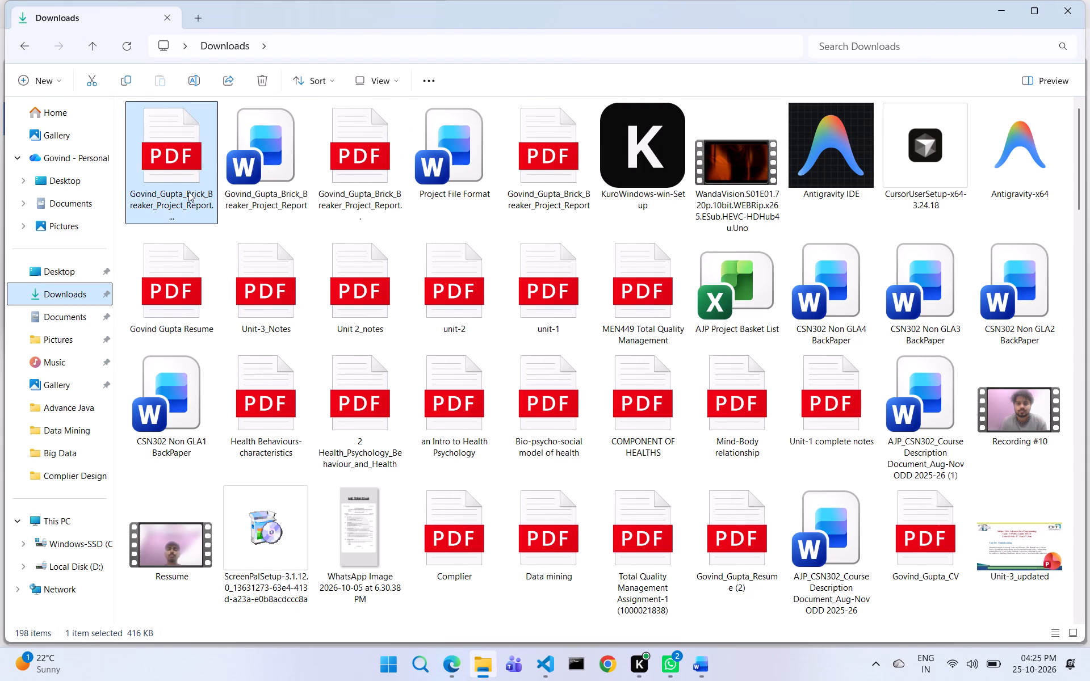
{"action": "left_click", "coordinate": [188, 82]}
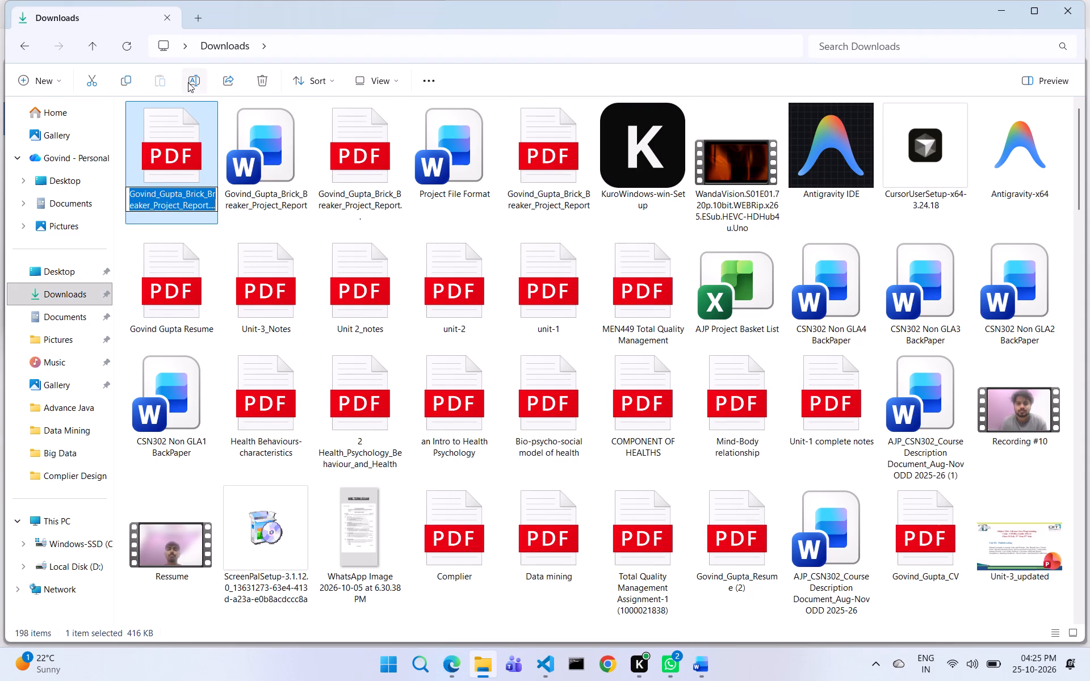
{"action": "left_click", "coordinate": [210, 205]}
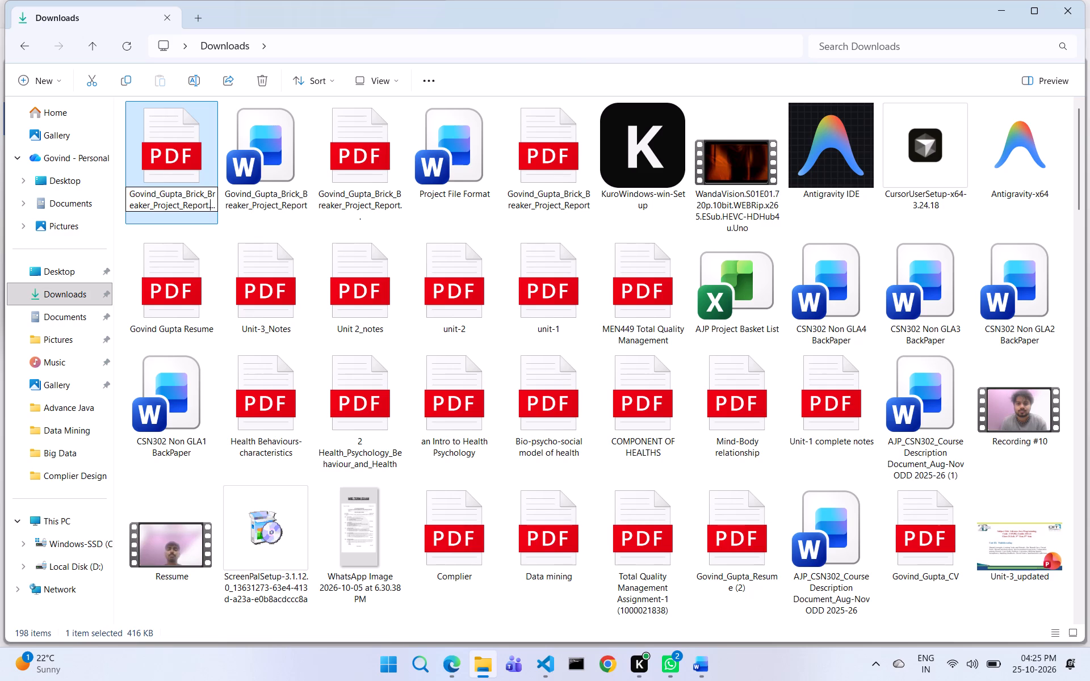
{"action": "key", "text": "Right"}
{"action": "key", "text": "BackSpace"}
{"action": "key", "text": "BackSpace"}
{"action": "key", "text": "Delete"}
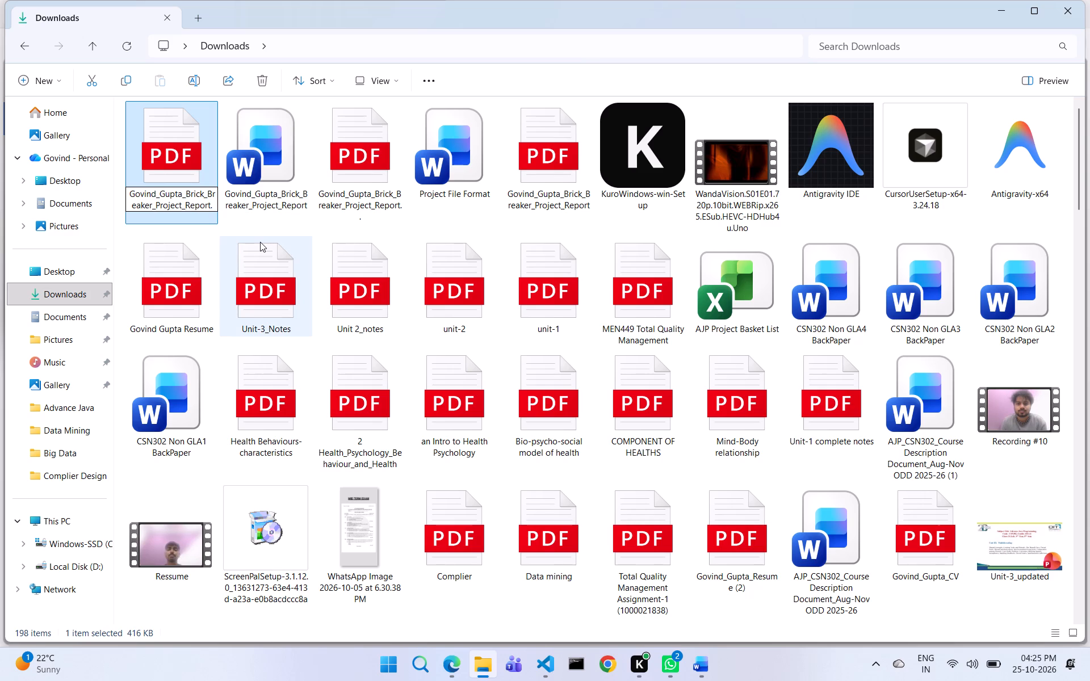
{"action": "key", "text": "Delete"}
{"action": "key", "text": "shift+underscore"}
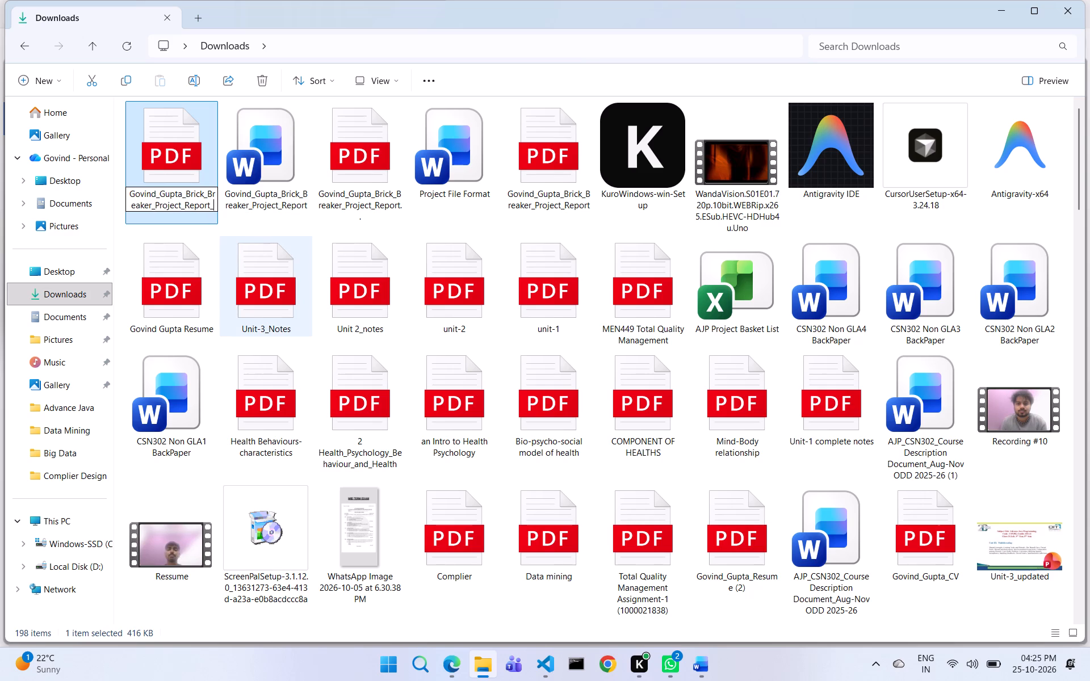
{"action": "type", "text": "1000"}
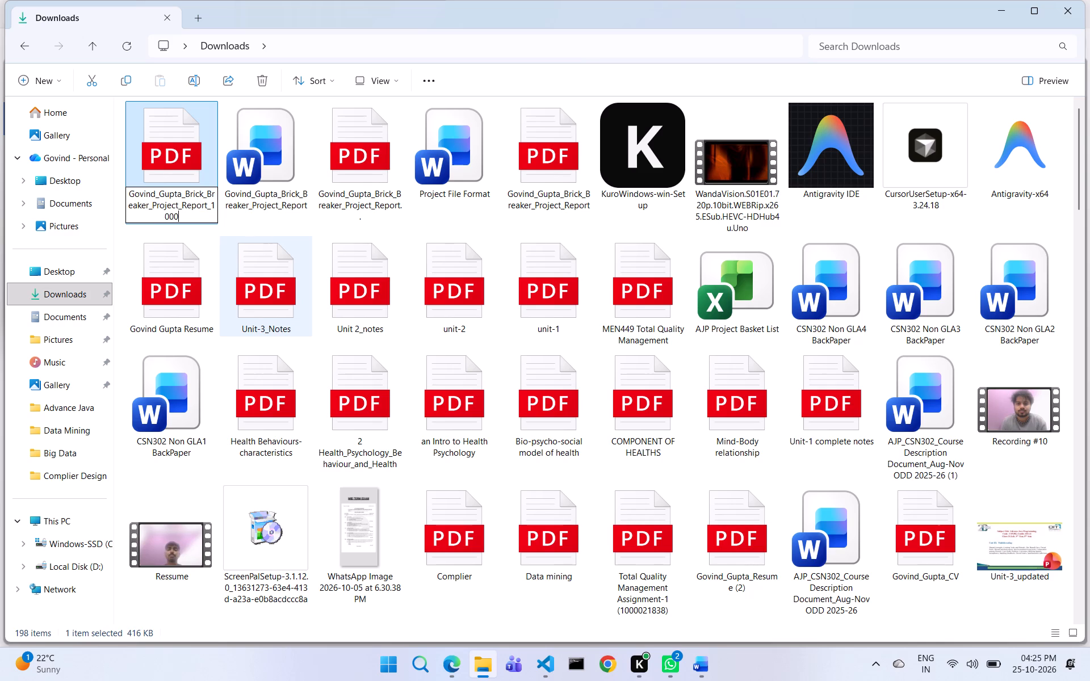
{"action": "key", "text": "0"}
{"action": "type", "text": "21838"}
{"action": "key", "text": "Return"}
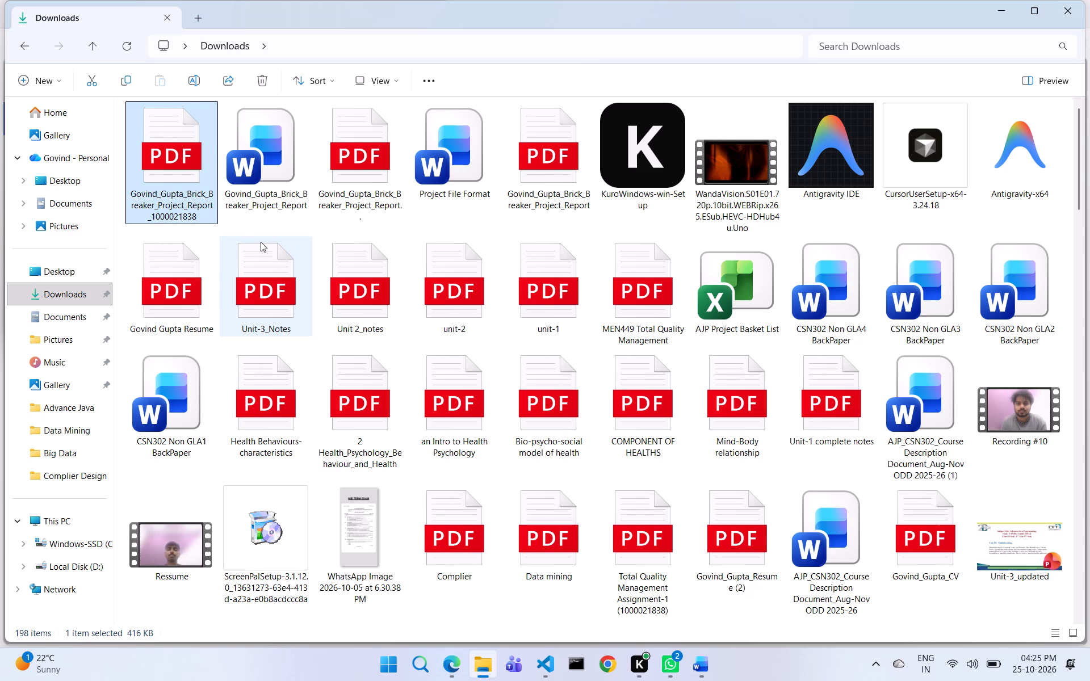
{"action": "left_click", "coordinate": [119, 77]}
{"action": "left_click", "coordinate": [1005, 5]}
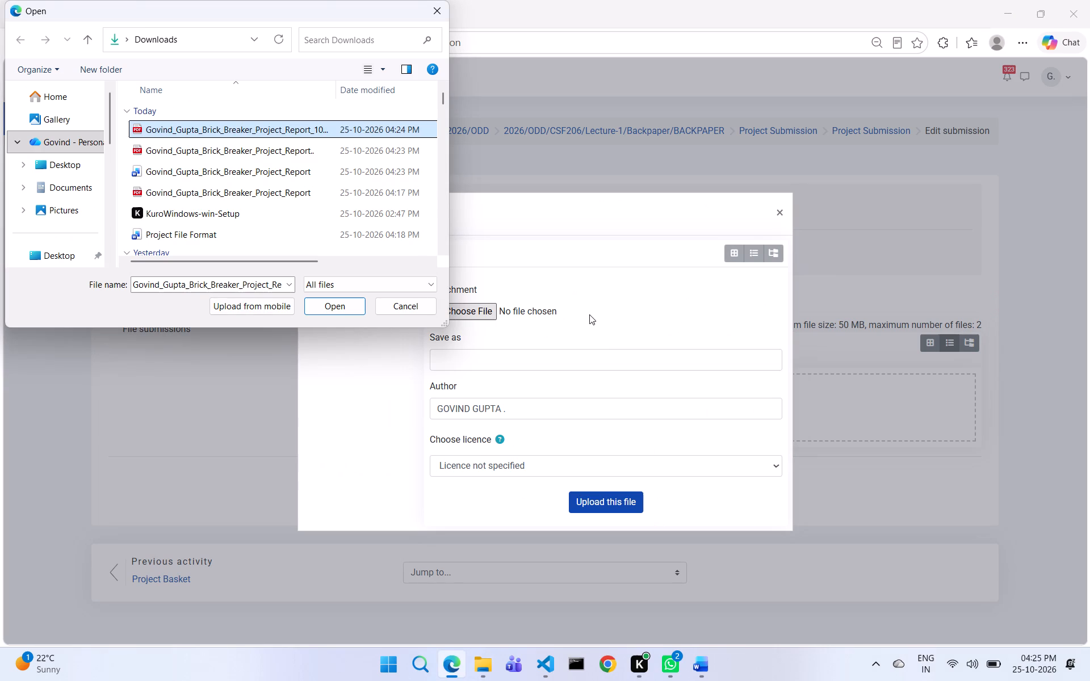
Upload the renamed report PDF to Project Submission in Edge and save the submission changes.
{"action": "double_click", "coordinate": [355, 128]}
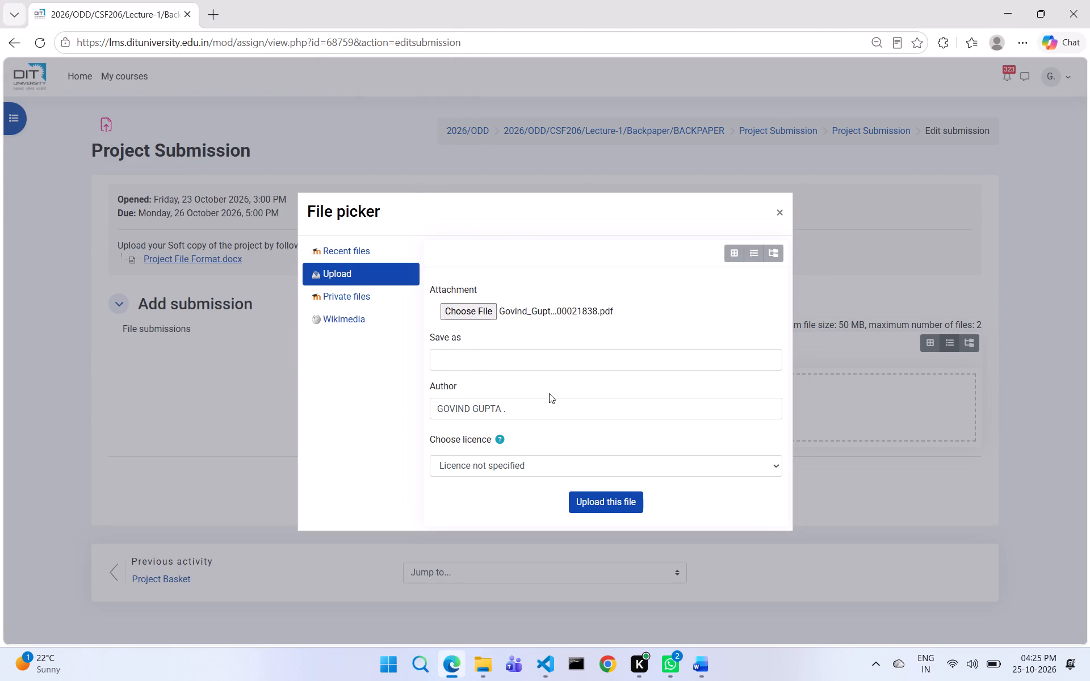
{"action": "left_click", "coordinate": [611, 509]}
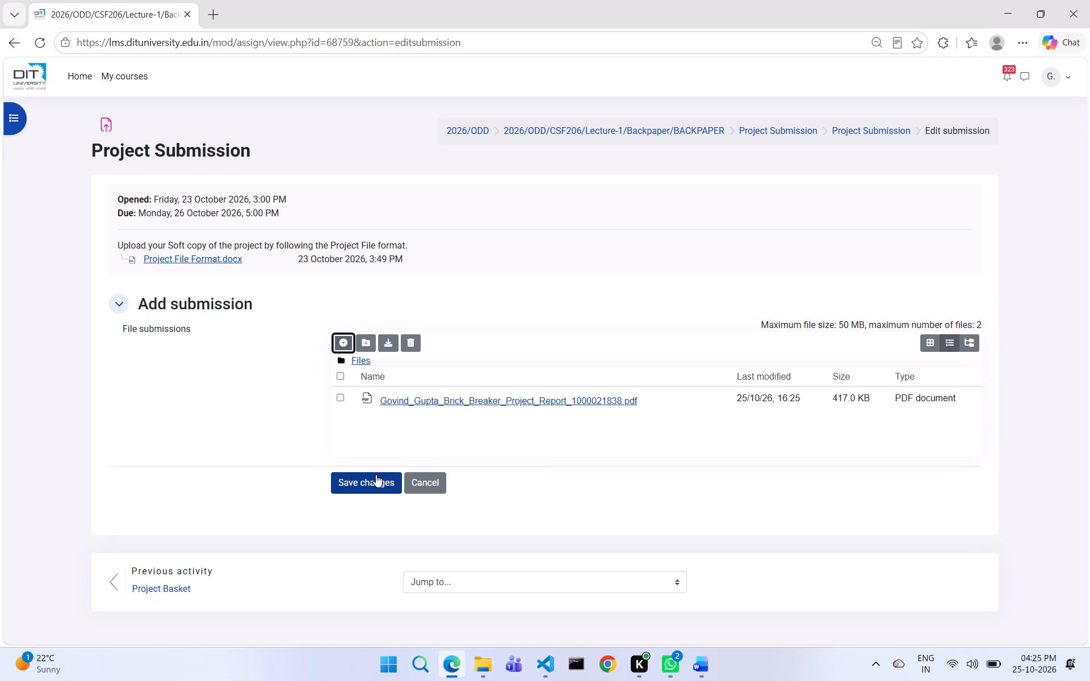
{"action": "left_click", "coordinate": [376, 474]}
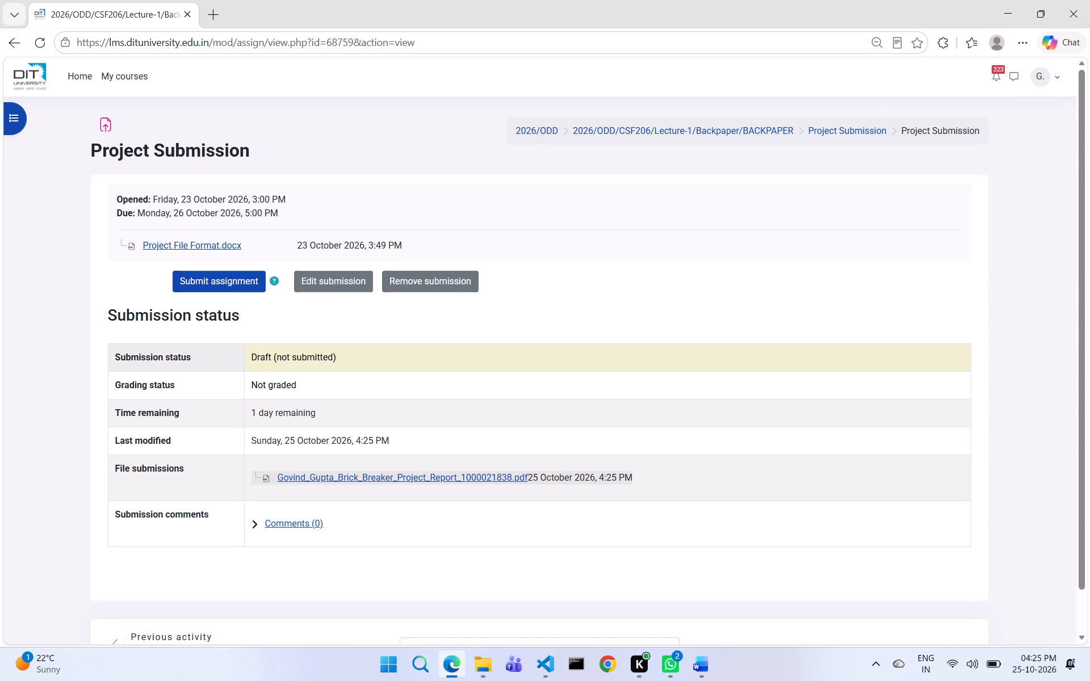
Submit the Project Submission assignment for grading and confirm the submission.
{"action": "left_click", "coordinate": [228, 289]}
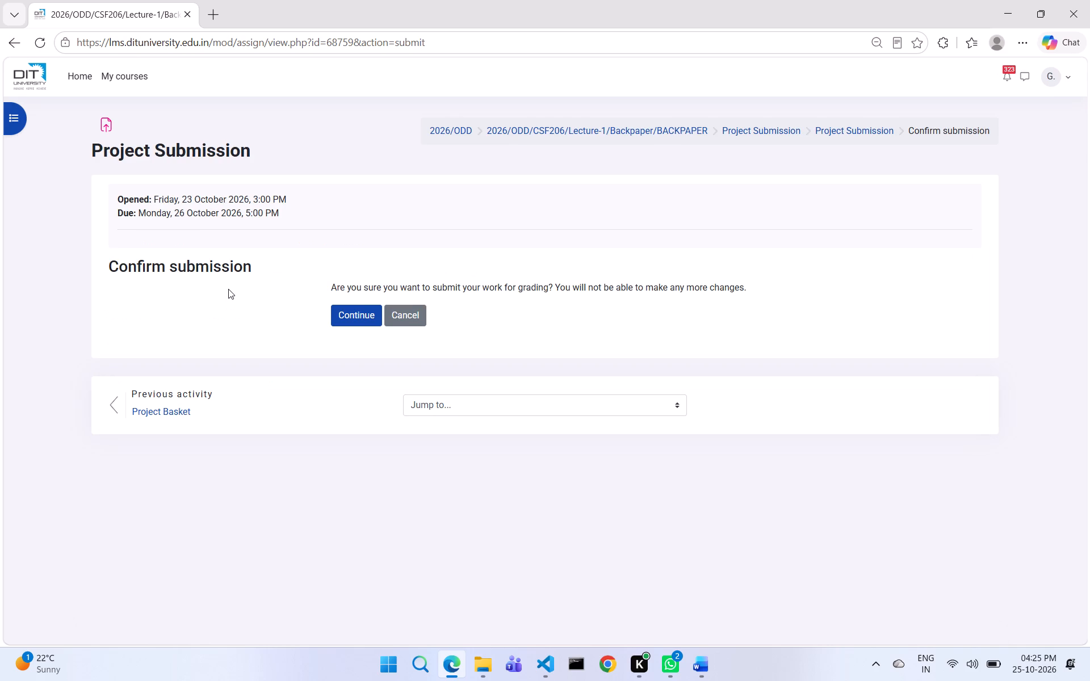
{"action": "left_click", "coordinate": [349, 315]}
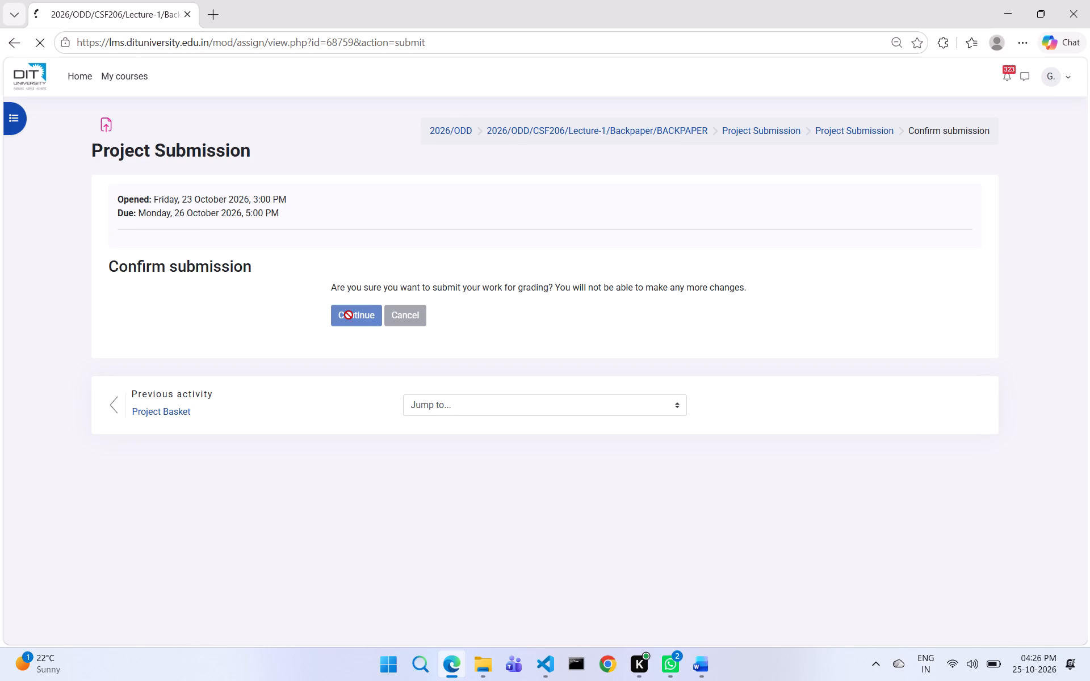